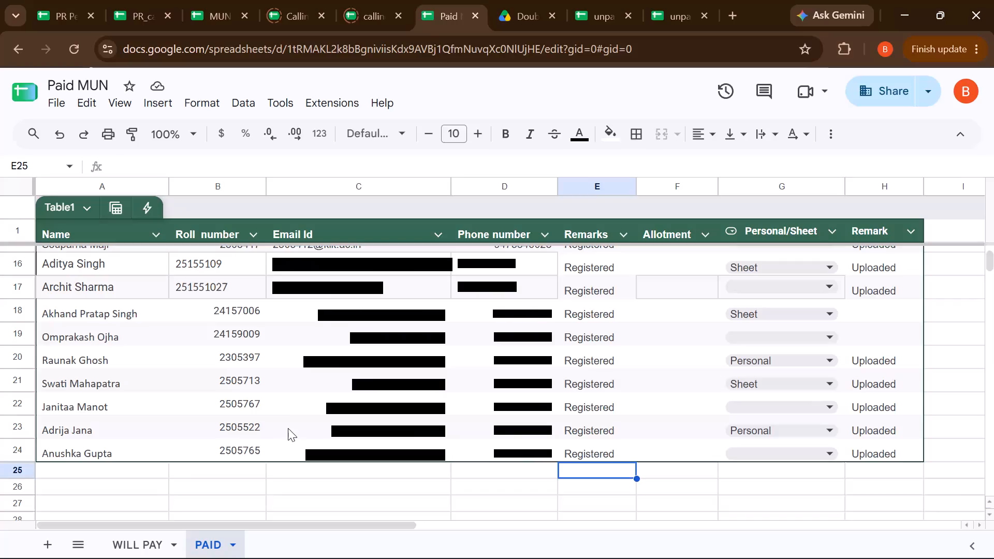
# Examine the end of the PAID table and the entries and empty rows of the WILL PAY sheet.
pyautogui.click(126, 468)
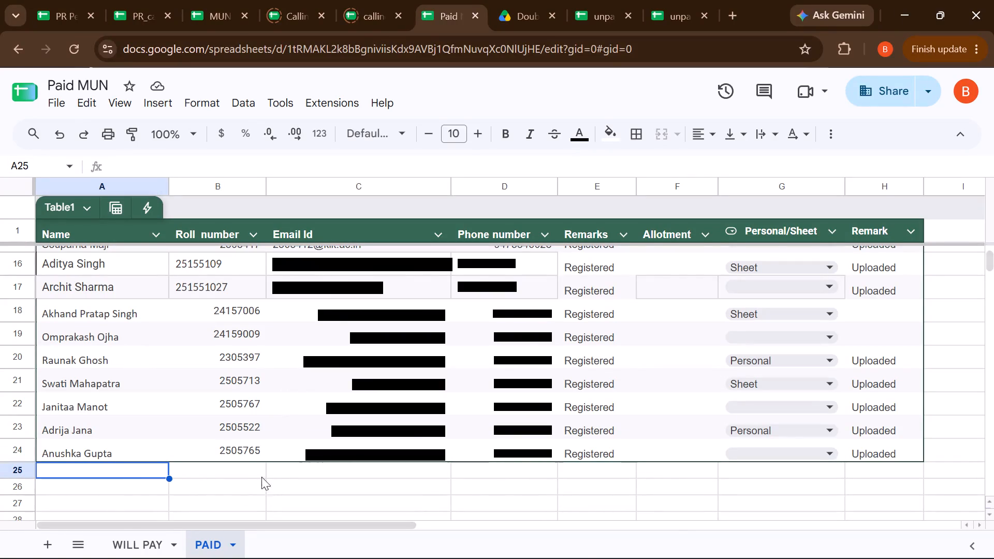
pyautogui.click(244, 471)
pyautogui.click(125, 468)
pyautogui.click(133, 541)
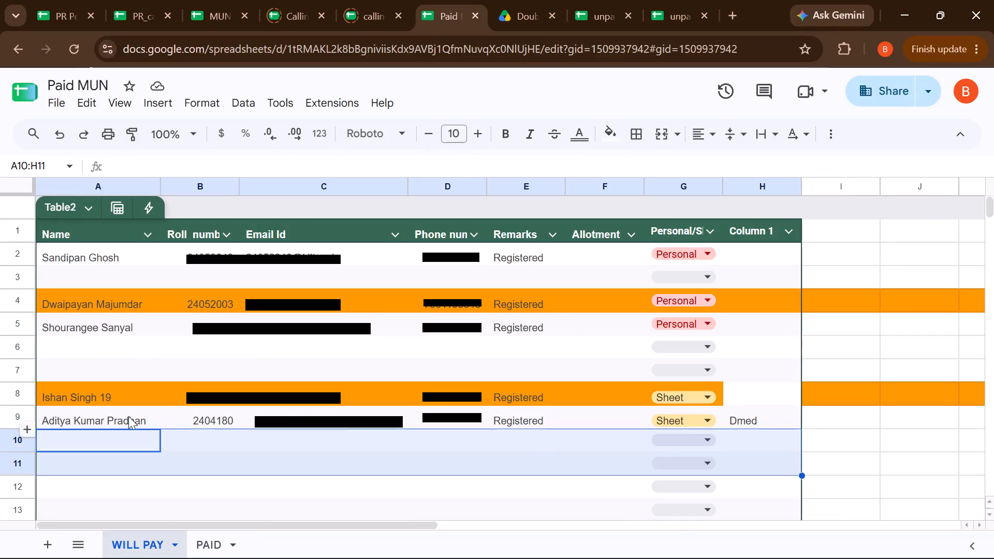
pyautogui.hscroll(1, 178, 367)
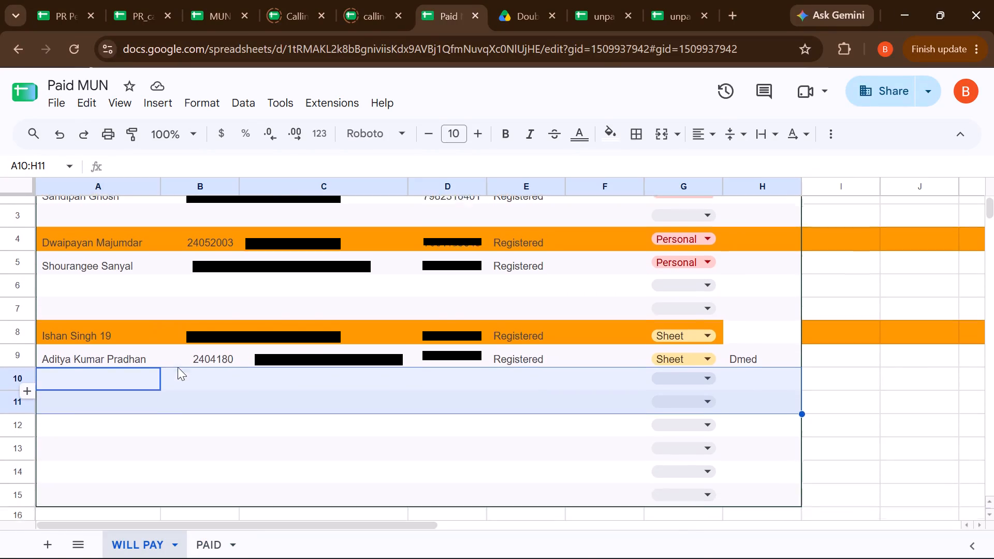
pyautogui.hscroll(3, 178, 367)
pyautogui.click(178, 367)
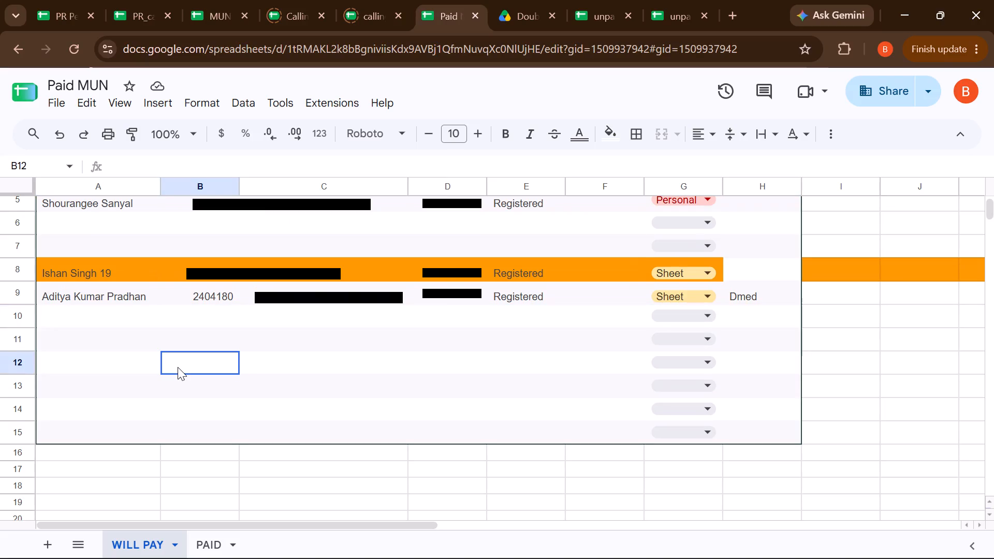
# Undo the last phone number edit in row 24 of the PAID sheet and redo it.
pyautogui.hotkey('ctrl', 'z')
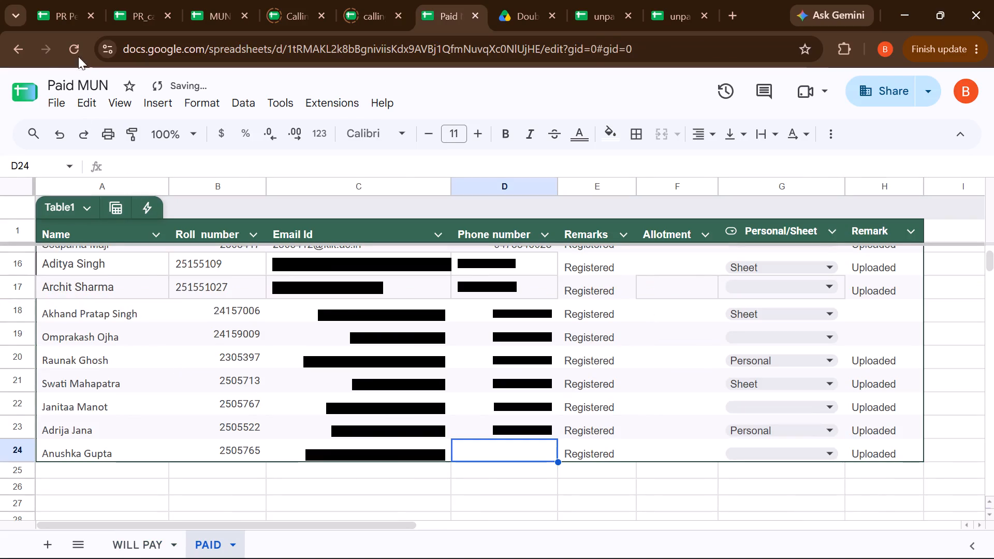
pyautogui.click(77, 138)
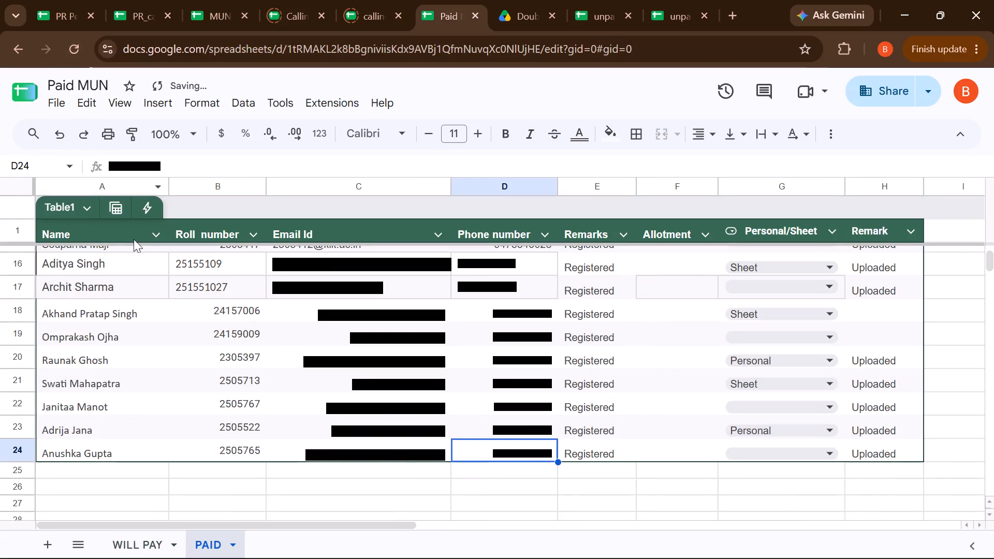
# Return to the WILL PAY sheet and review its entries from the first row.
pyautogui.click(136, 542)
pyautogui.click(147, 375)
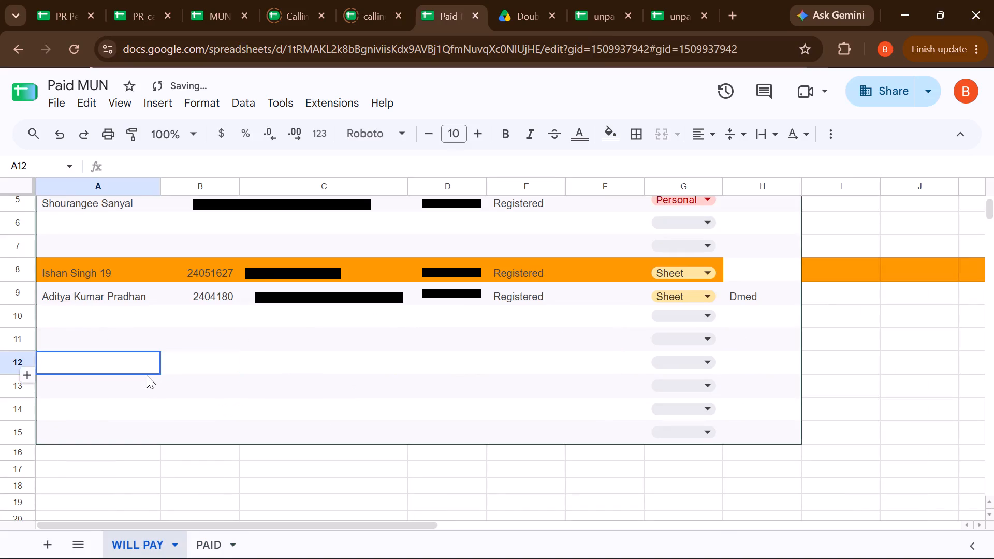
pyautogui.scroll(3, 147, 375)
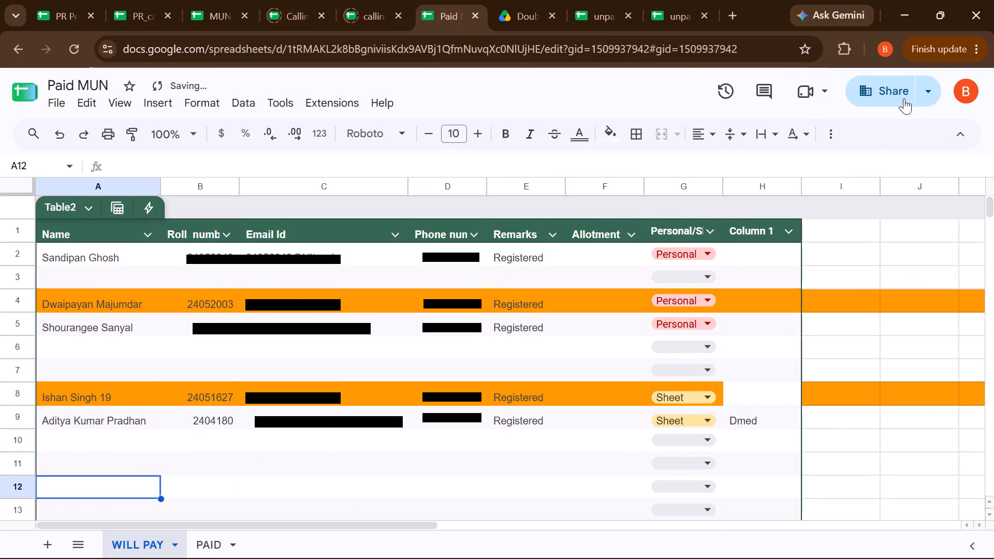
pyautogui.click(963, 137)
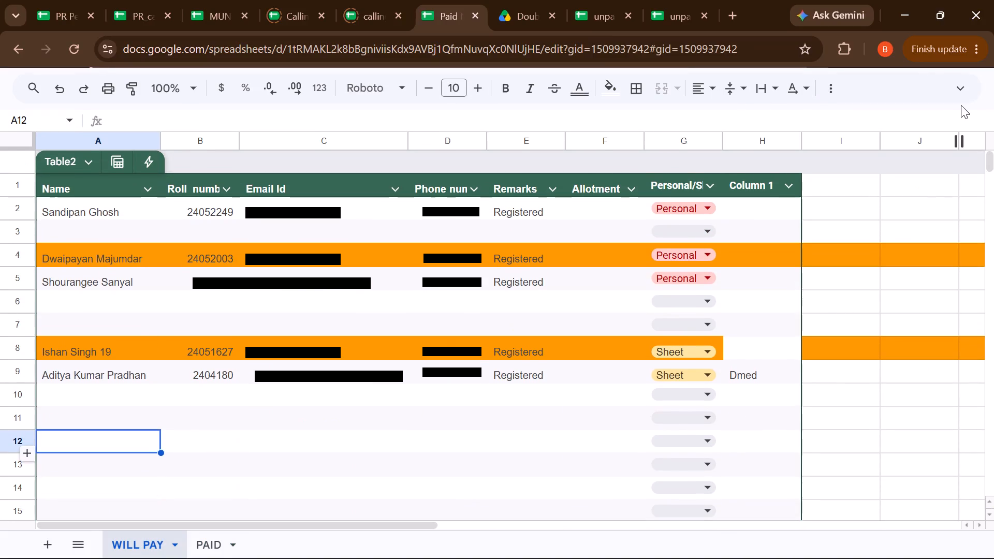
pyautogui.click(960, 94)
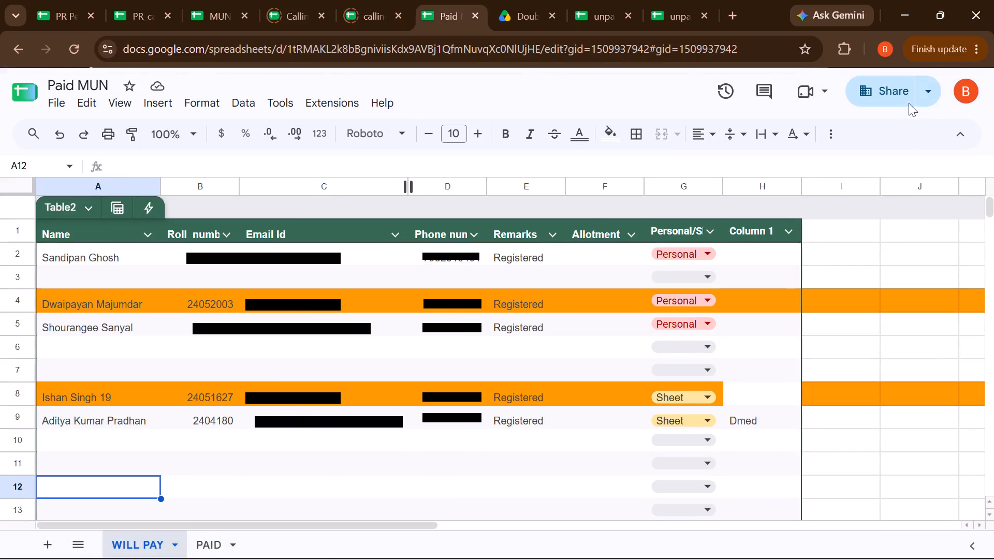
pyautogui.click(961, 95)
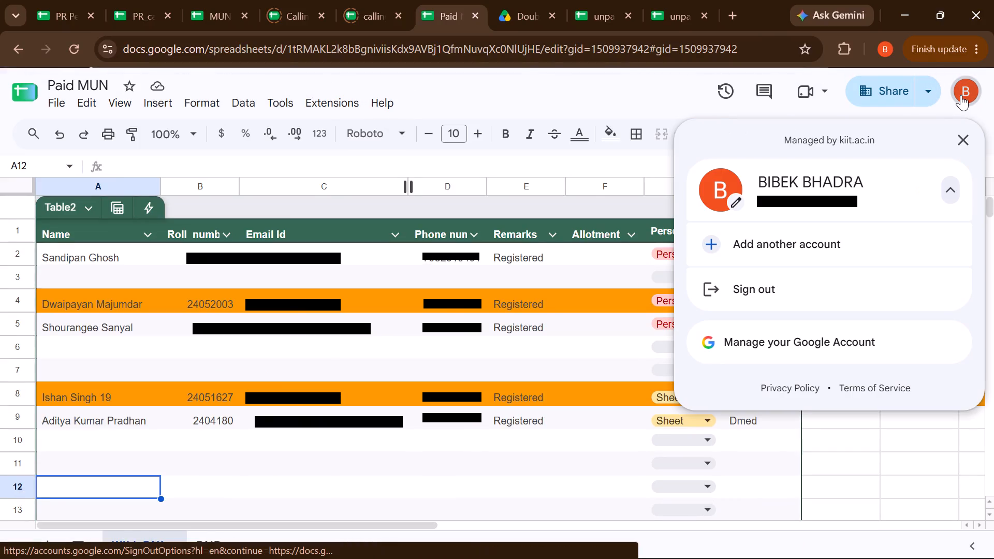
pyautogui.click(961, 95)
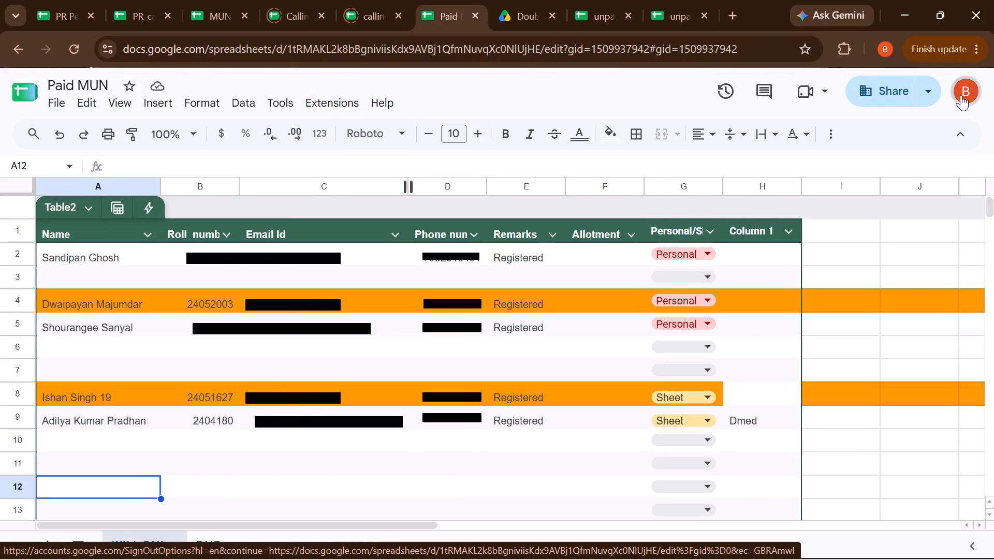
# Review the edits of the current November 5, 12:10 PM version in the Paid MUN version history, and return to the spreadsheet.
pyautogui.click(728, 102)
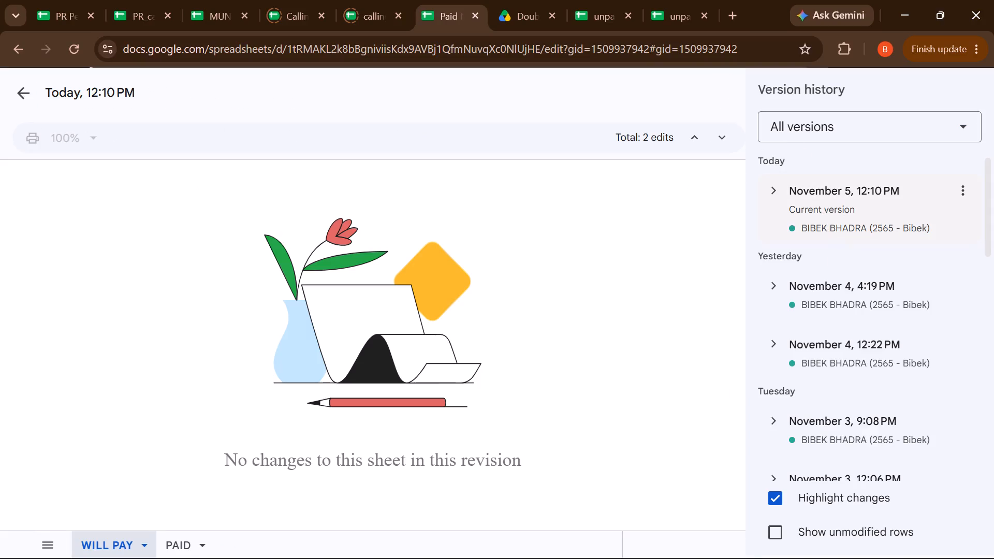
pyautogui.click(860, 232)
pyautogui.click(726, 140)
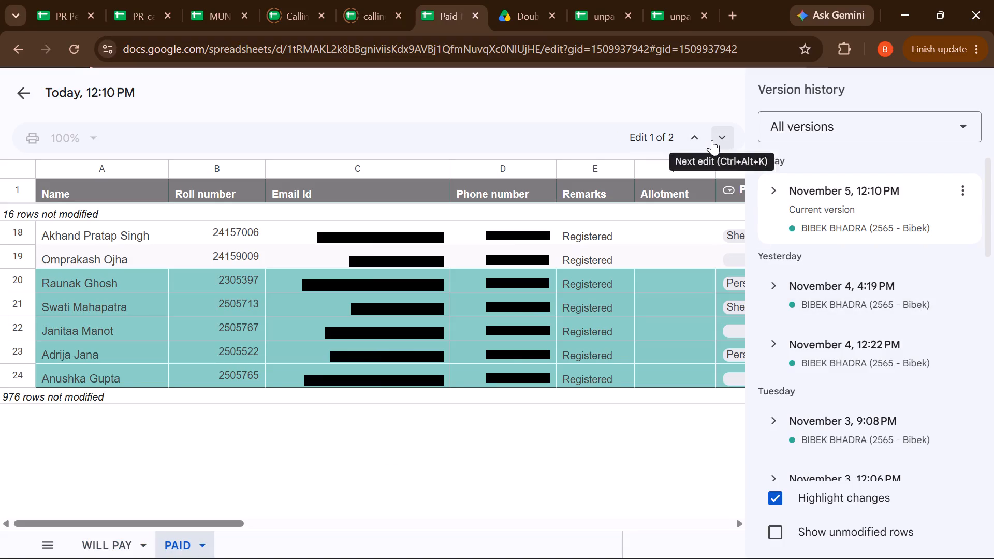
pyautogui.click(712, 140)
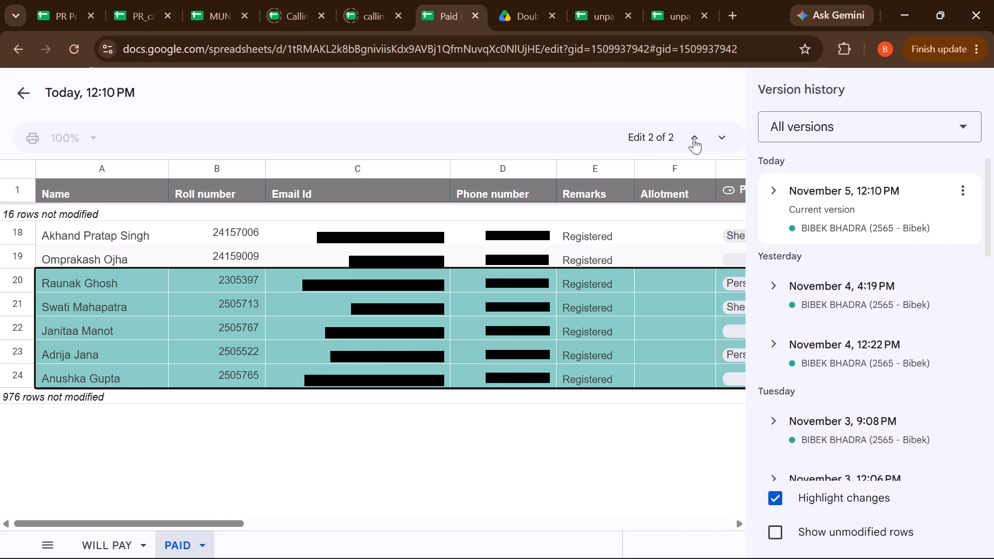
pyautogui.click(691, 135)
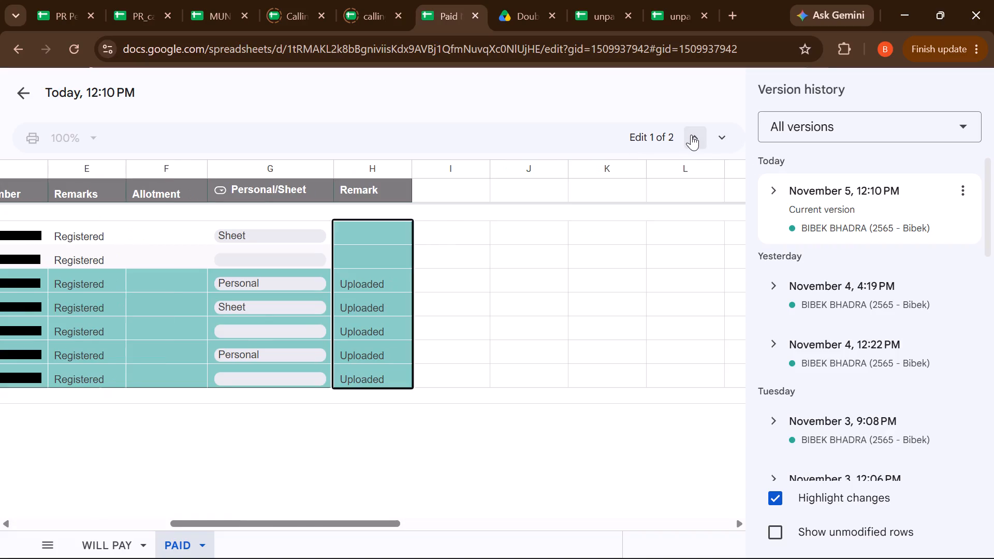
pyautogui.hscroll(7, 601, 223)
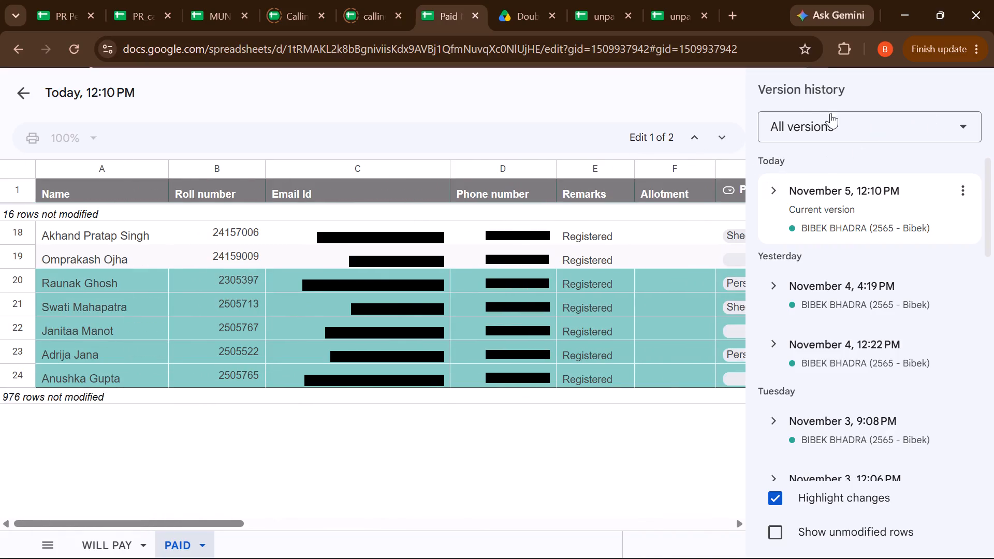
pyautogui.click(15, 97)
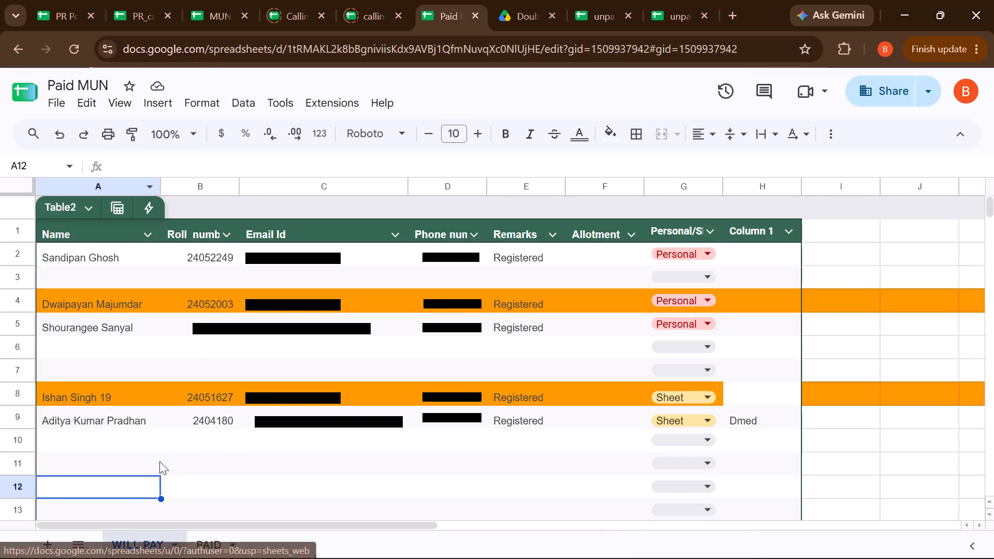
# Review the registrants at the top of the PAID sheet.
pyautogui.click(204, 533)
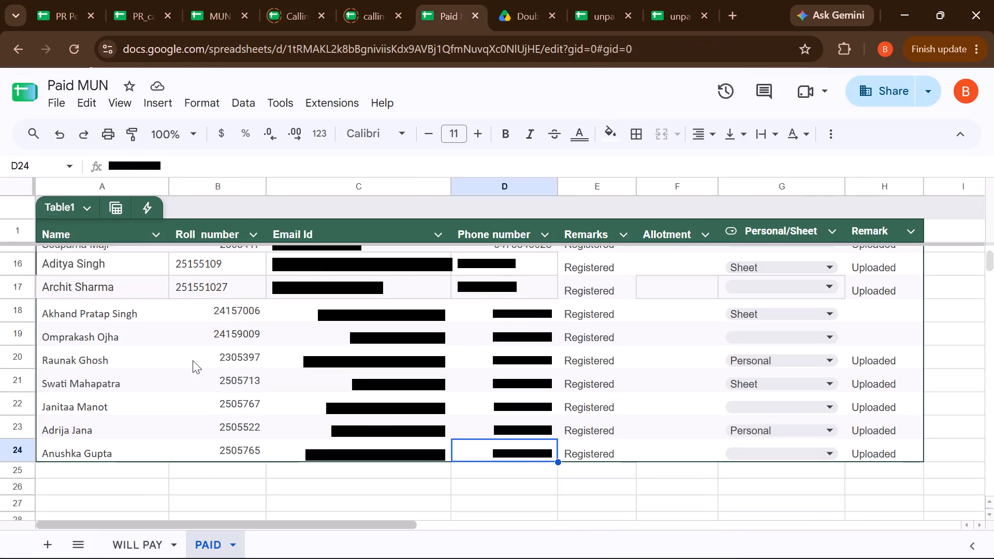
pyautogui.scroll(7, 193, 360)
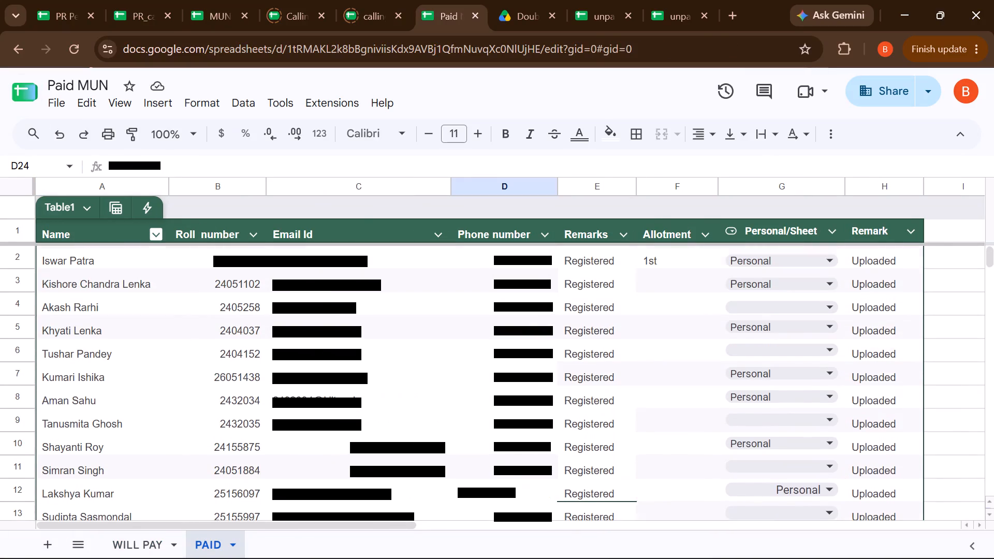
# Switch to the PR Personal Reg '26 spreadsheet and examine the registration rows on the Bibek sheet.
pyautogui.click(63, 3)
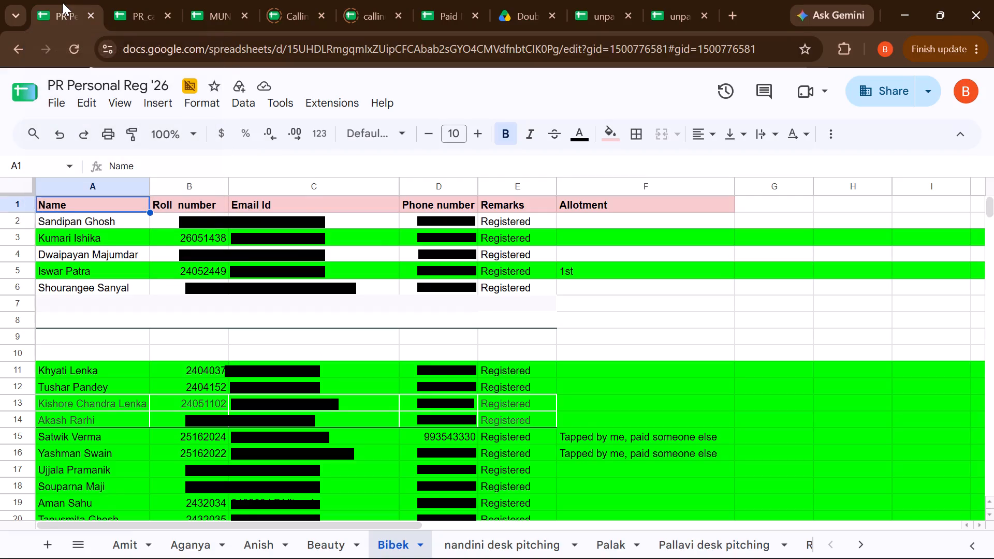
pyautogui.scroll(1, 186, 400)
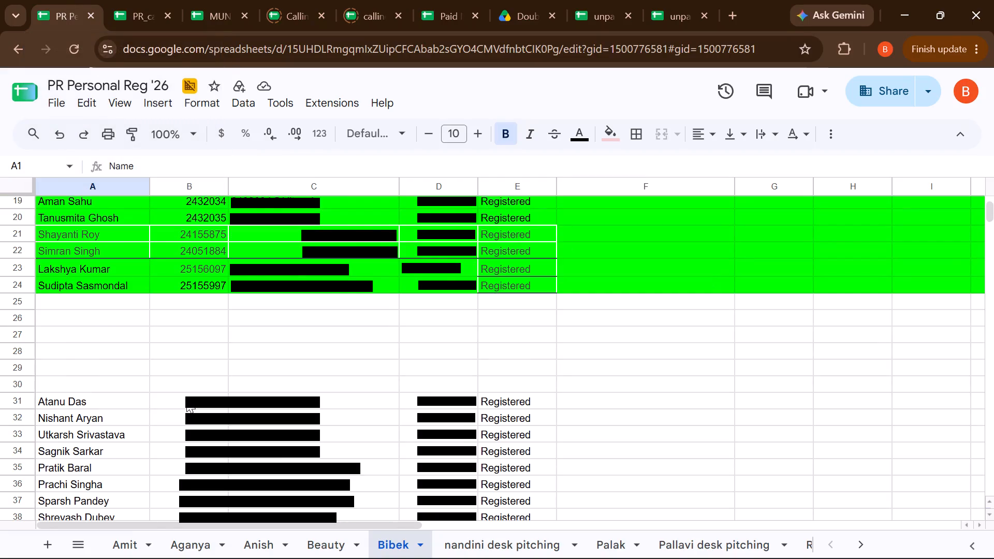
pyautogui.scroll(2, 186, 400)
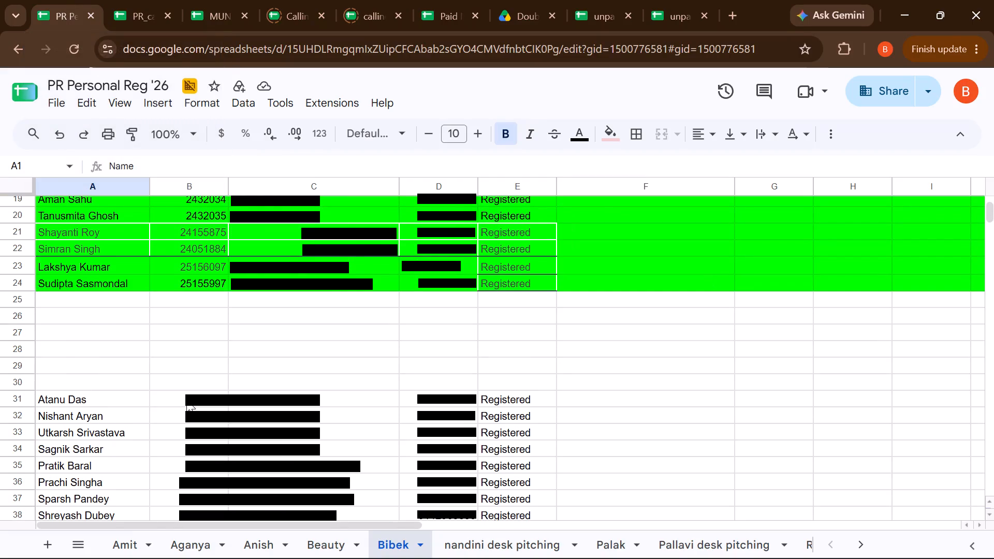
pyautogui.scroll(2, 186, 400)
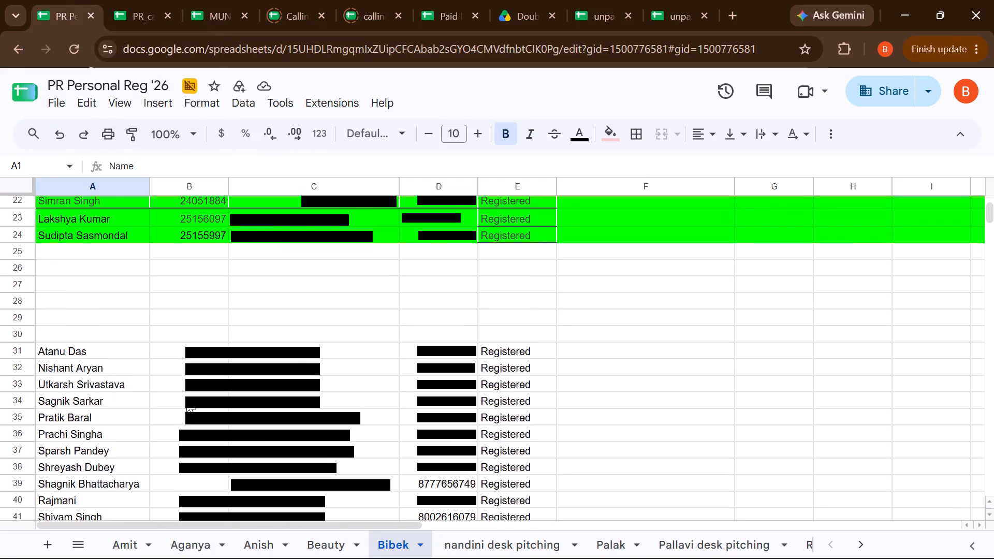
pyautogui.scroll(1, 186, 400)
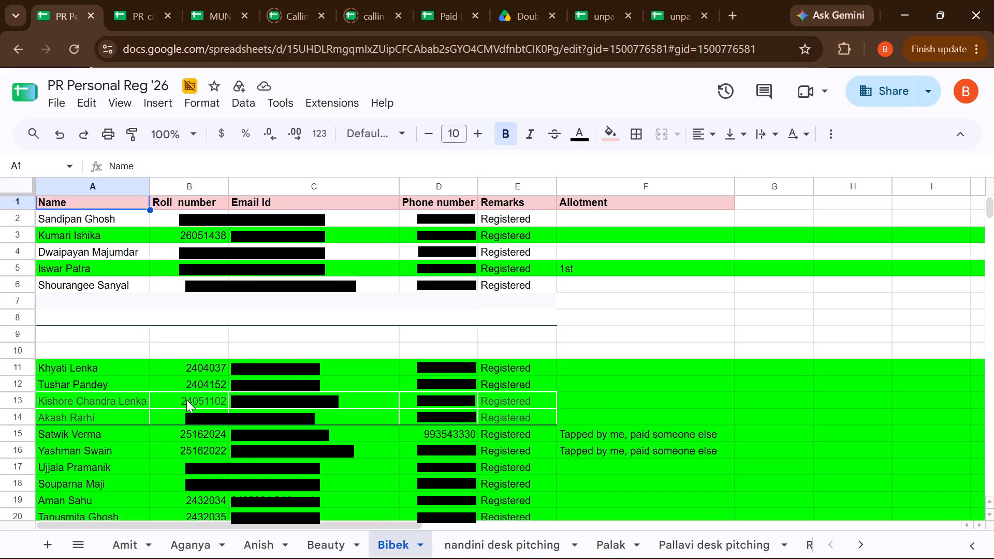
pyautogui.scroll(2, 186, 400)
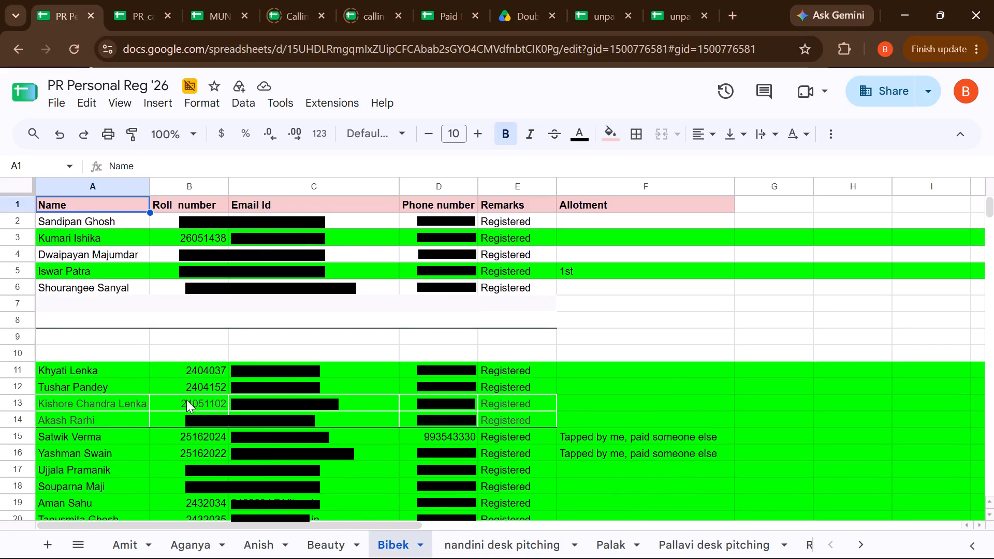
# Switch to Google Drive and view the subfolders of the Double Delegate folder.
pyautogui.click(520, 0)
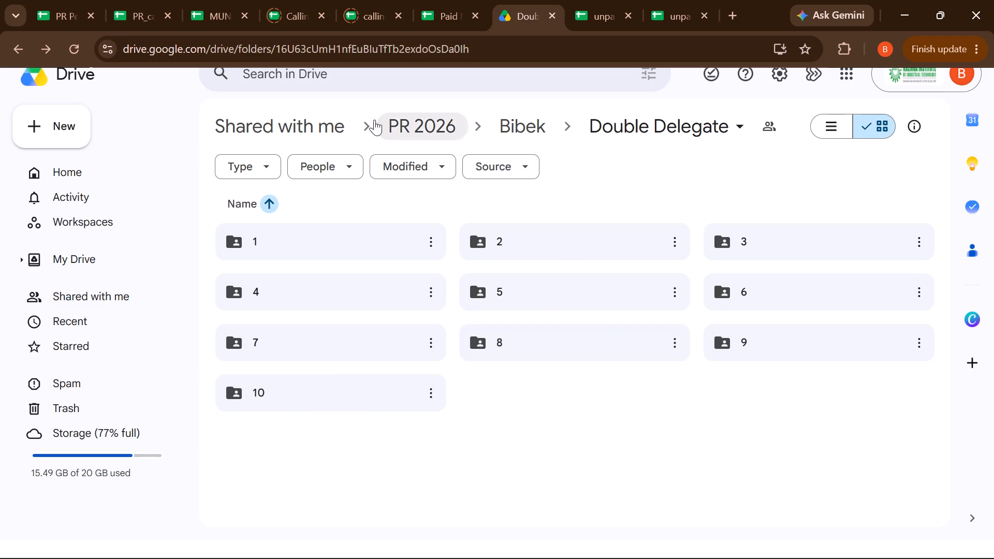
# Return to the Paid MUN spreadsheet and examine the entries in the WILL PAY sheet.
pyautogui.click(422, 29)
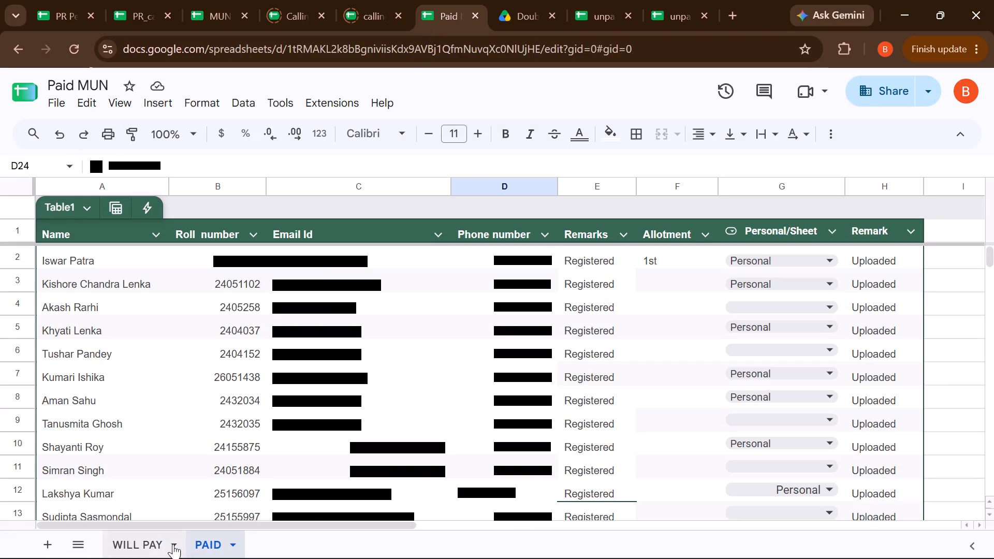
pyautogui.click(156, 542)
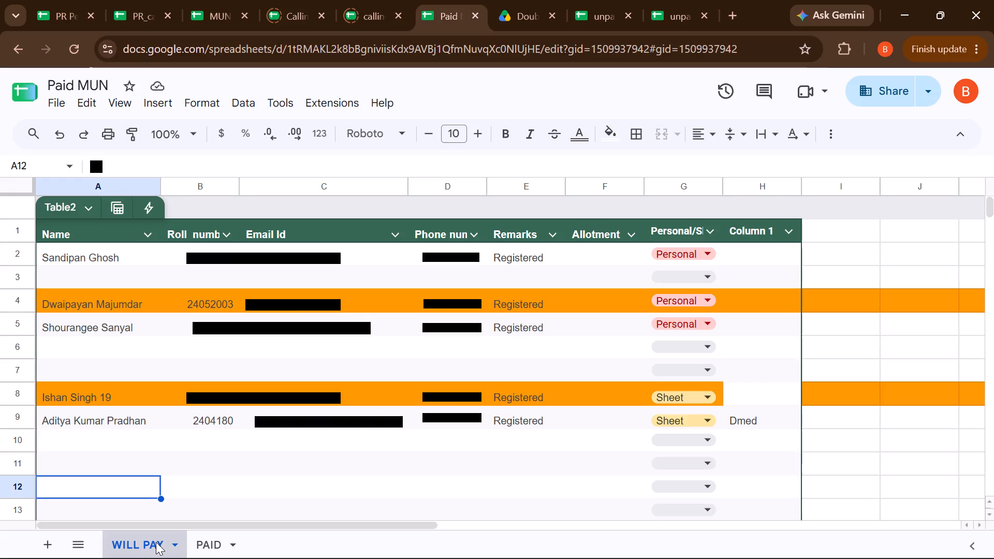
pyautogui.scroll(6, 209, 377)
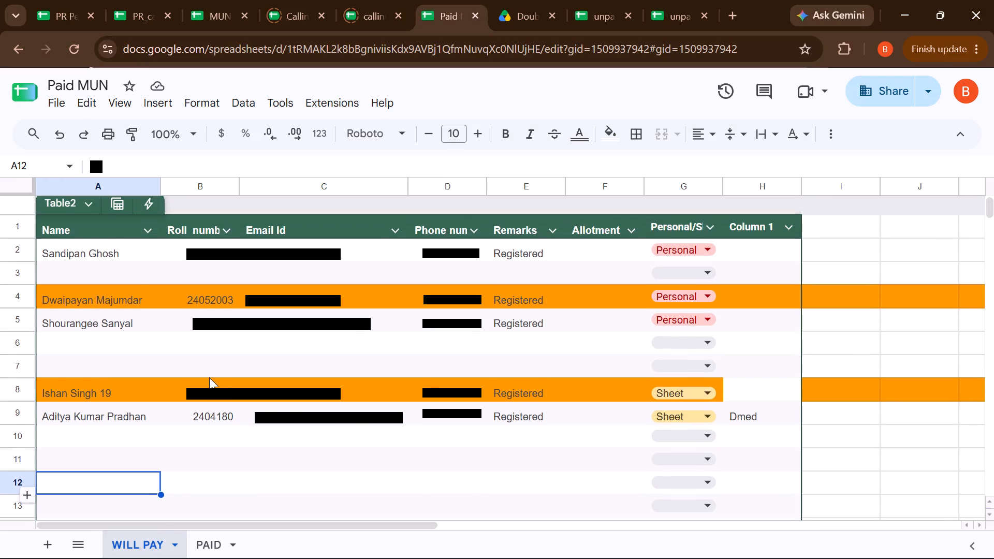
pyautogui.scroll(3, 209, 377)
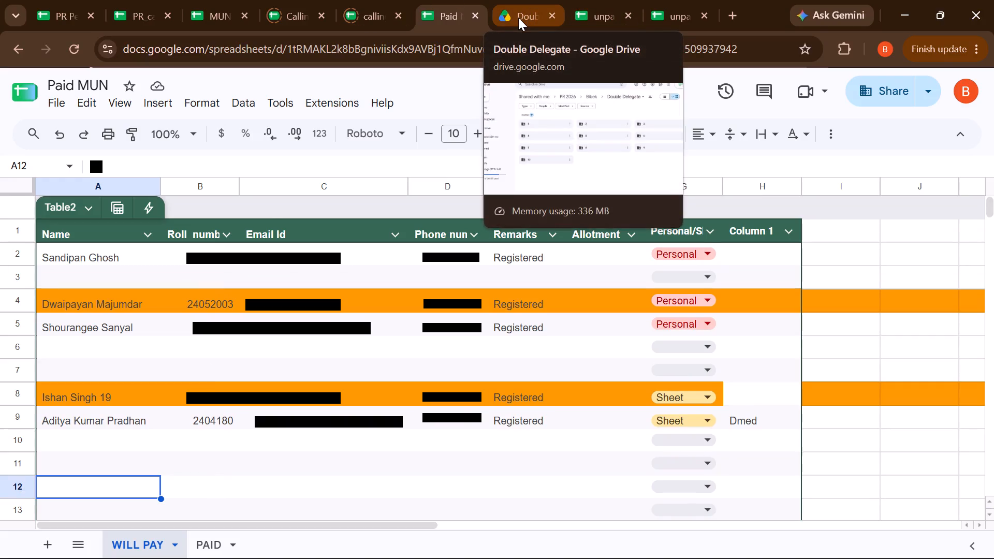
# Switch to the unpaid_marketing_teams_latest spreadsheet and examine the allotment, outreach status and remarks of the PR sheet rows from 497 onward.
pyautogui.click(612, 7)
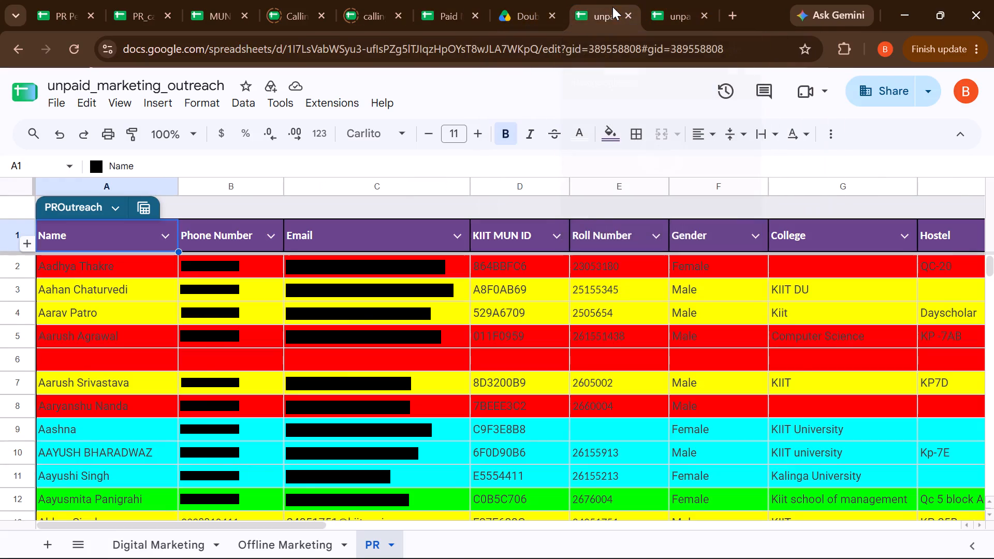
pyautogui.click(674, 0)
pyautogui.hscroll(-4, 492, 448)
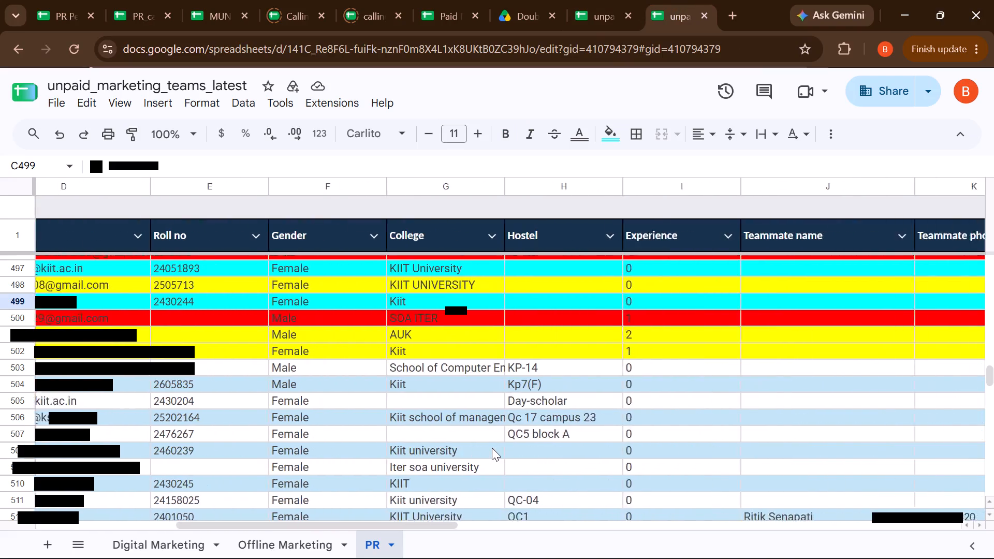
pyautogui.hscroll(-5, 492, 448)
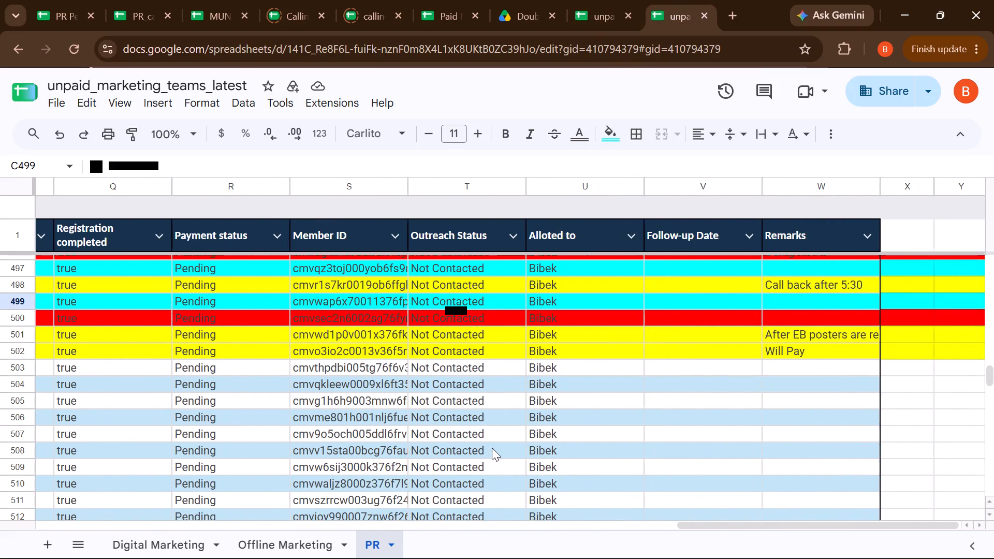
pyautogui.scroll(-9, 492, 448)
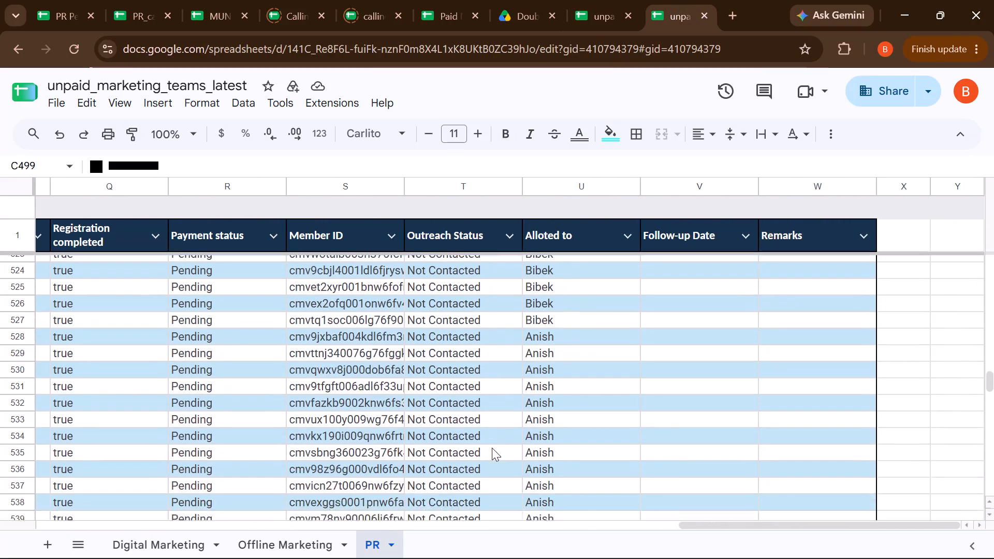
pyautogui.scroll(-1, 492, 448)
pyautogui.scroll(3, 492, 448)
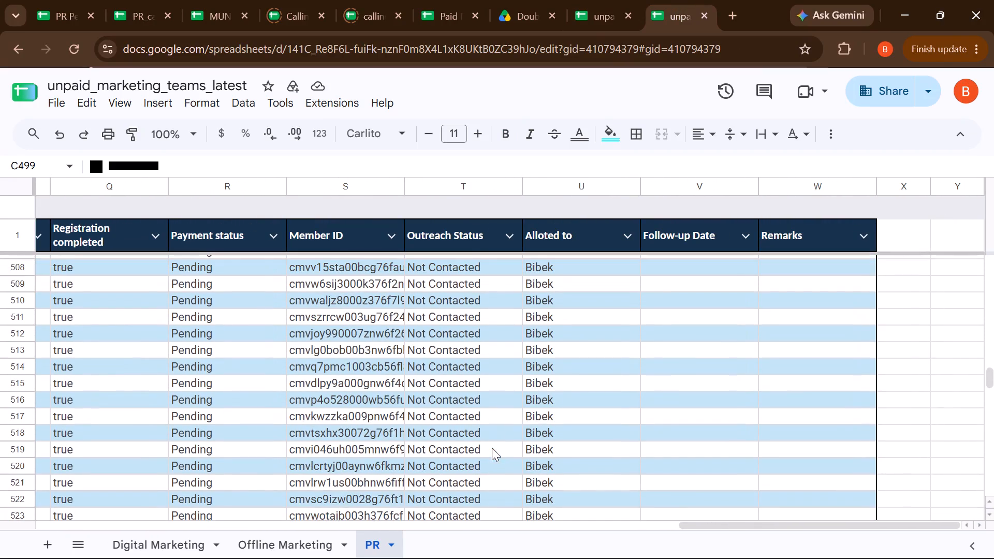
pyautogui.scroll(2, 515, 413)
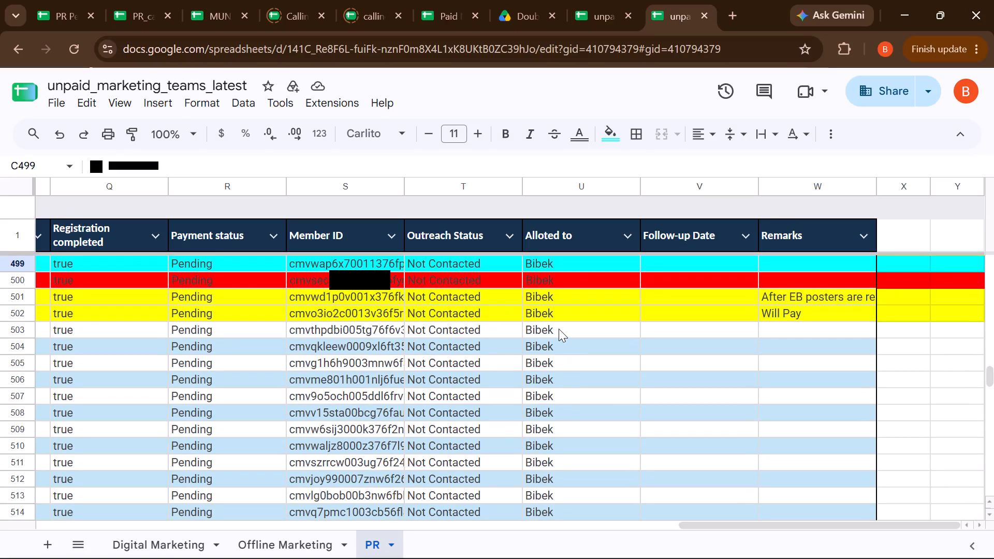
# Make the whole of row 503, the first uncoloured record allotted to Bibek, bold on the PR sheet.
pyautogui.click(559, 329)
pyautogui.press('Left')
pyautogui.press('Left')
pyautogui.press('Left')
pyautogui.press('Left')
pyautogui.press('Left')
pyautogui.press('Left')
pyautogui.press('Left')
pyautogui.press('Left')
pyautogui.press('Left')
pyautogui.press('Left')
pyautogui.press('Left')
pyautogui.press('Left')
pyautogui.press('Left')
pyautogui.press('Left')
pyautogui.press('Left')
pyautogui.press('Left')
pyautogui.press('Left')
pyautogui.press('Left')
pyautogui.press('Left')
pyautogui.press('Left')
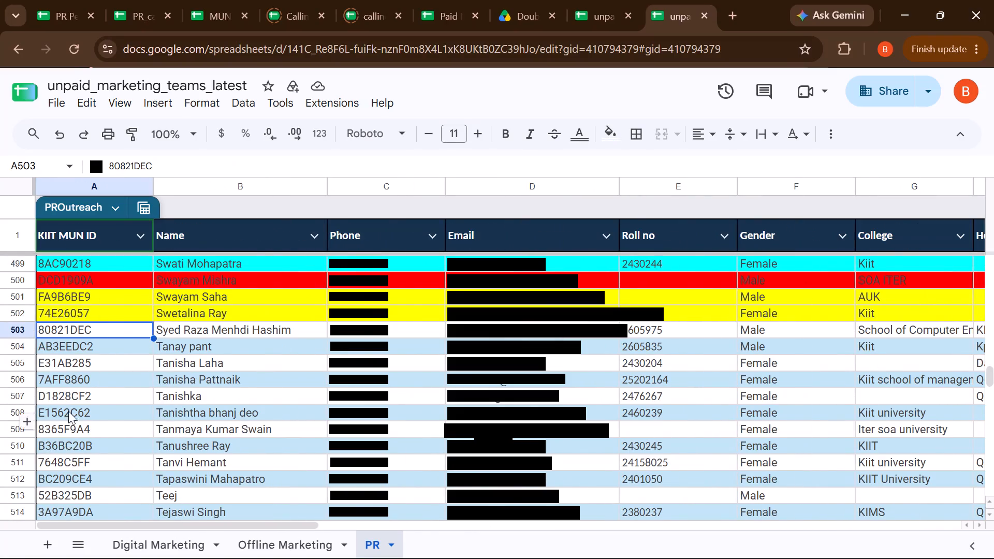
pyautogui.click(13, 331)
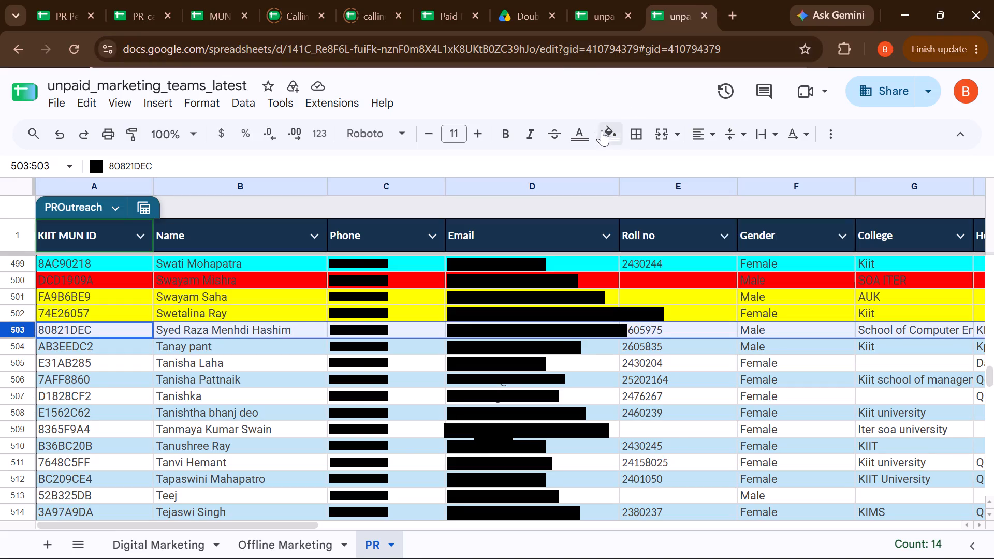
pyautogui.click(611, 135)
pyautogui.click(611, 135)
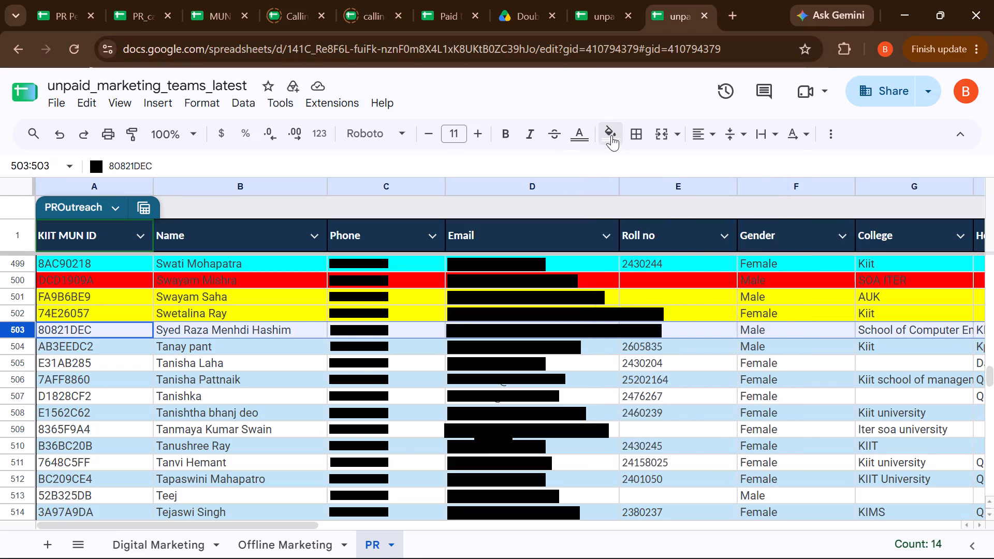
pyautogui.click(509, 136)
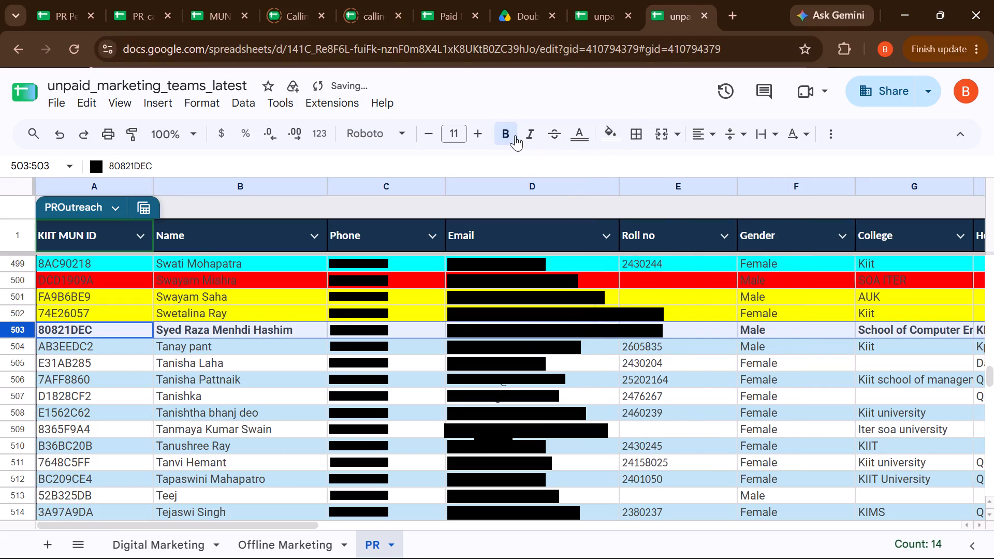
pyautogui.click(113, 330)
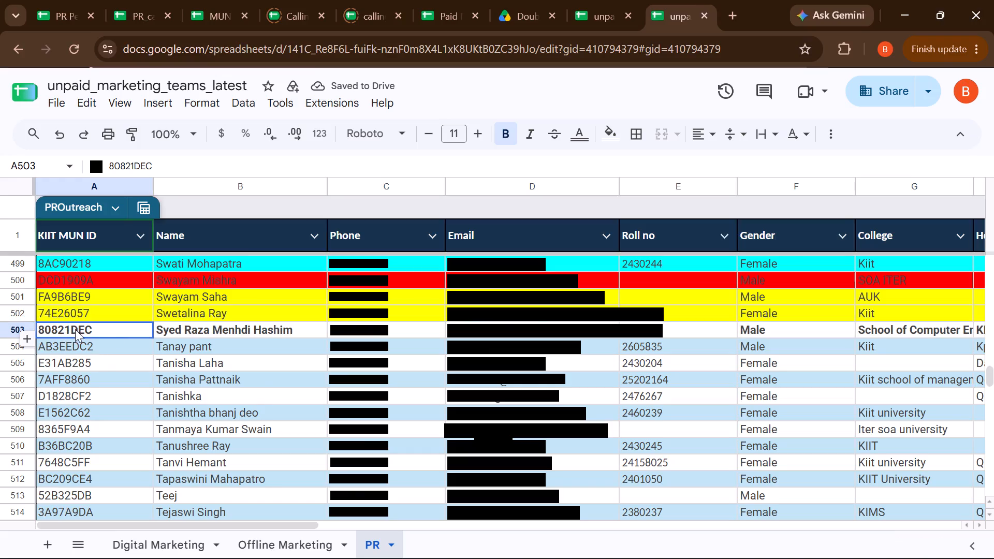
# Examine the registrant details in the rows following row 503 on the PR sheet.
pyautogui.hscroll(-3, 257, 387)
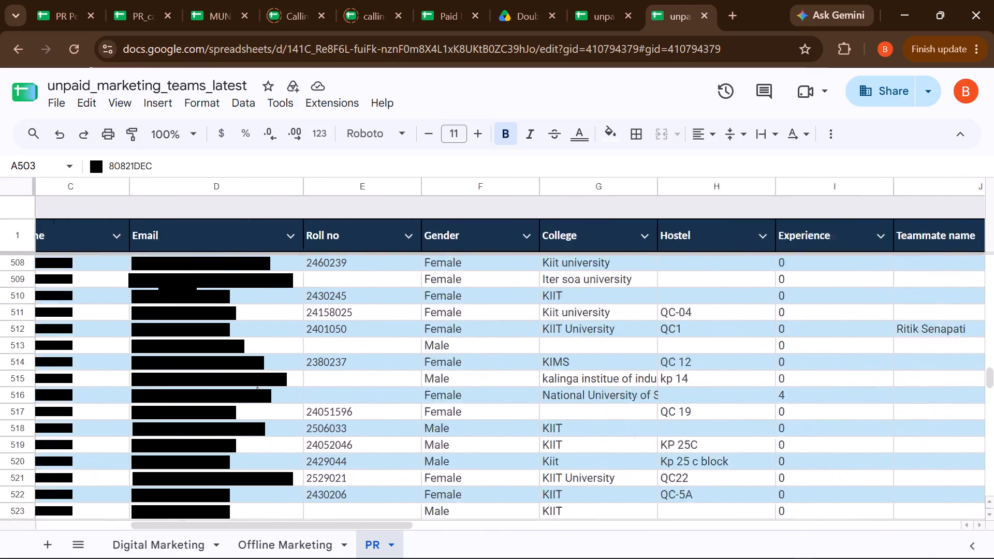
pyautogui.hscroll(-3, 257, 387)
pyautogui.hscroll(4, 257, 387)
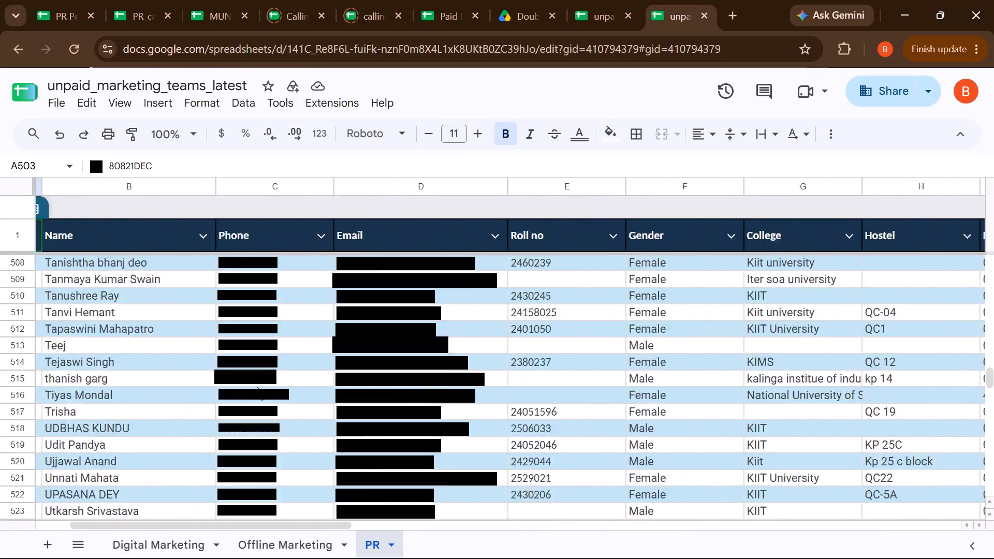
pyautogui.scroll(1, 257, 387)
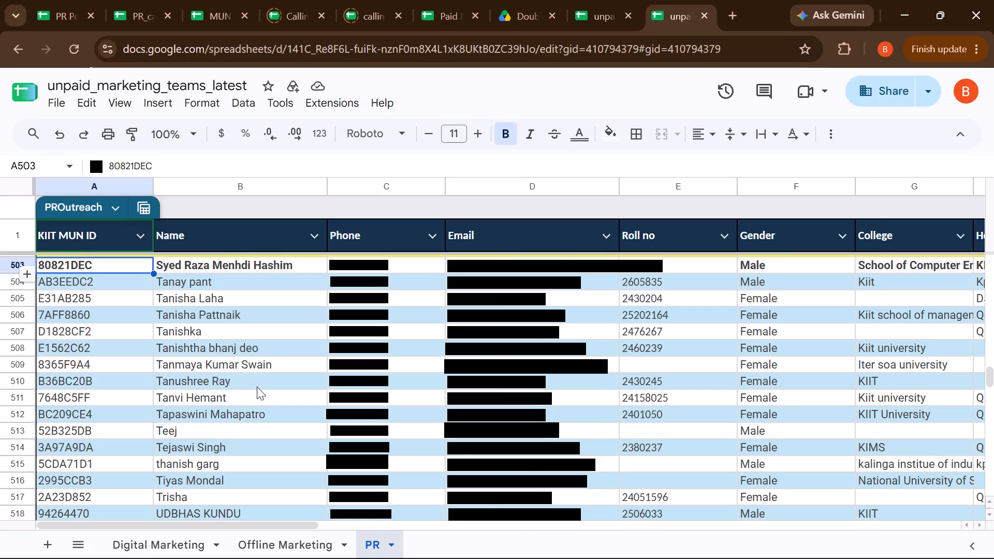
pyautogui.scroll(1, 257, 387)
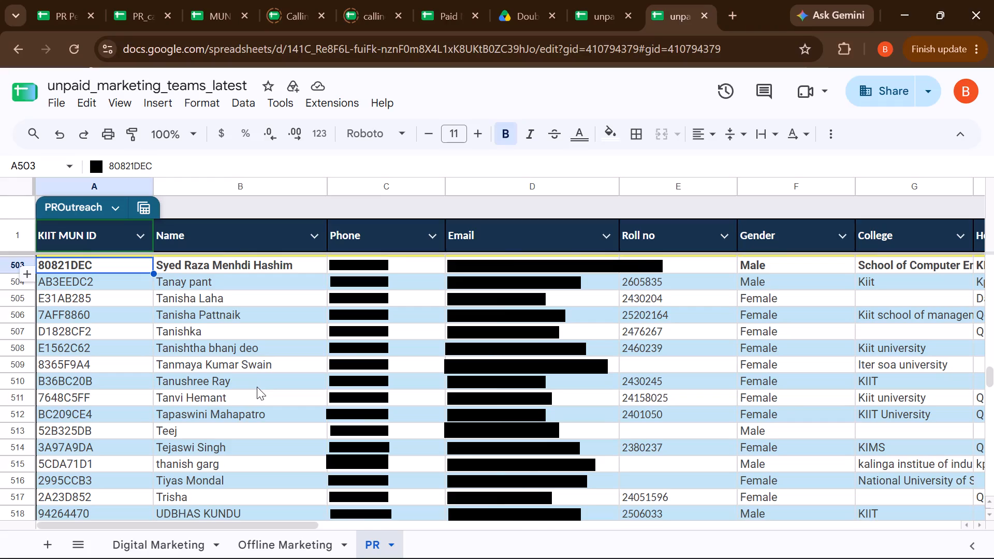
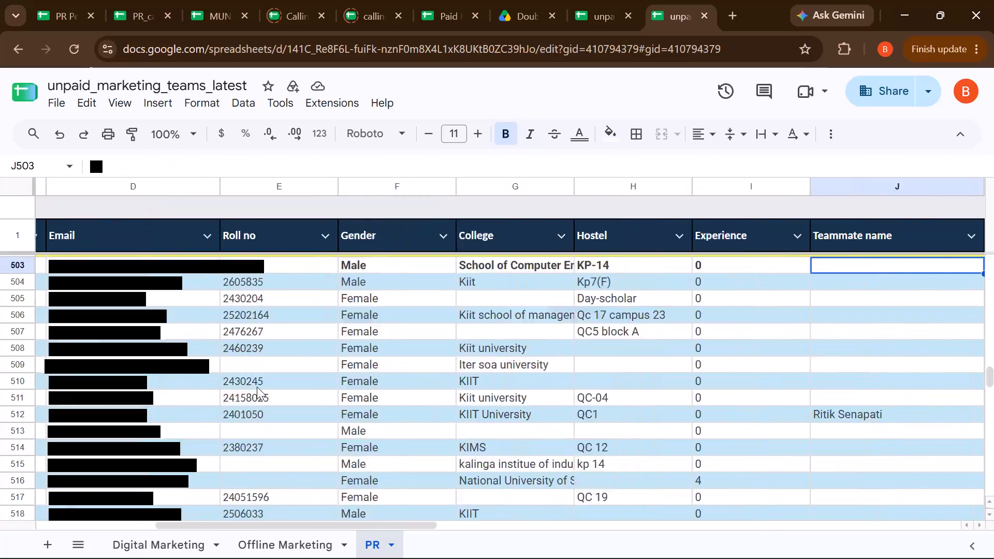
# Record the remark "Will pay tonight" and the follow-up date 6 Nov for row 503 on the PR sheet.
pyautogui.press('Right')
pyautogui.press('Right')
pyautogui.press('Right')
pyautogui.press('Right')
pyautogui.press('Right')
pyautogui.press('Right')
pyautogui.press('Left')
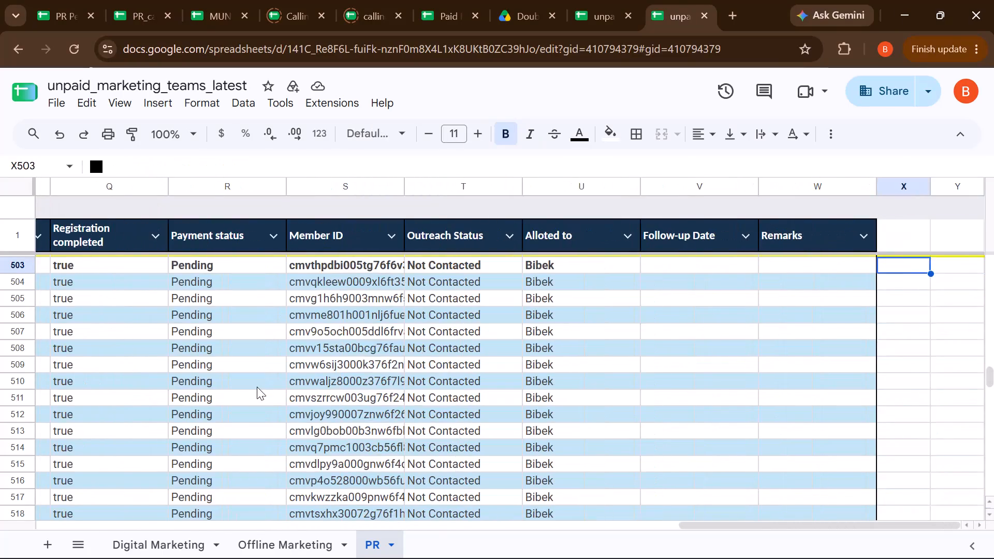
pyautogui.press('Left')
pyautogui.write('Will pay tonight')
pyautogui.press('Left')
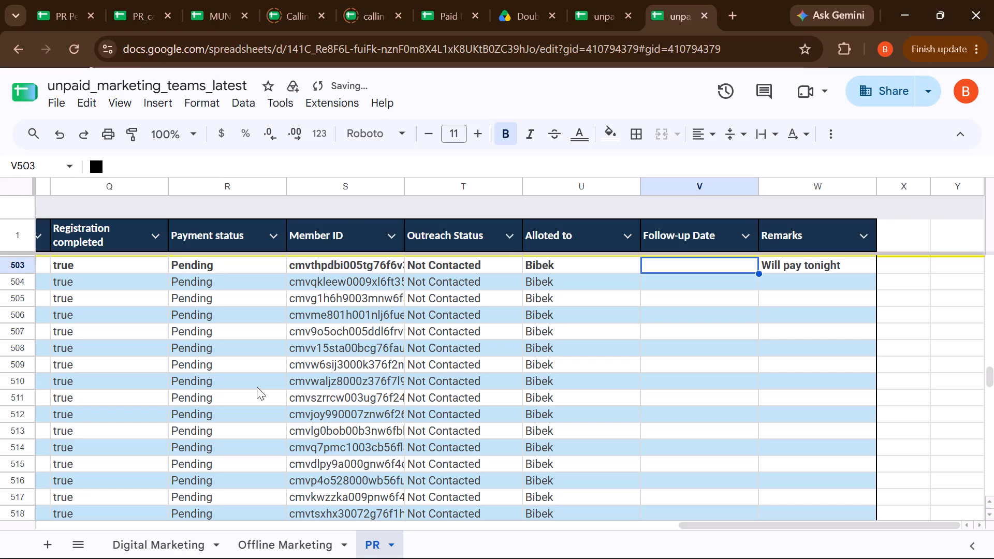
pyautogui.write('6 Nov')
pyautogui.press('Down')
# Highlight the whole of row 503 on the PR sheet with a yellow fill.
pyautogui.press('Left')
pyautogui.press('Left')
pyautogui.press('Left')
pyautogui.press('Left')
pyautogui.press('Left')
pyautogui.press('Left')
pyautogui.press('Left')
pyautogui.press('Left')
pyautogui.press('Left')
pyautogui.press('Left')
pyautogui.press('Left')
pyautogui.press('Left')
pyautogui.press('Left')
pyautogui.press('Left')
pyautogui.press('Left')
pyautogui.press('Left')
pyautogui.press('Left')
pyautogui.press('Left')
pyautogui.press('Left')
pyautogui.press('Left')
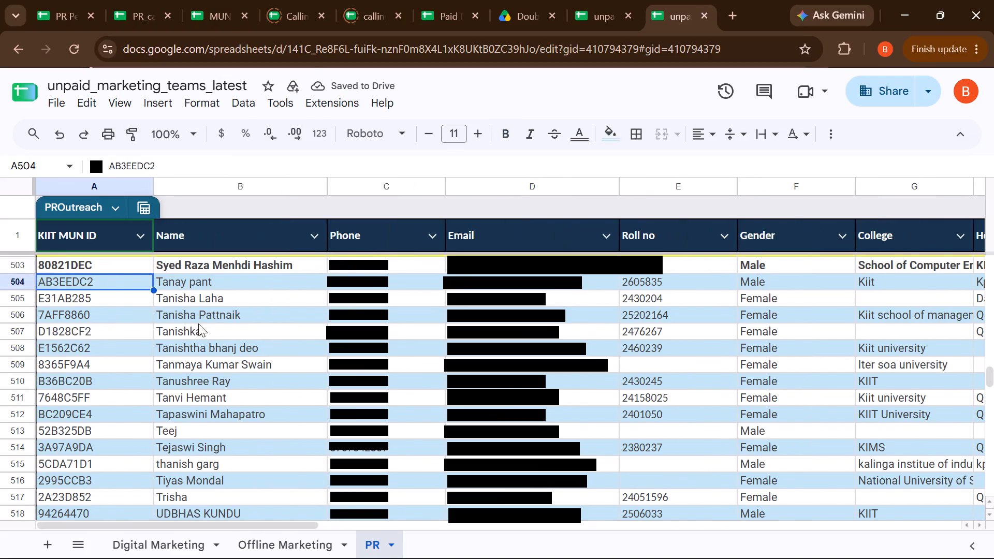
pyautogui.click(16, 265)
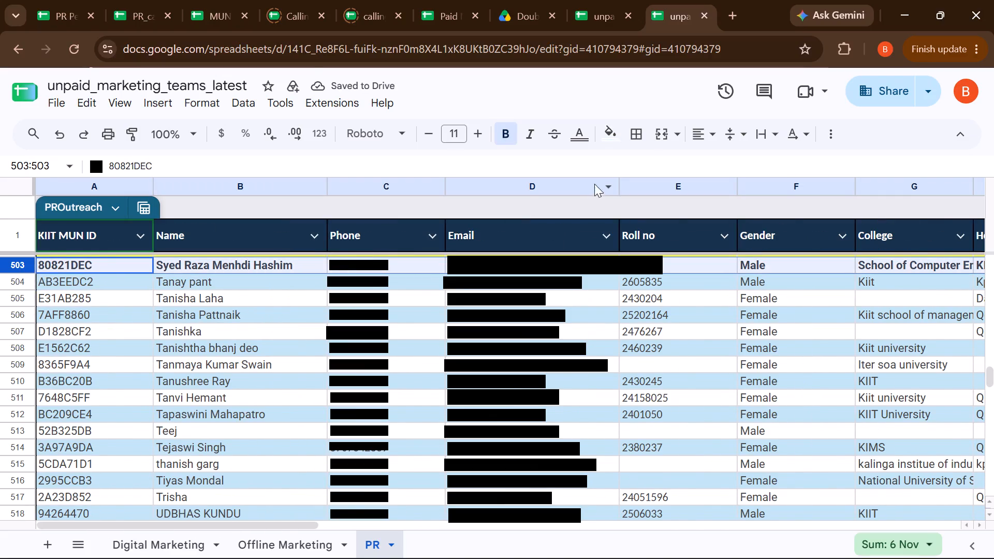
pyautogui.click(610, 132)
pyautogui.click(668, 202)
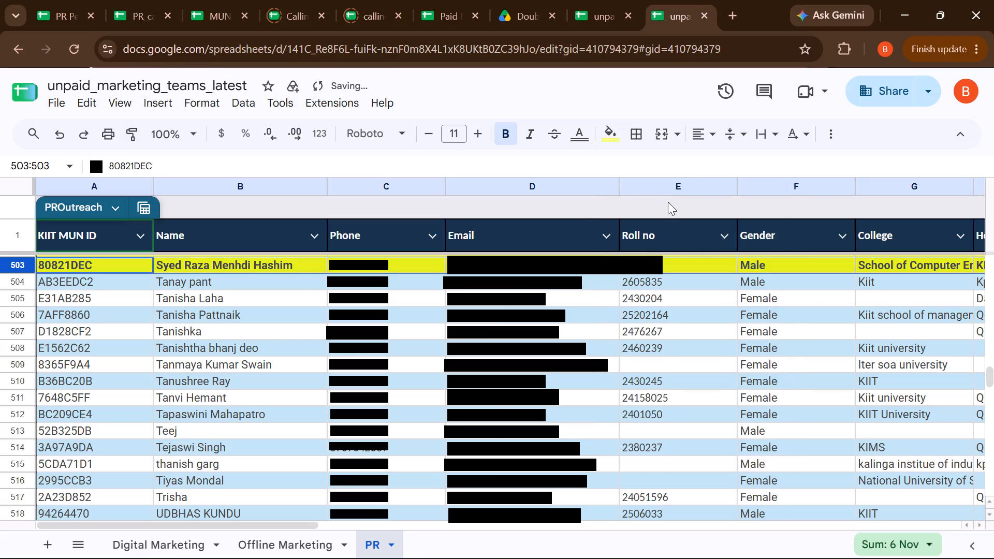
# Select the phone number of the registrant in row 504 to look up that contact.
pyautogui.click(354, 277)
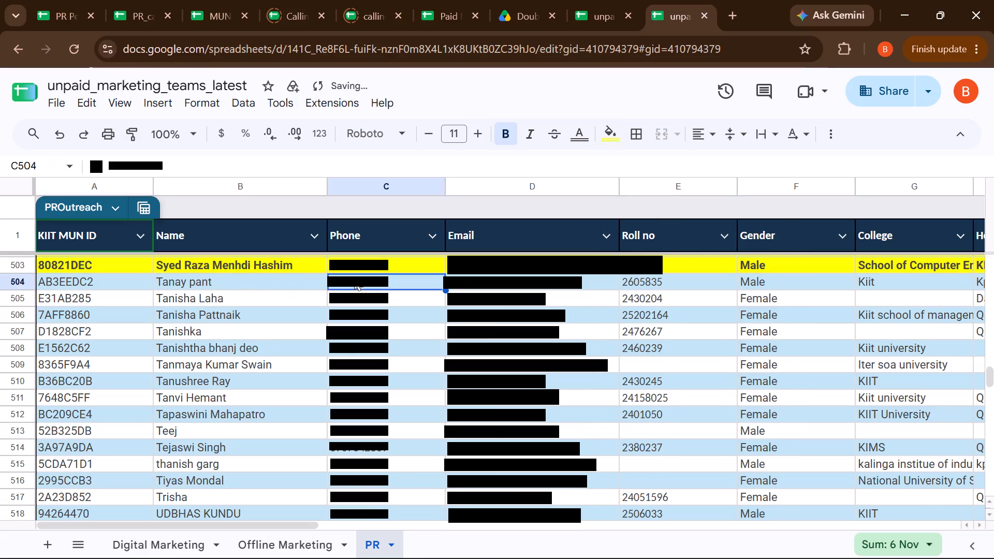
pyautogui.click(329, 281)
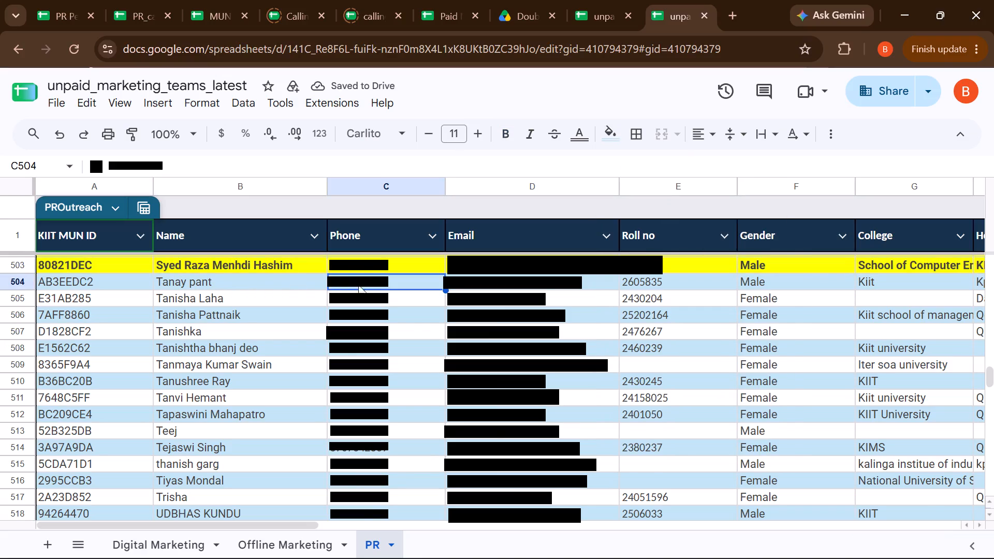
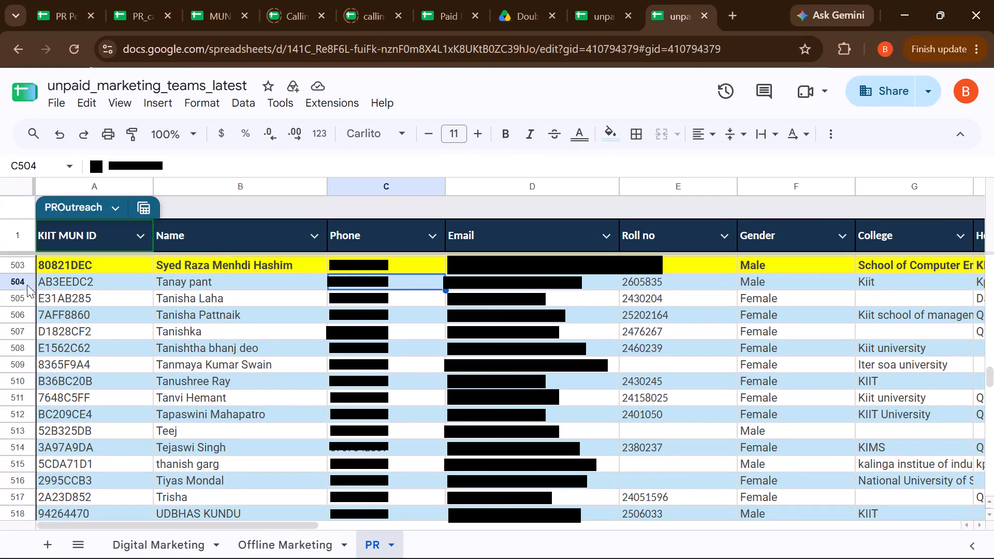
# Highlight the whole of row 504 on the PR sheet with a cyan fill, and move on to the name in row 505.
pyautogui.click(23, 282)
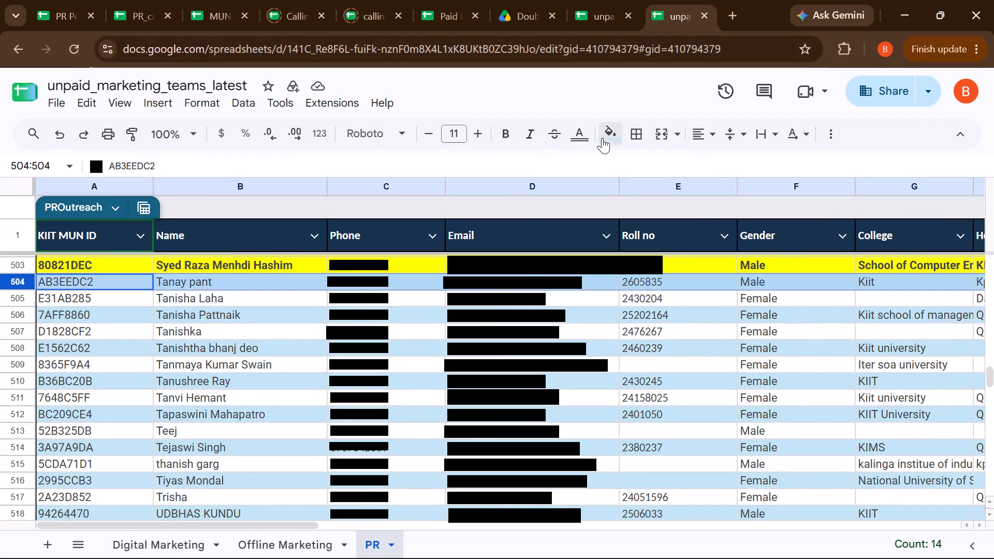
pyautogui.click(602, 138)
pyautogui.click(701, 203)
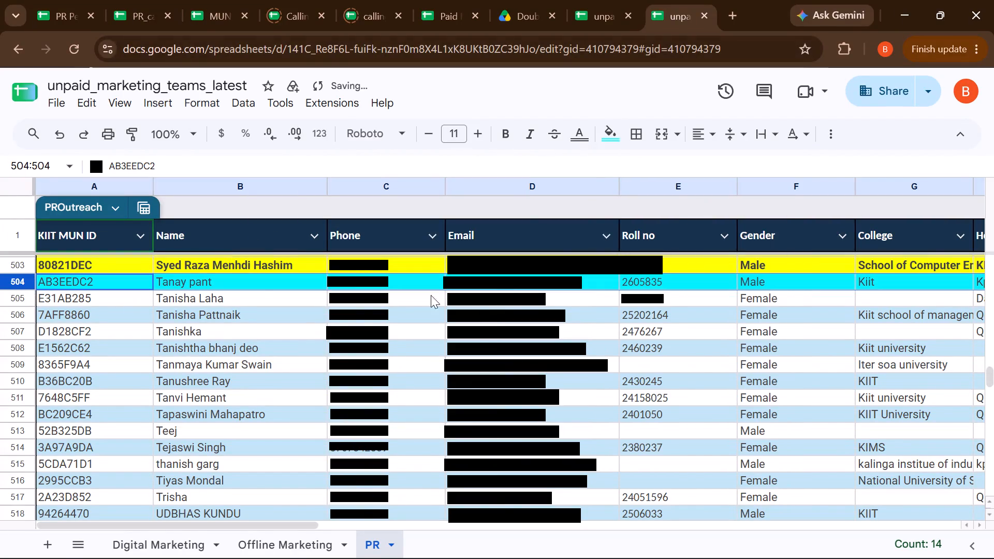
pyautogui.click(260, 293)
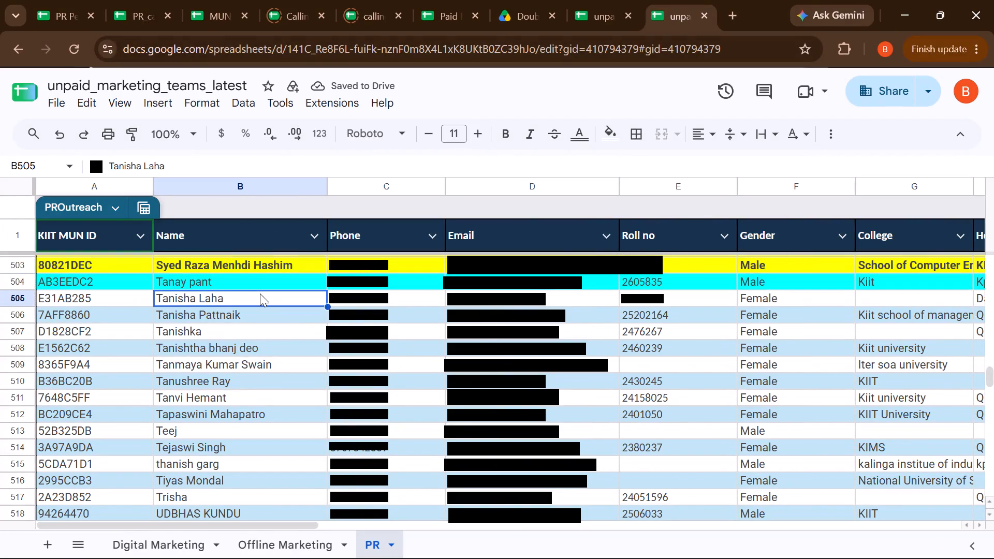
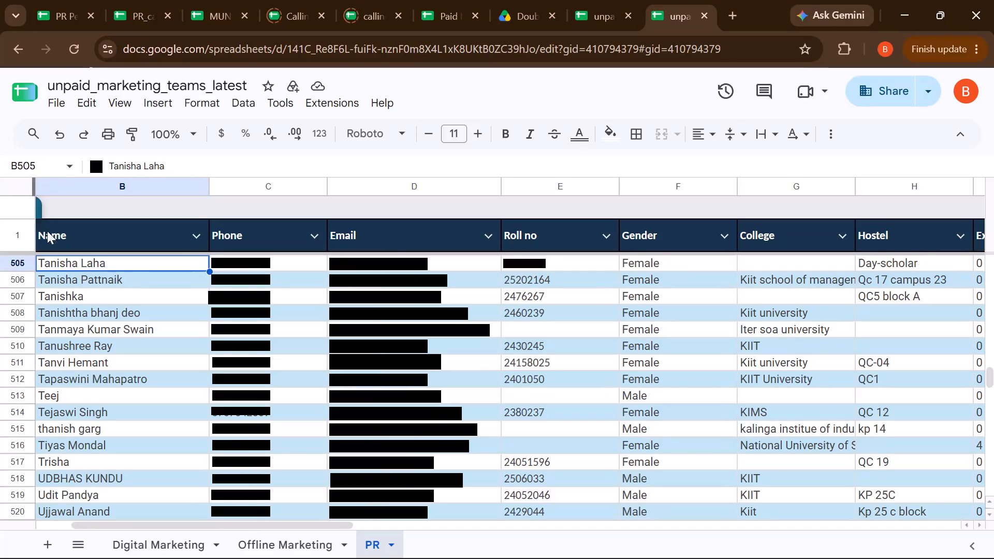
# Highlight the whole of row 505 on the PR sheet with a red fill, and move on to the name in row 506.
pyautogui.click(11, 262)
pyautogui.click(605, 133)
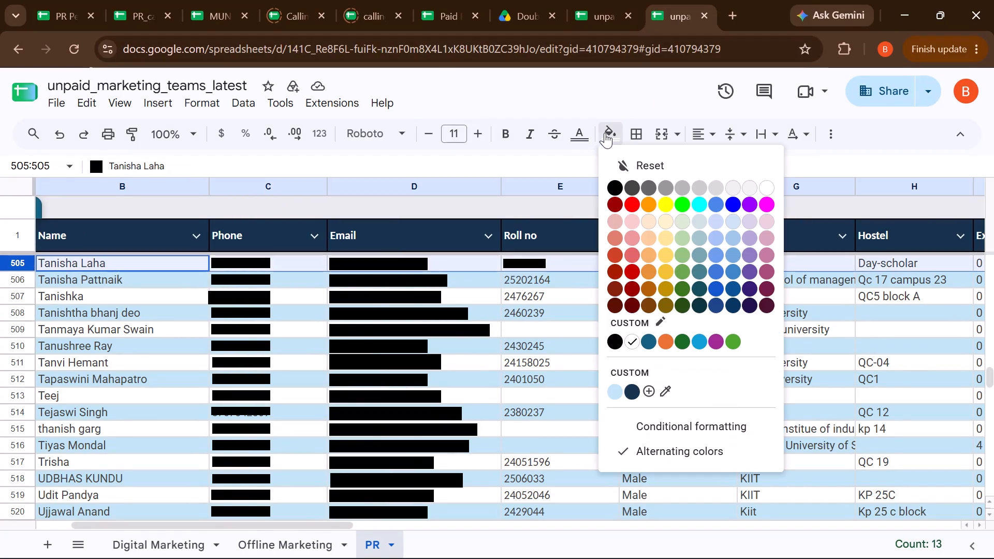
pyautogui.click(632, 198)
pyautogui.press('Down')
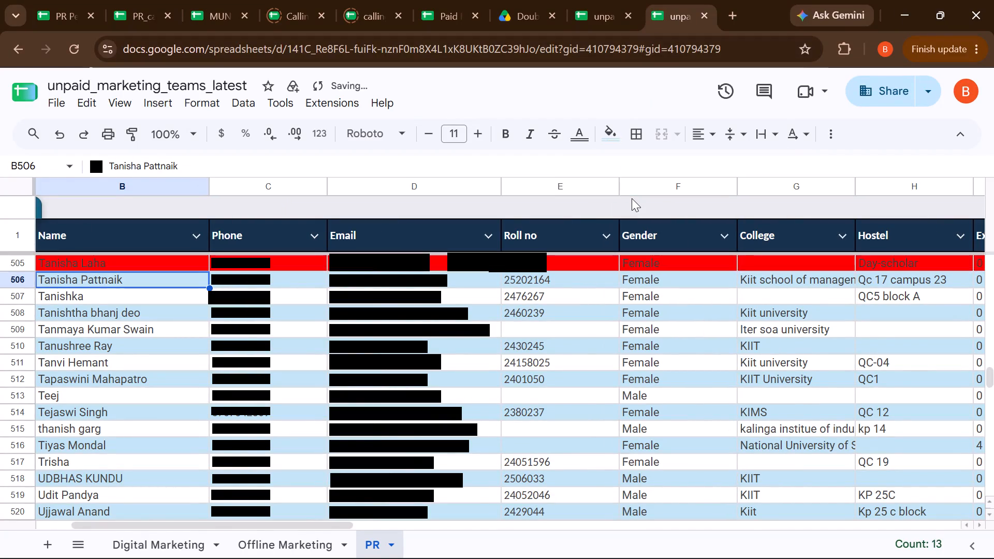
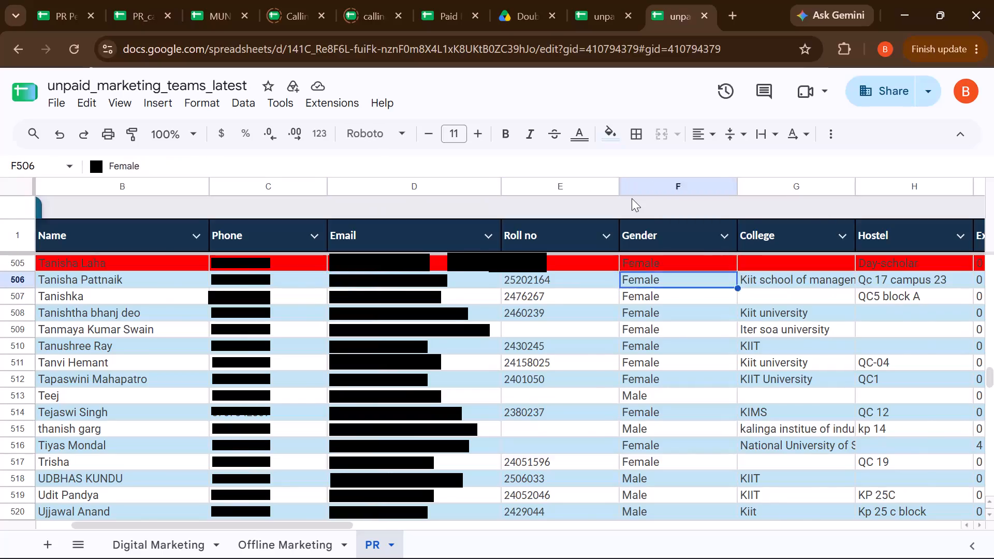
# Examine the record in row 506 across its college, hostel, experience and teammate columns, and return to its KIIT MUN ID.
pyautogui.press('Right')
pyautogui.press('Right')
pyautogui.press('Right')
pyautogui.press('Right')
pyautogui.press('Right')
pyautogui.press('Right')
pyautogui.press('Right')
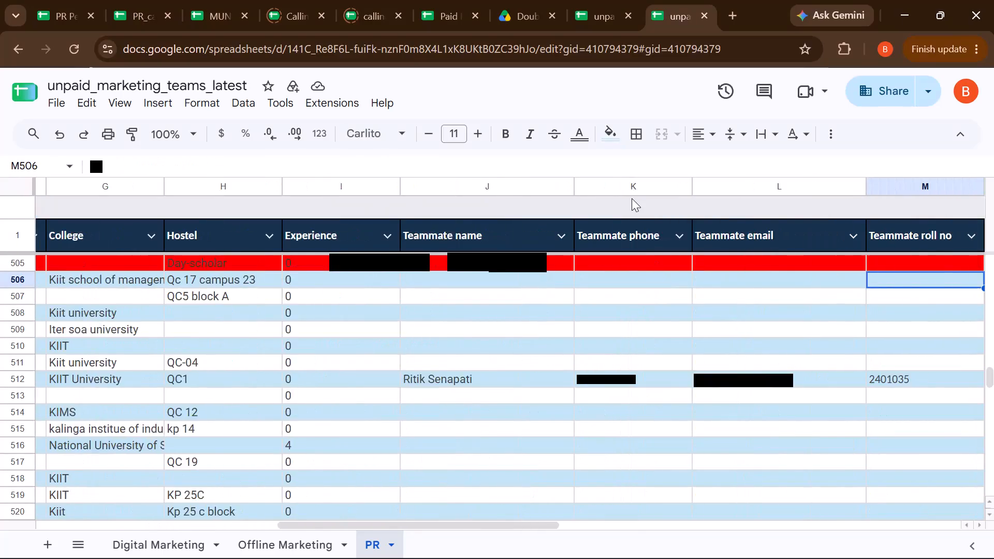
pyautogui.press('Right')
pyautogui.press('Left')
pyautogui.press('Left')
pyautogui.press('Left')
pyautogui.press('Left')
pyautogui.press('Left')
pyautogui.press('Left')
pyautogui.press('Left')
pyautogui.press('Left')
pyautogui.press('Left')
pyautogui.press('Left')
pyautogui.press('Left')
pyautogui.press('Left')
pyautogui.press('Left')
pyautogui.press('Left')
pyautogui.press('Left')
pyautogui.press('Left')
pyautogui.press('Left')
pyautogui.press('Left')
pyautogui.press('Left')
pyautogui.press('Left')
pyautogui.press('Right')
pyautogui.press('Left')
pyautogui.press('Left')
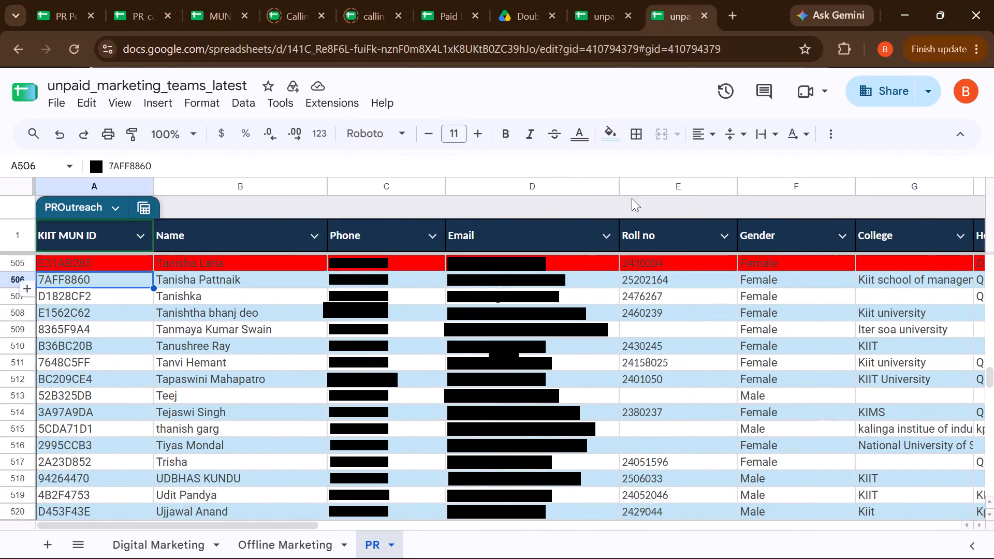
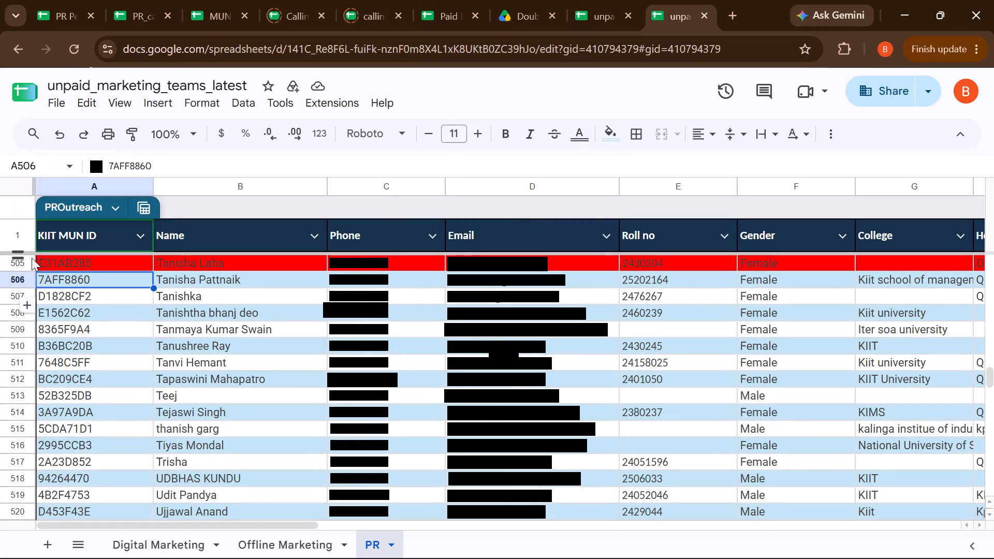
# Fill the whole of row 506 in the PR outreach sheet with yellow to colour-mark that record.
pyautogui.click(19, 280)
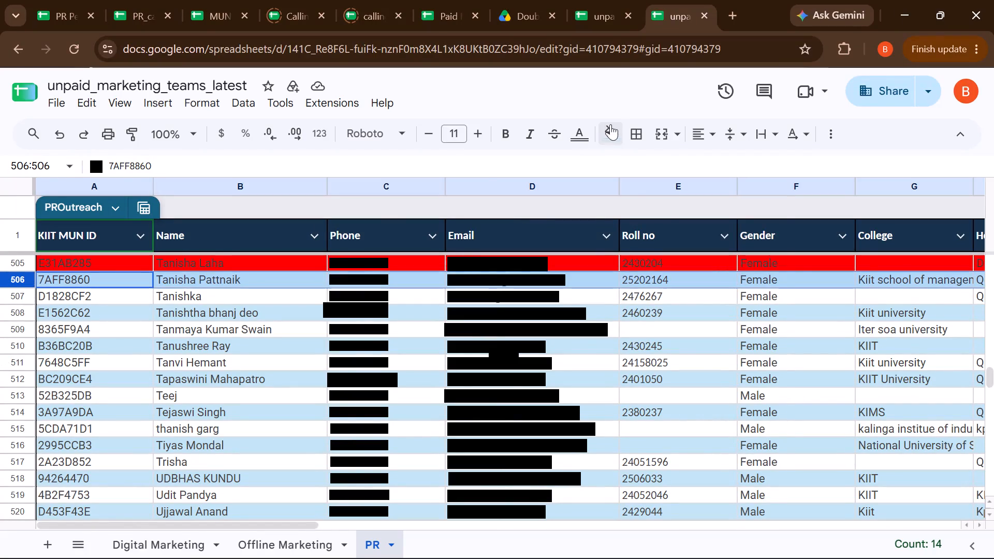
pyautogui.click(610, 124)
pyautogui.click(671, 199)
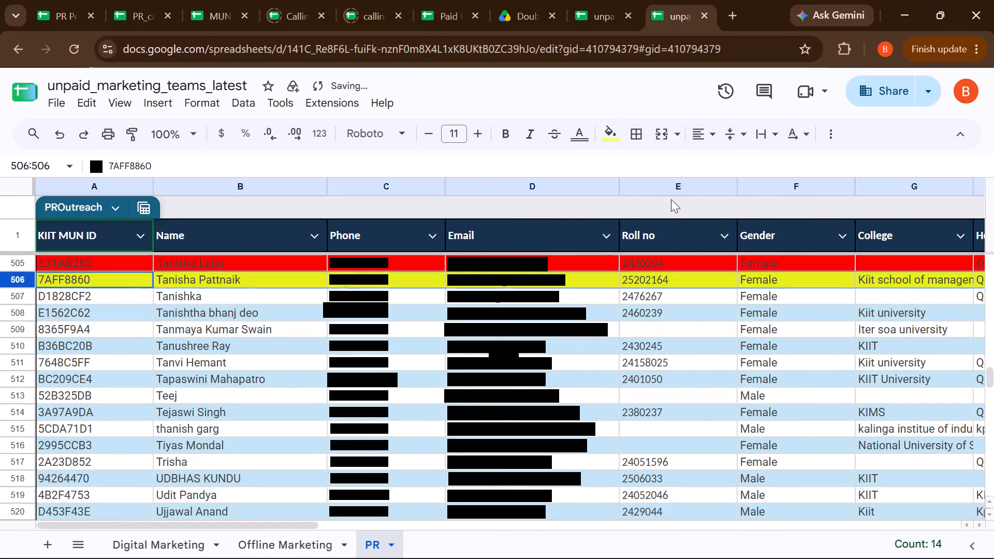
pyautogui.click(324, 299)
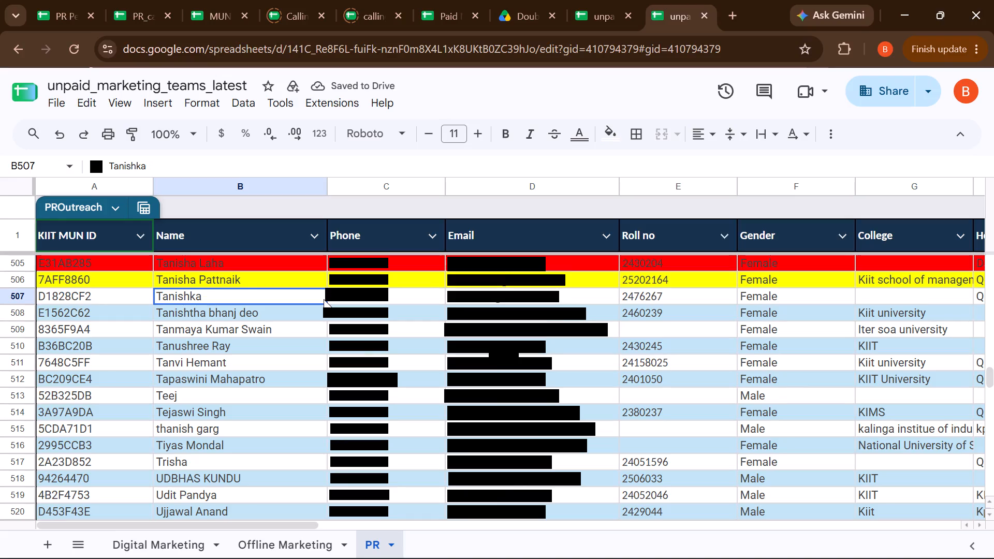
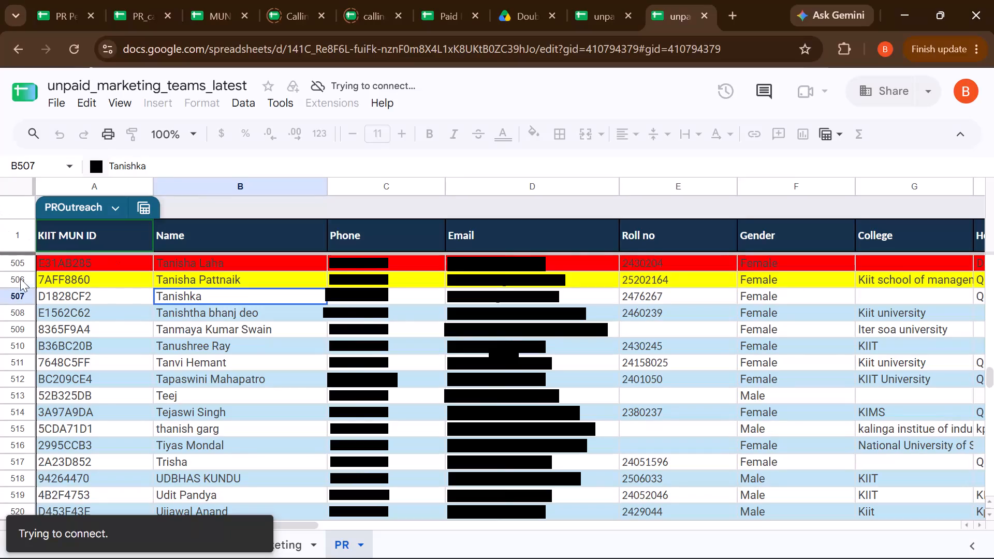
# Check the computer's Wi-Fi connection status in the list of available networks, and return to the PR sheet.
pyautogui.click(22, 294)
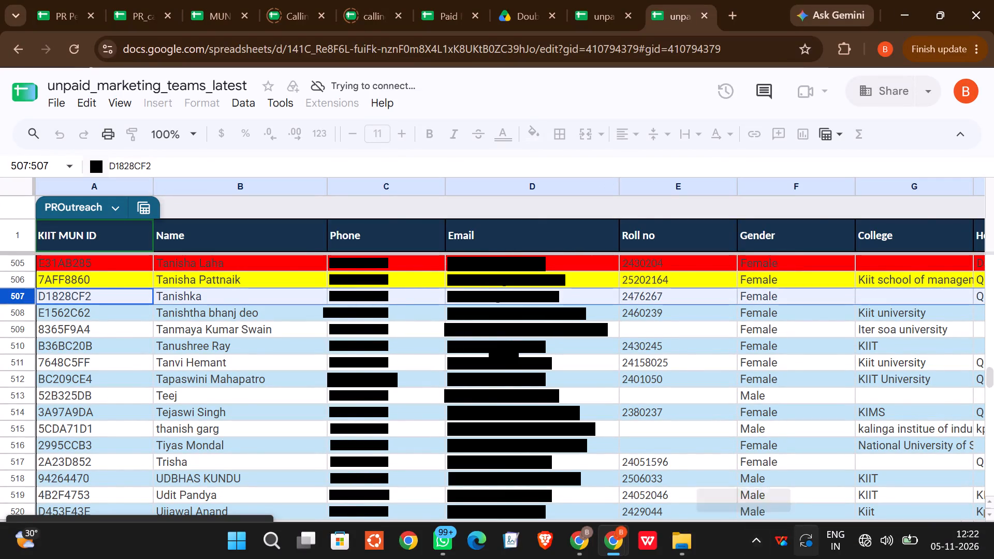
pyautogui.click(859, 542)
pyautogui.click(787, 254)
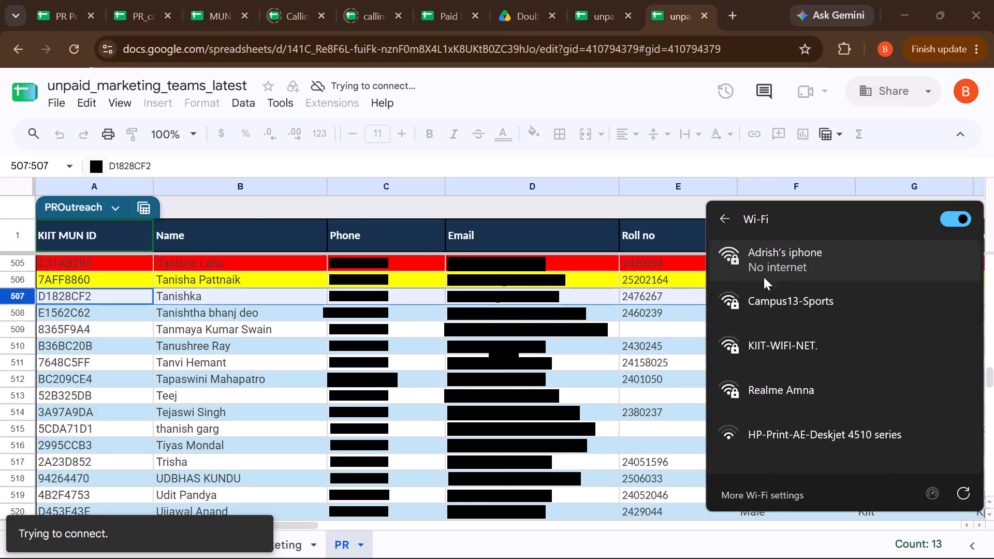
pyautogui.click(265, 302)
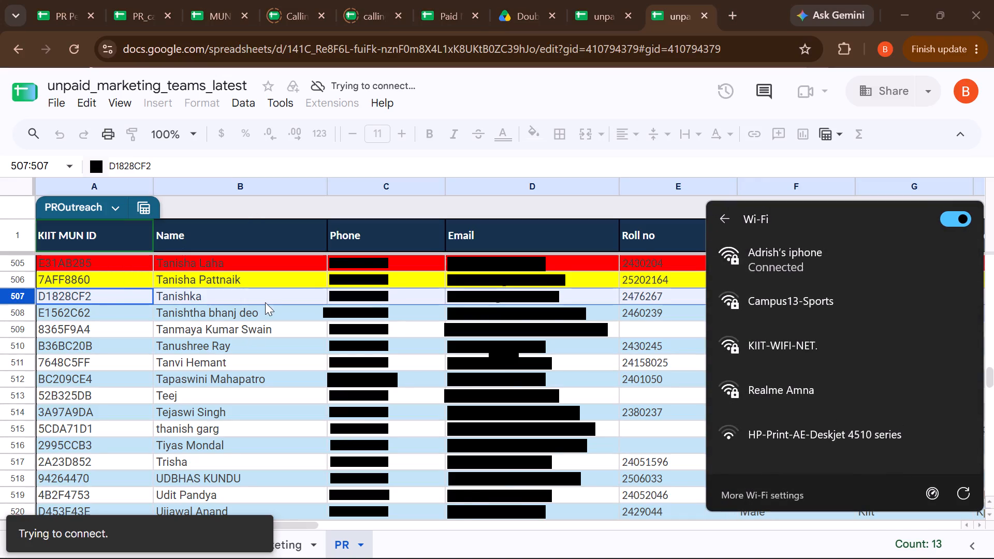
# Highlight the whole of row 507 on the PR sheet with a cyan fill, and move on to the name in row 508.
pyautogui.click(25, 298)
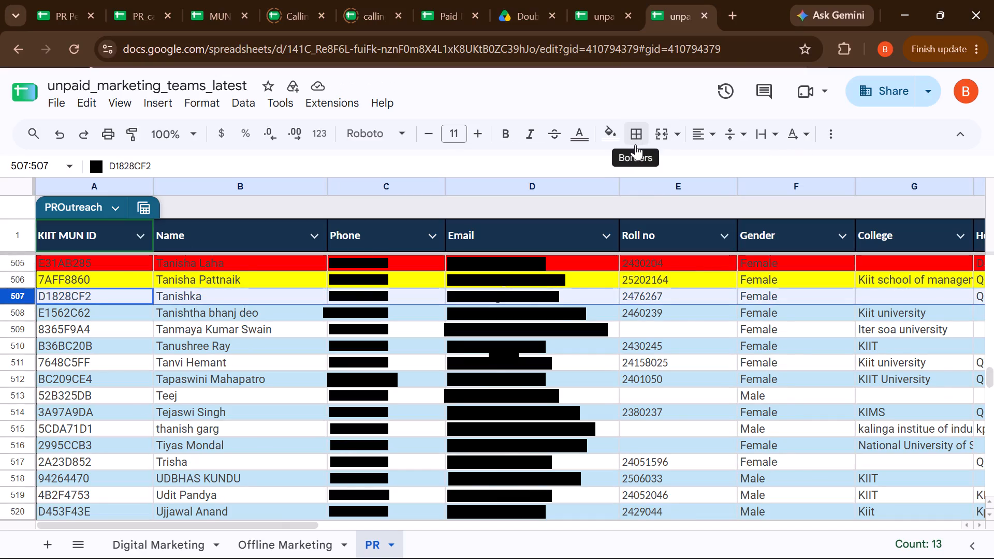
pyautogui.click(615, 138)
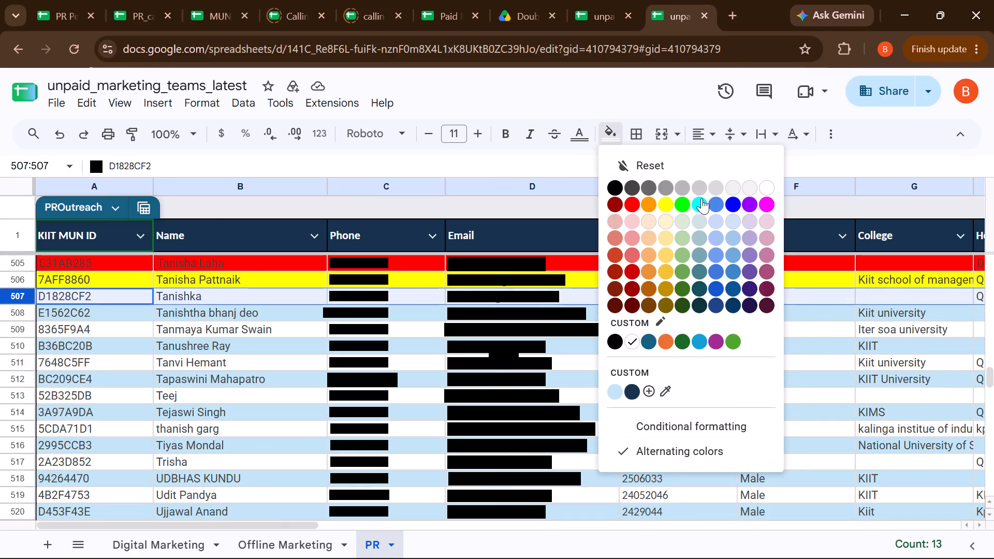
pyautogui.click(701, 198)
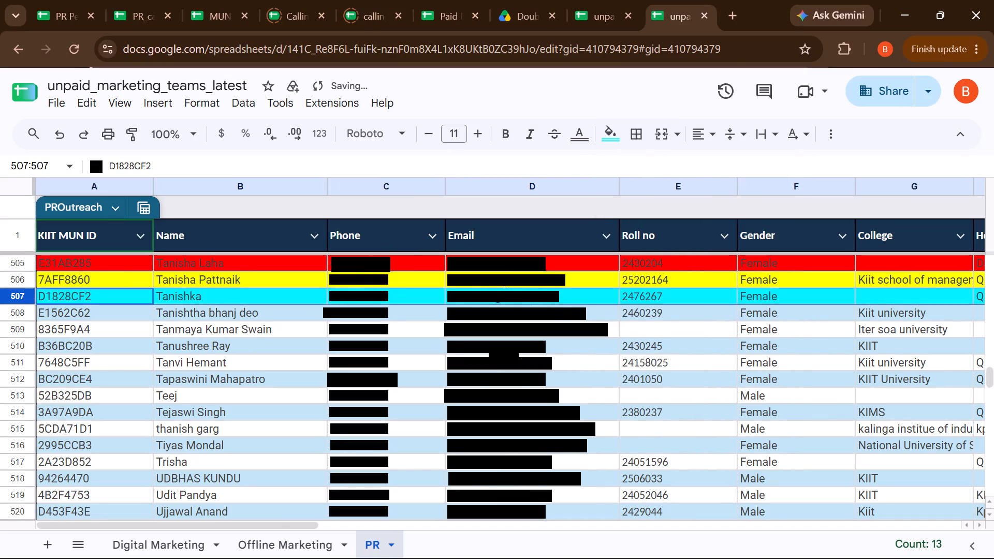
pyautogui.click(250, 311)
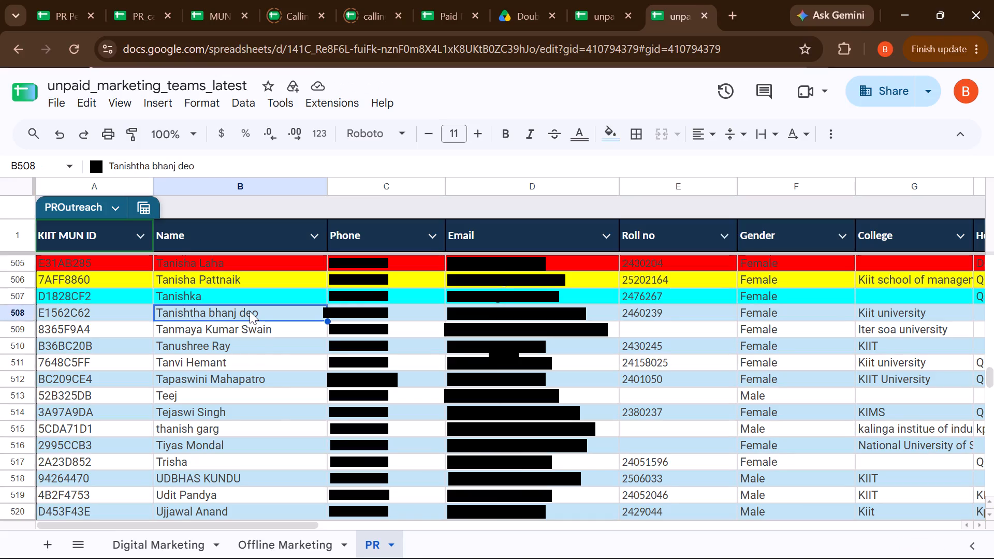
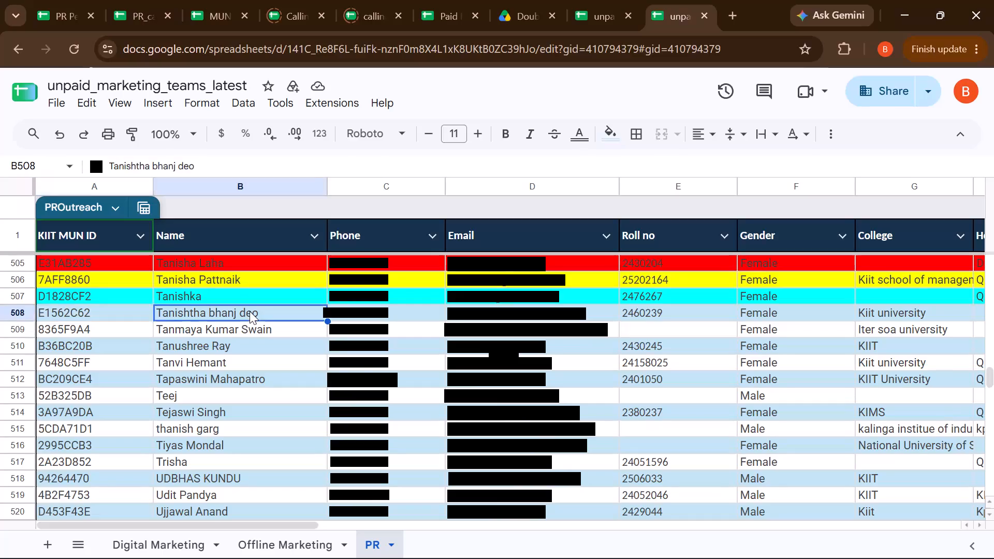
# Examine the contact, roll number, gender and college details of the record in row 508 of the PR sheet.
pyautogui.press('Right')
pyautogui.press('Right')
pyautogui.press('Right')
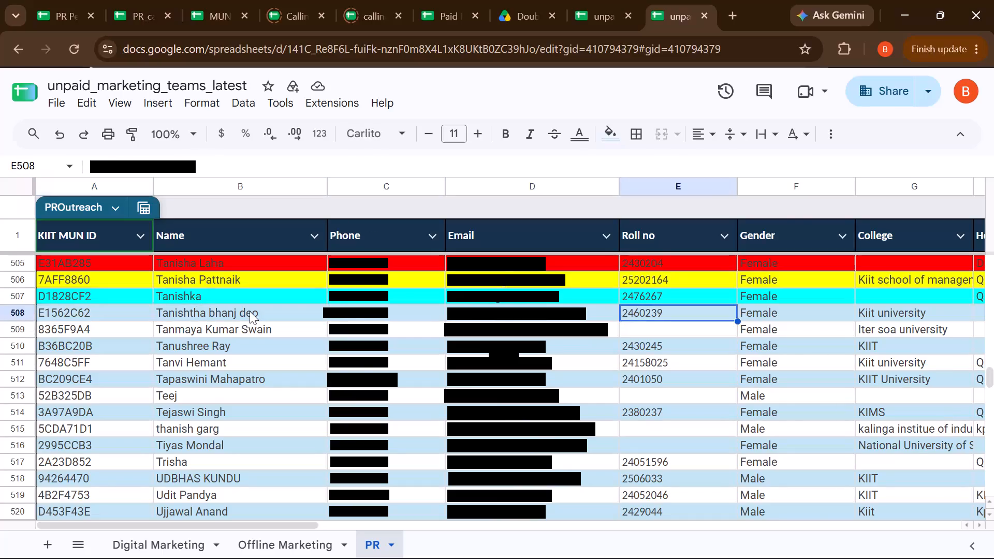
pyautogui.press('Right')
pyautogui.press('Right')
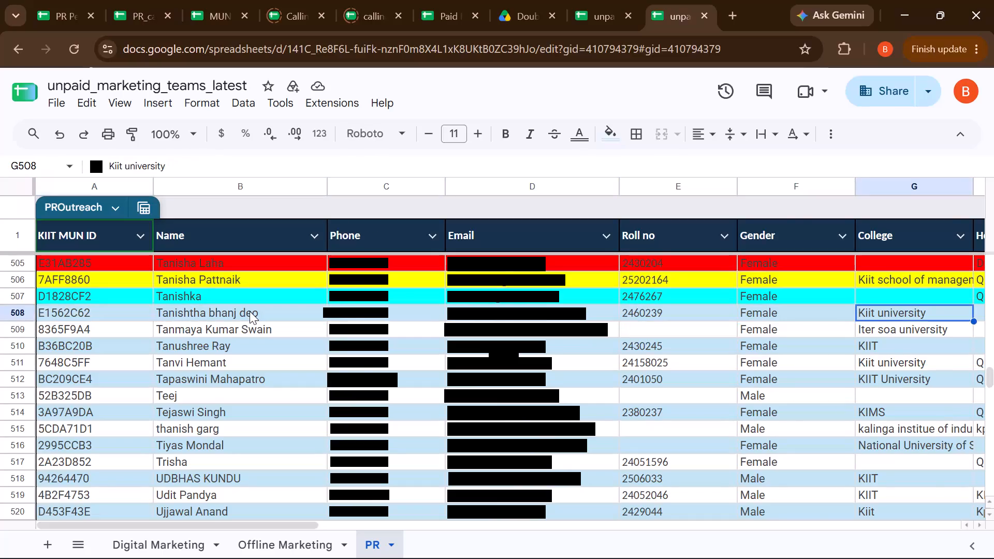
pyautogui.press('Left')
pyautogui.press('Left')
pyautogui.press('Left')
pyautogui.press('Left')
pyautogui.press('Left')
pyautogui.press('Left')
pyautogui.press('Left')
pyautogui.press('Left')
pyautogui.press('Left')
pyautogui.press('Left')
pyautogui.press('Left')
pyautogui.press('Left')
pyautogui.press('Left')
pyautogui.press('Left')
pyautogui.press('Left')
pyautogui.press('Left')
pyautogui.press('Left')
pyautogui.press('Left')
pyautogui.press('Left')
pyautogui.press('Left')
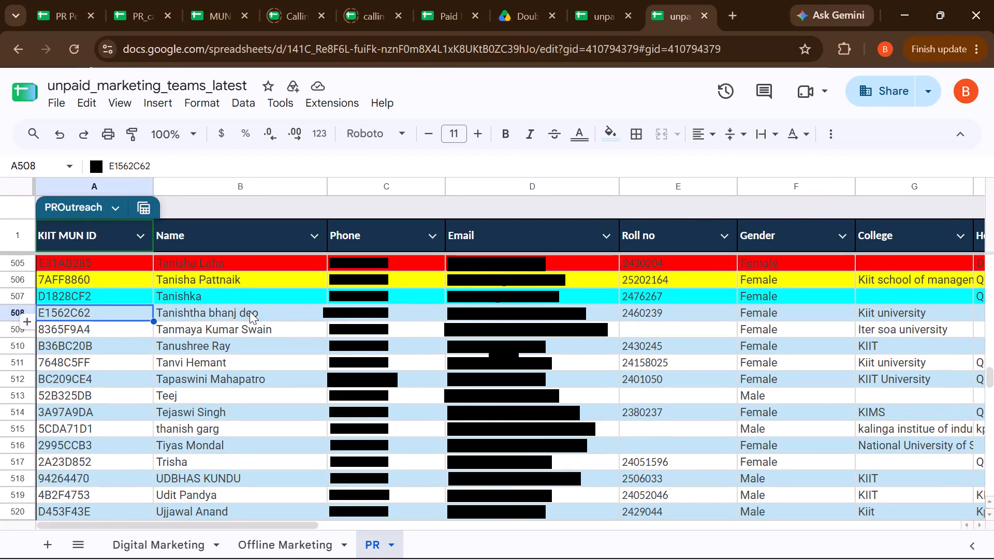
pyautogui.press('Right')
pyautogui.press('Left')
# Fill the whole of row 508 with yellow to colour-mark that record.
pyautogui.click(13, 312)
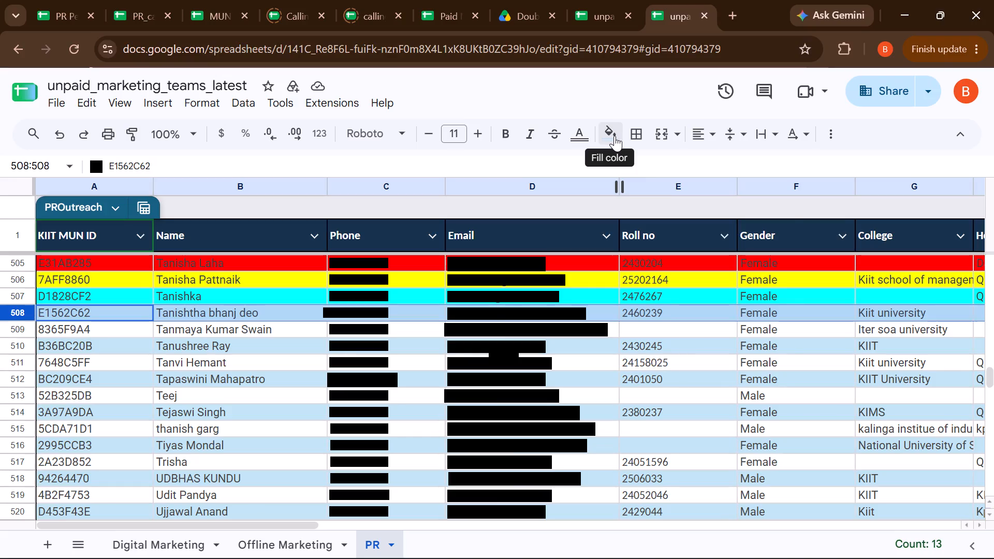
pyautogui.click(615, 136)
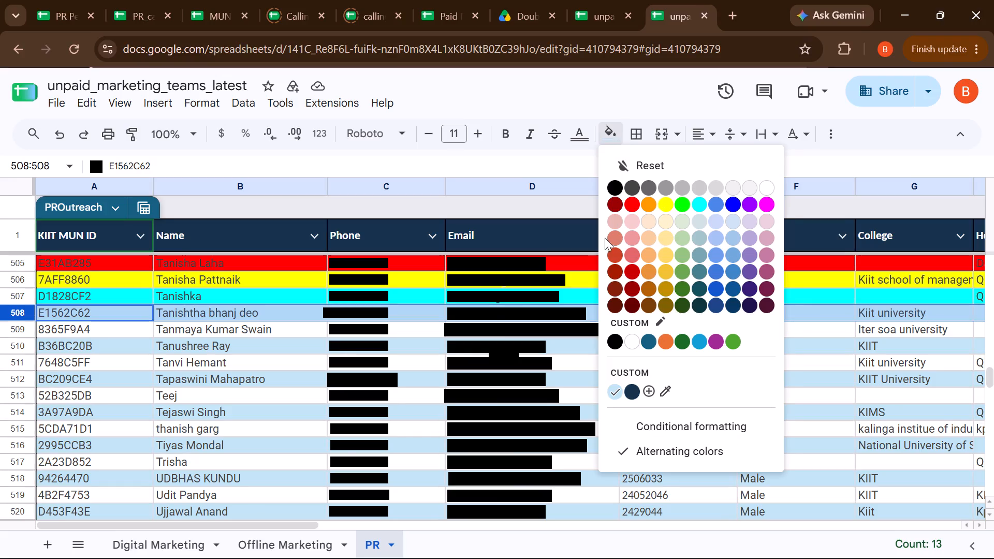
pyautogui.click(663, 204)
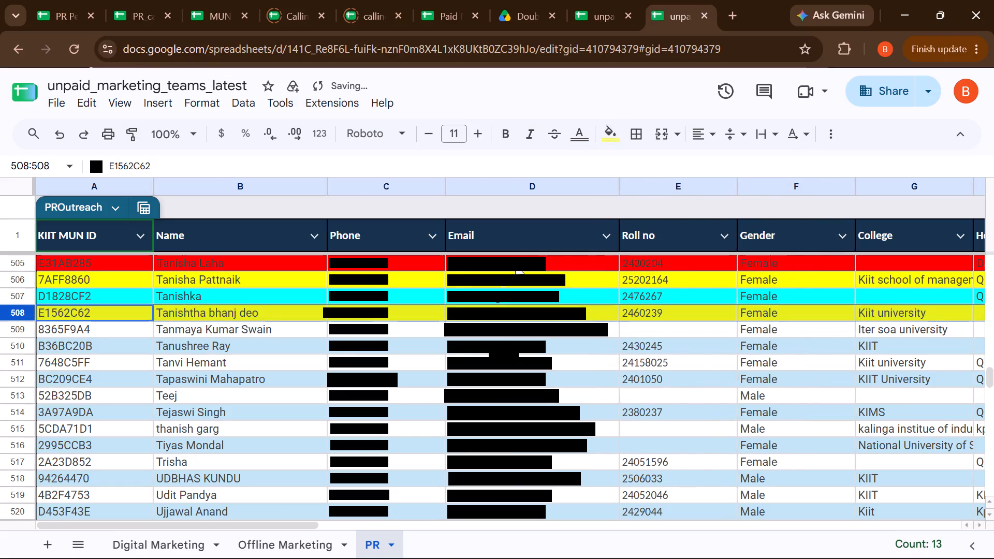
# Enter 7 Nov as the follow-up date for the record in row 508.
pyautogui.click(455, 310)
pyautogui.press('Right')
pyautogui.press('Left')
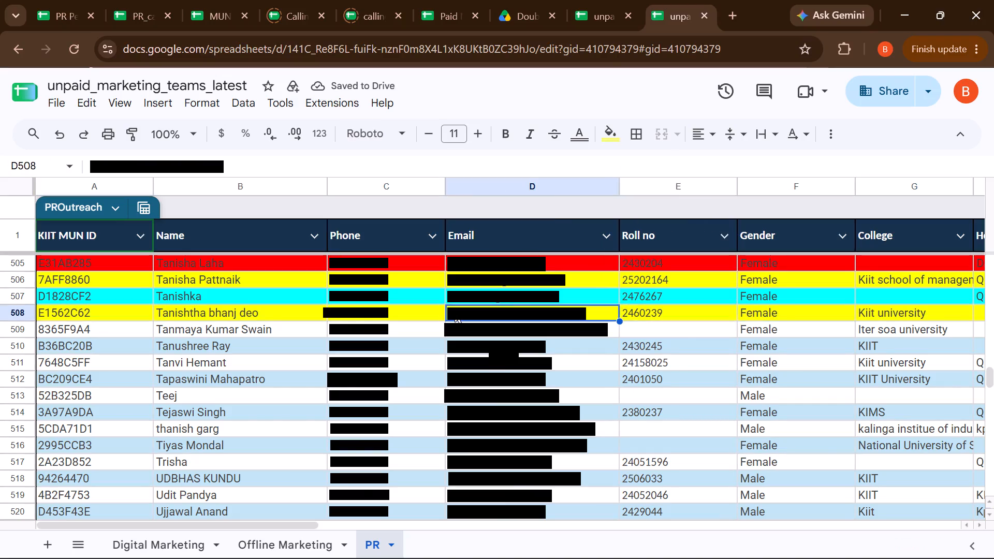
pyautogui.press('Right')
pyautogui.press('Right')
pyautogui.press('Right')
pyautogui.press('Right')
pyautogui.press('Right')
pyautogui.press('Right')
pyautogui.press('Right')
pyautogui.press('Right')
pyautogui.press('Right')
pyautogui.press('Right')
pyautogui.press('Right')
pyautogui.press('Right')
pyautogui.press('Right')
pyautogui.press('Right')
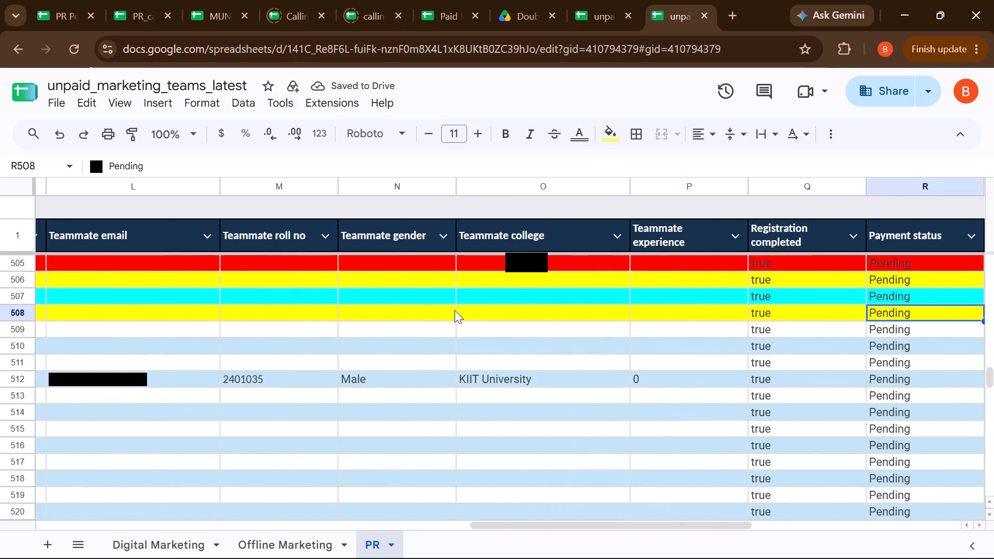
pyautogui.press('Right')
pyautogui.press('Left')
pyautogui.press('Right')
pyautogui.press('Right')
pyautogui.press('Right')
pyautogui.press('Right')
pyautogui.press('Right')
pyautogui.press('Right')
pyautogui.press('Left')
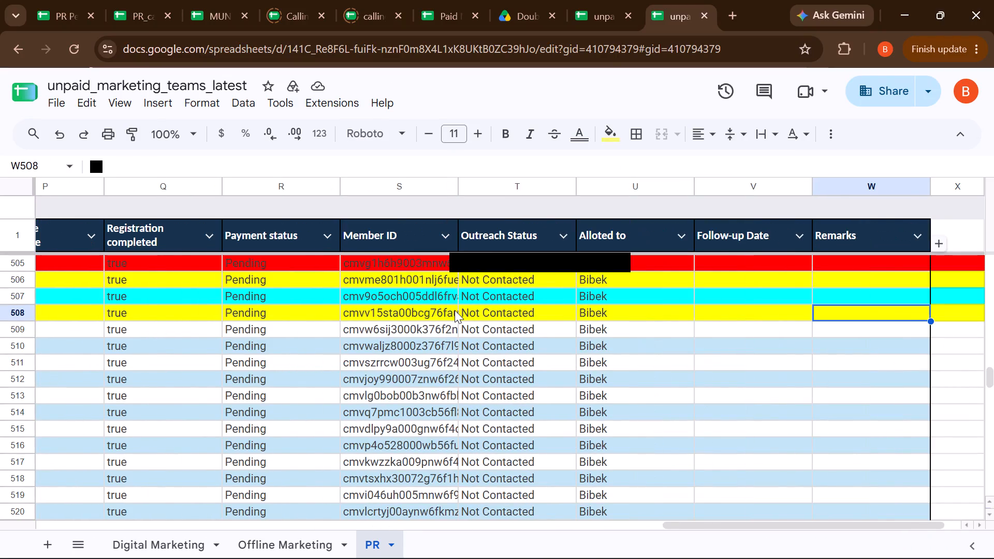
pyautogui.hscroll(1, 455, 310)
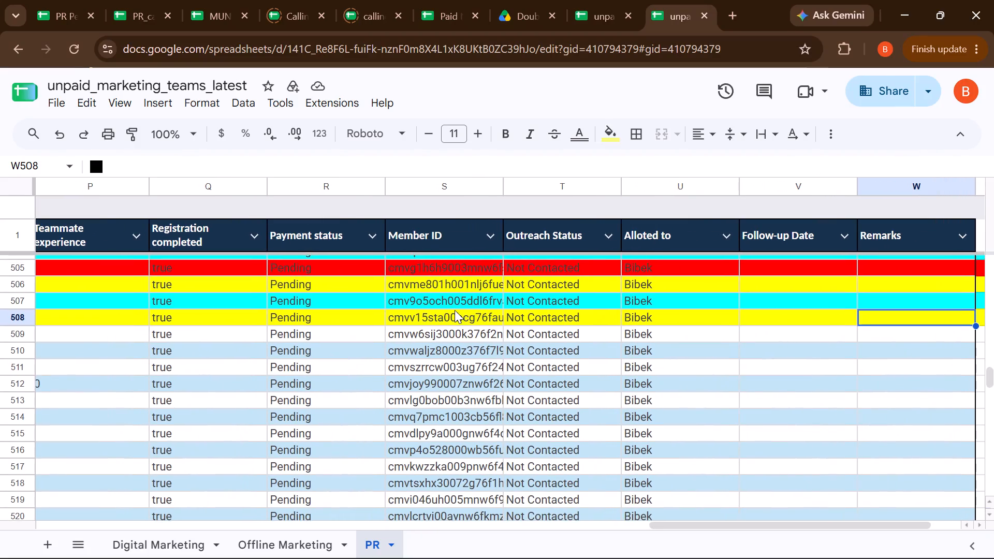
pyautogui.hscroll(1, 455, 310)
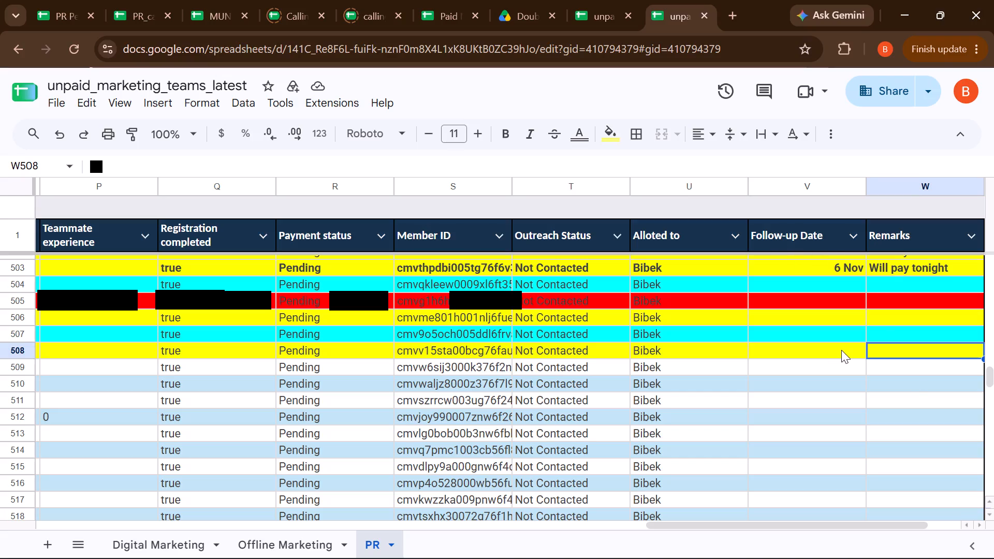
pyautogui.press('Left')
pyautogui.write('7 Nov')
pyautogui.press('Right')
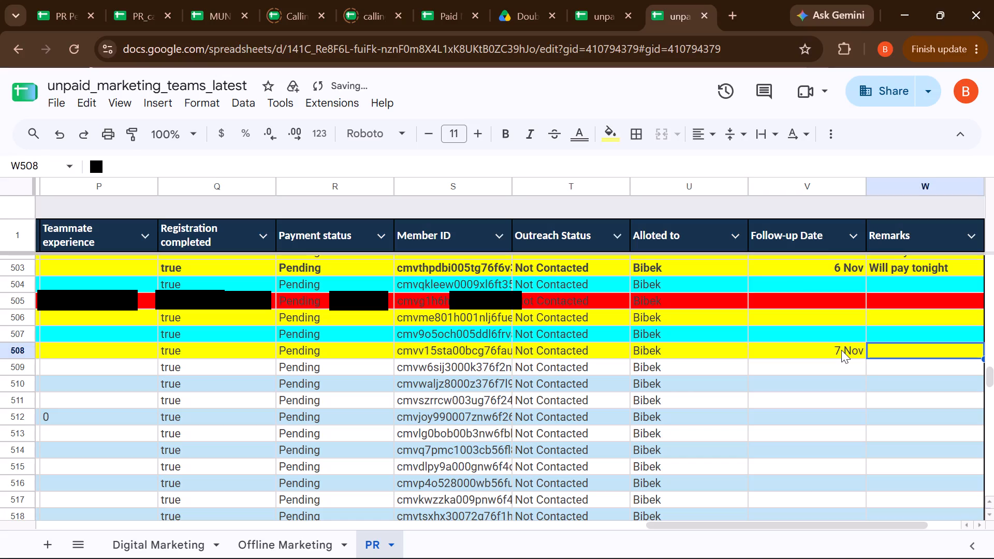
# Enter the remark "Will get back" for the record in row 508.
pyautogui.write('Will')
pyautogui.press('space')
pyautogui.write('get')
pyautogui.press('space')
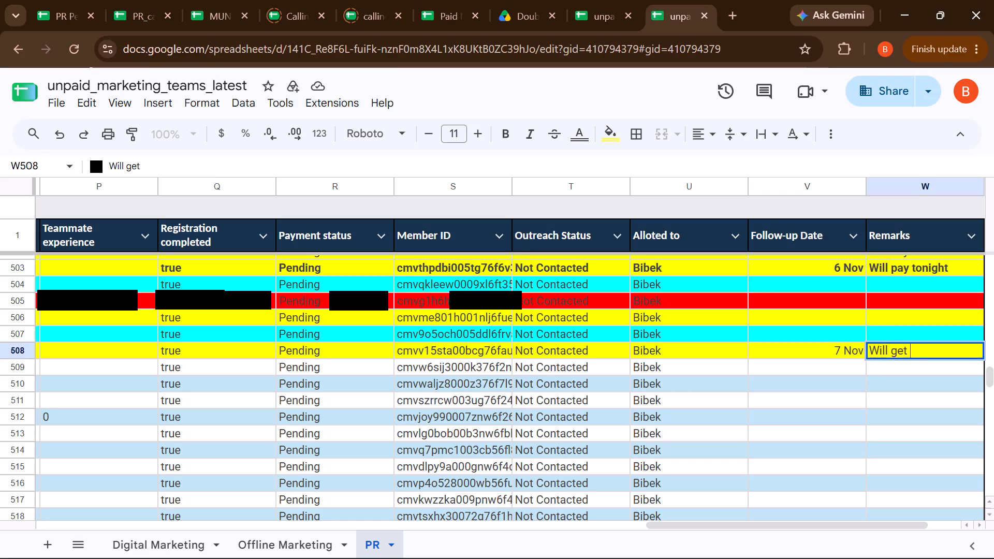
pyautogui.write('b')
pyautogui.press('BackSpace')
pyautogui.press('BackSpace')
pyautogui.press('space')
pyautogui.write('back')
pyautogui.press('Return')
# Examine the registration and contact details of the record in row 509.
pyautogui.press('Left')
pyautogui.press('Left')
pyautogui.press('Left')
pyautogui.press('Left')
pyautogui.press('Left')
pyautogui.press('Left')
pyautogui.press('Left')
pyautogui.press('Left')
pyautogui.press('Left')
pyautogui.press('Left')
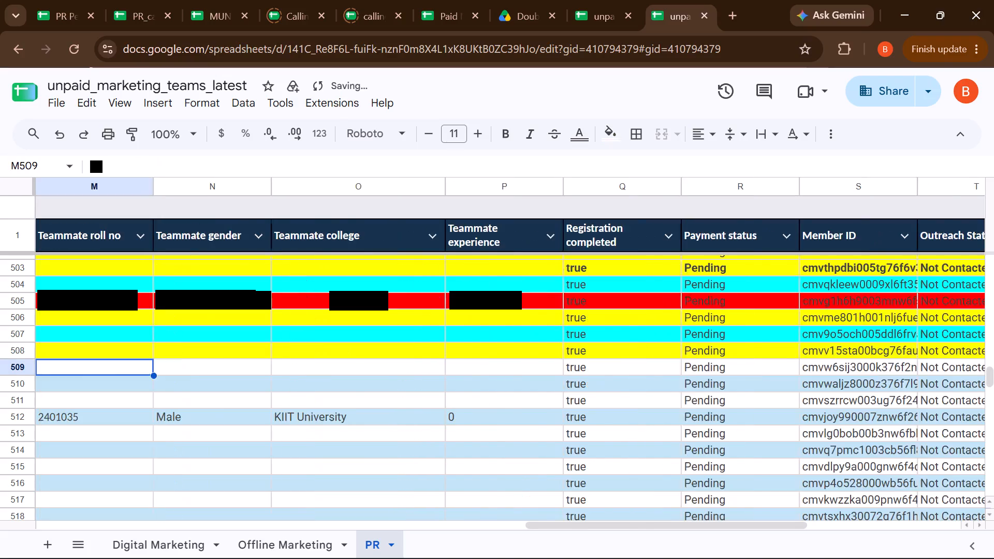
pyautogui.press('Left')
pyautogui.press('Left')
pyautogui.press('Left')
pyautogui.press('Left')
pyautogui.press('Left')
pyautogui.press('Left')
pyautogui.press('Left')
pyautogui.press('Left')
pyautogui.press('Left')
pyautogui.press('Left')
pyautogui.press('Left')
pyautogui.press('Left')
pyautogui.press('Left')
pyautogui.press('Left')
pyautogui.press('Left')
pyautogui.press('Left')
pyautogui.press('Left')
pyautogui.press('Left')
pyautogui.press('Left')
pyautogui.press('Left')
pyautogui.press('Left')
pyautogui.press('Right')
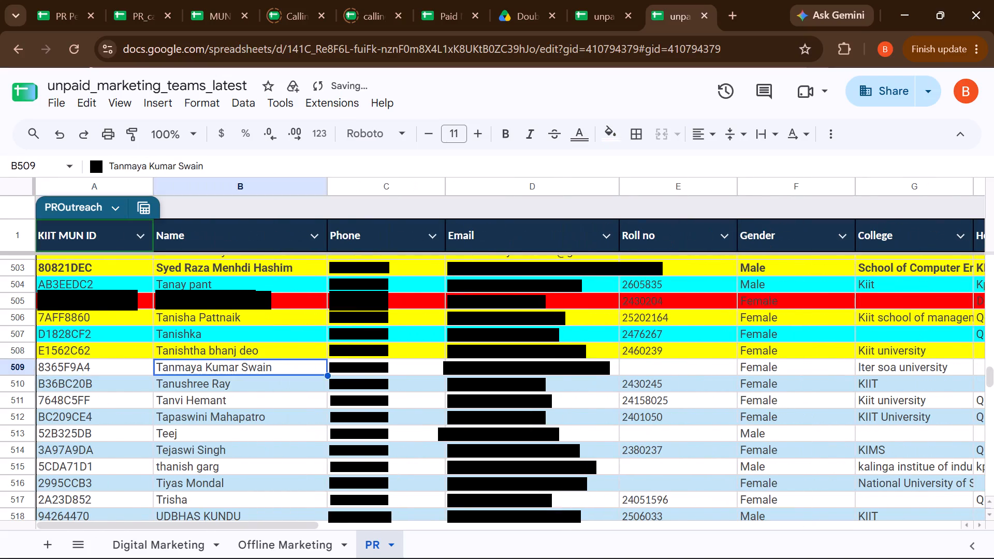
pyautogui.press('Left')
pyautogui.press('Left')
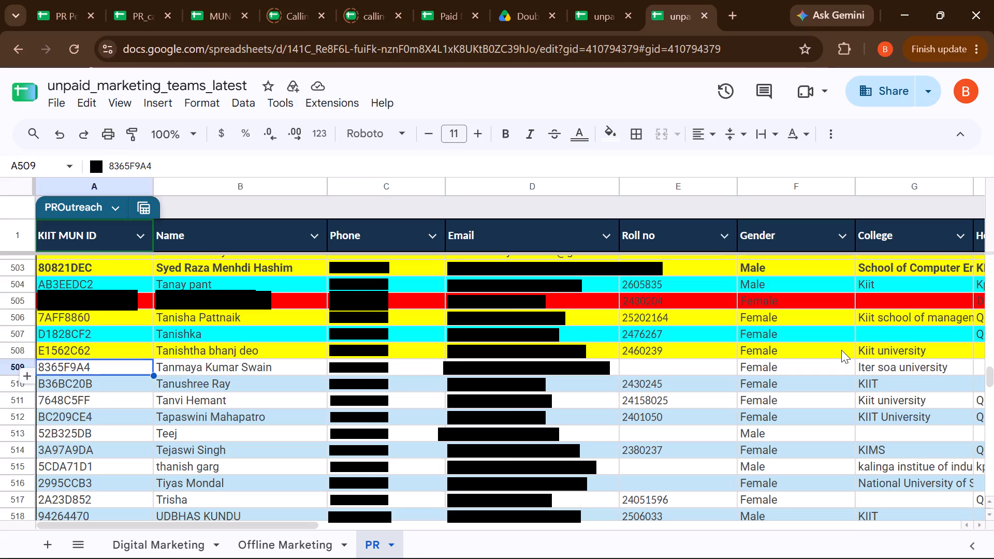
pyautogui.press('Right')
pyautogui.press('Left')
pyautogui.press('Left')
pyautogui.press('Right')
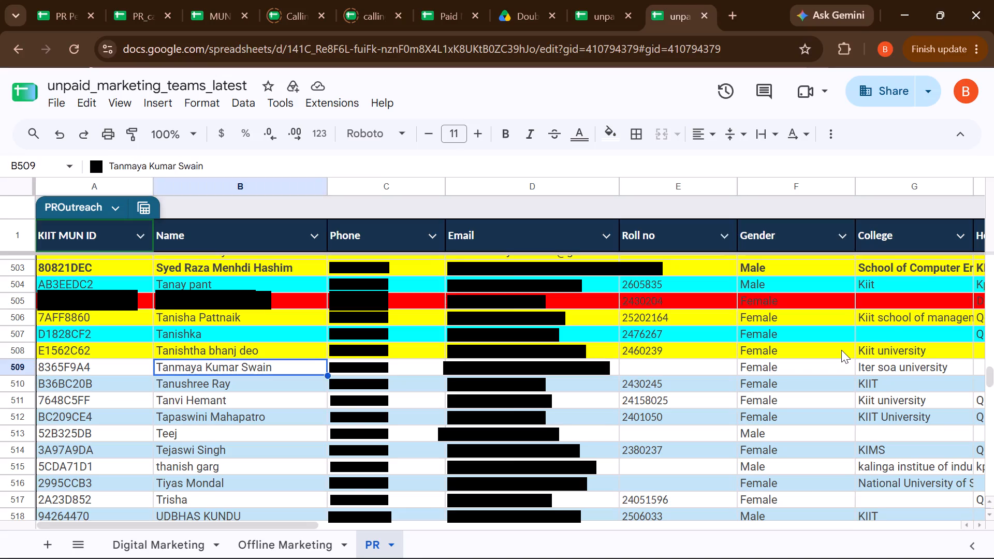
pyautogui.press('Right')
pyautogui.press('Right')
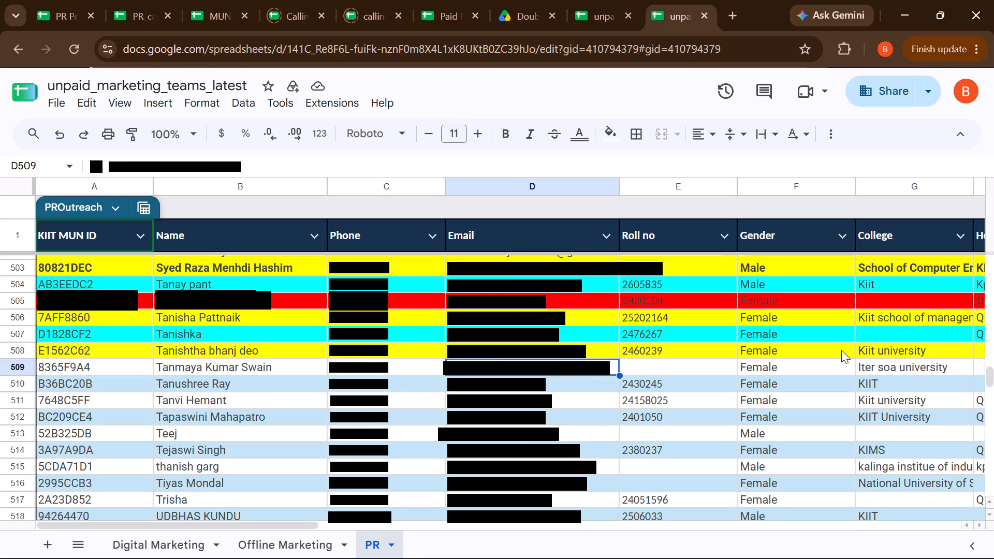
pyautogui.press('Left')
pyautogui.press('Left')
pyautogui.press('Left')
pyautogui.press('Left')
pyautogui.press('Left')
pyautogui.press('Left')
pyautogui.press('Left')
pyautogui.press('Left')
pyautogui.press('Left')
pyautogui.press('Left')
pyautogui.press('Left')
pyautogui.press('Left')
pyautogui.press('Left')
pyautogui.press('Left')
pyautogui.press('Left')
pyautogui.press('Left')
pyautogui.press('Left')
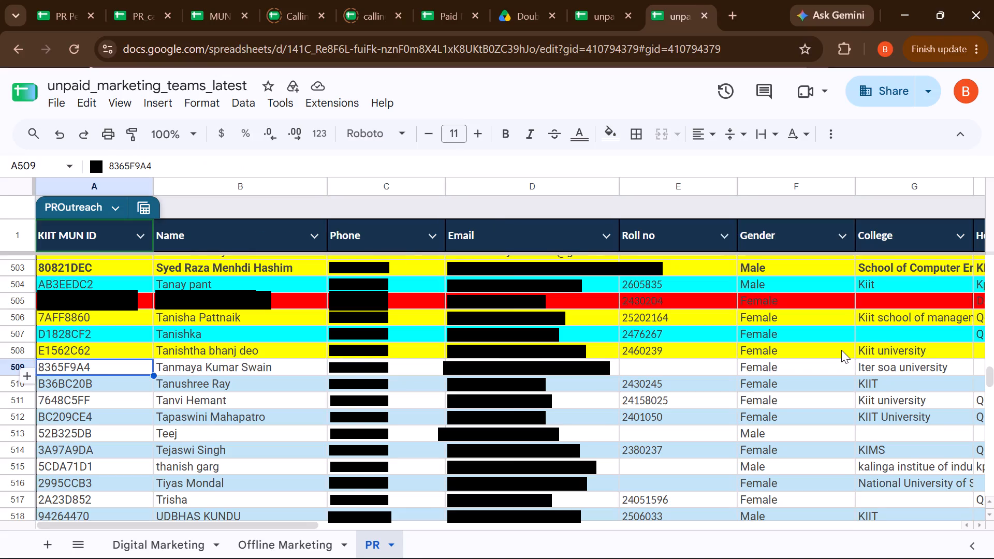
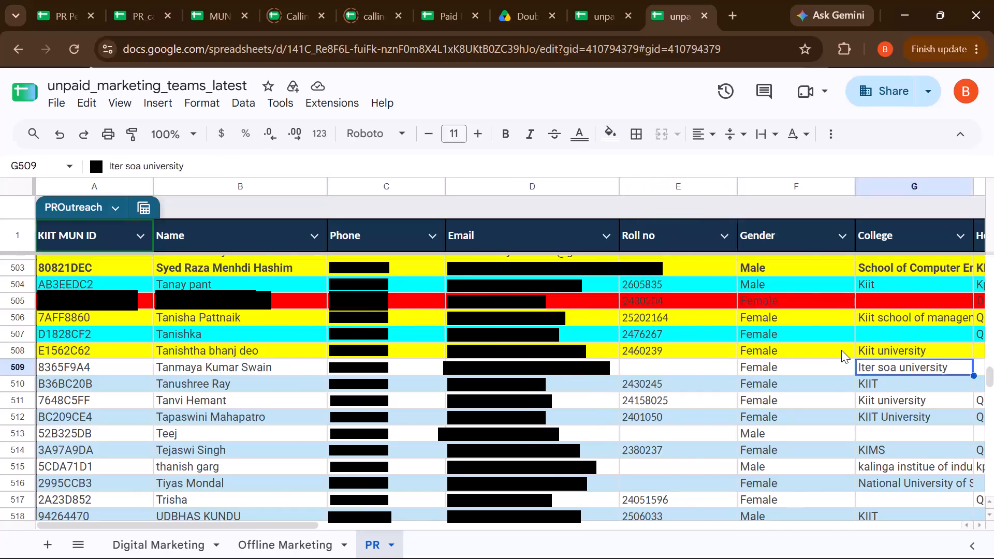
# Enter the remark "Ss sent to Megh" for the record in row 509.
pyautogui.press('Right')
pyautogui.press('Right')
pyautogui.press('Right')
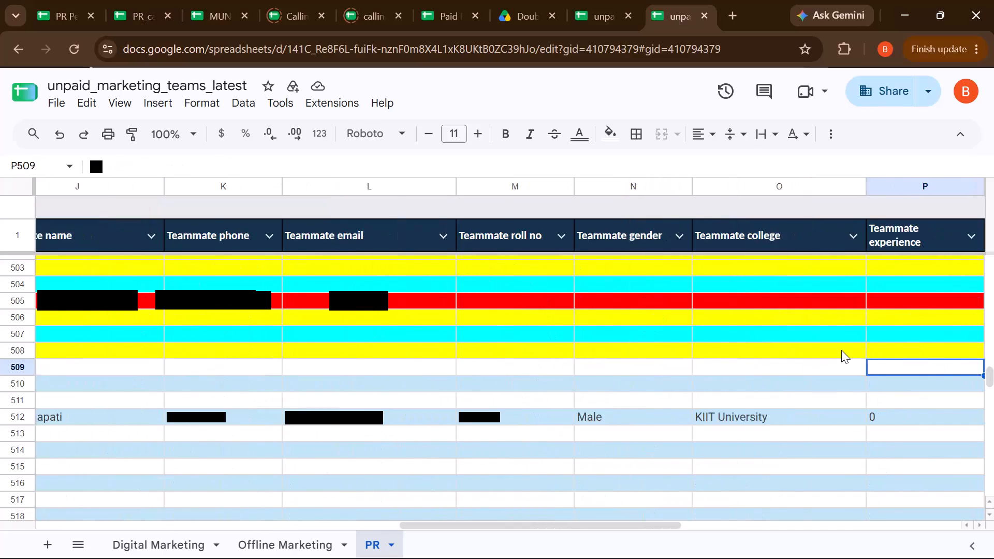
pyautogui.press('Right')
pyautogui.press('Right')
pyautogui.press('Right')
pyautogui.press('Right')
pyautogui.press('Right')
pyautogui.press('Right')
pyautogui.press('Right')
pyautogui.press('Right')
pyautogui.press('Right')
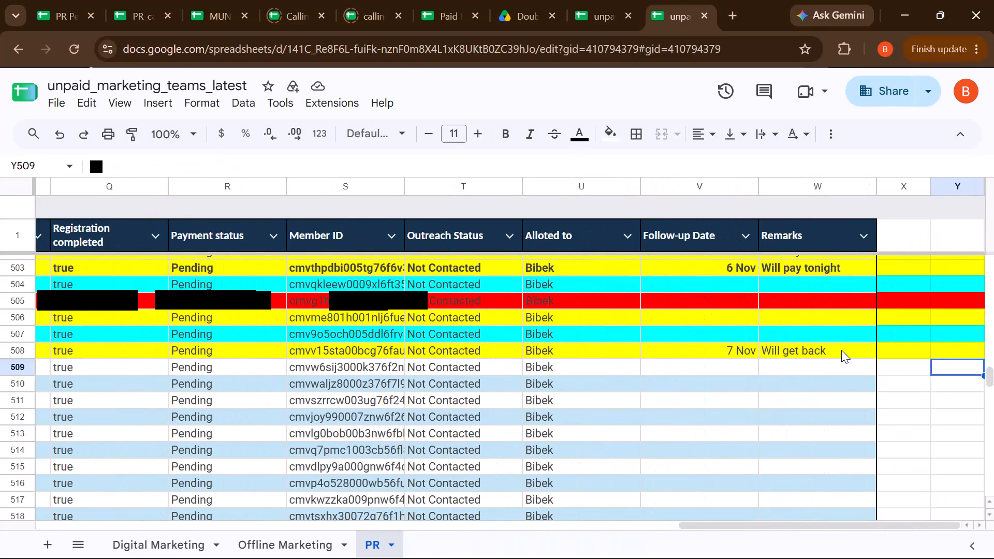
pyautogui.press('Left')
pyautogui.press('Left')
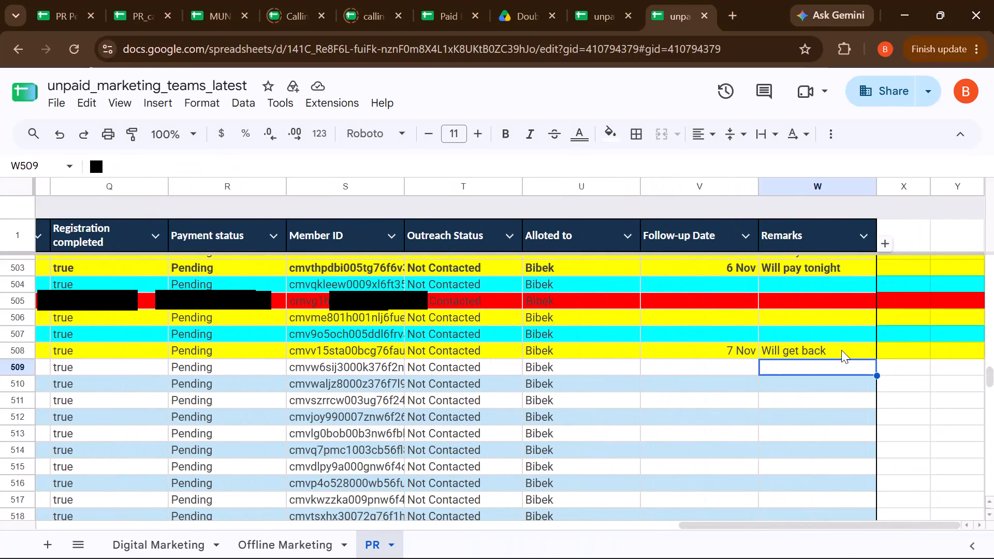
pyautogui.write('SSS')
pyautogui.press('BackSpace')
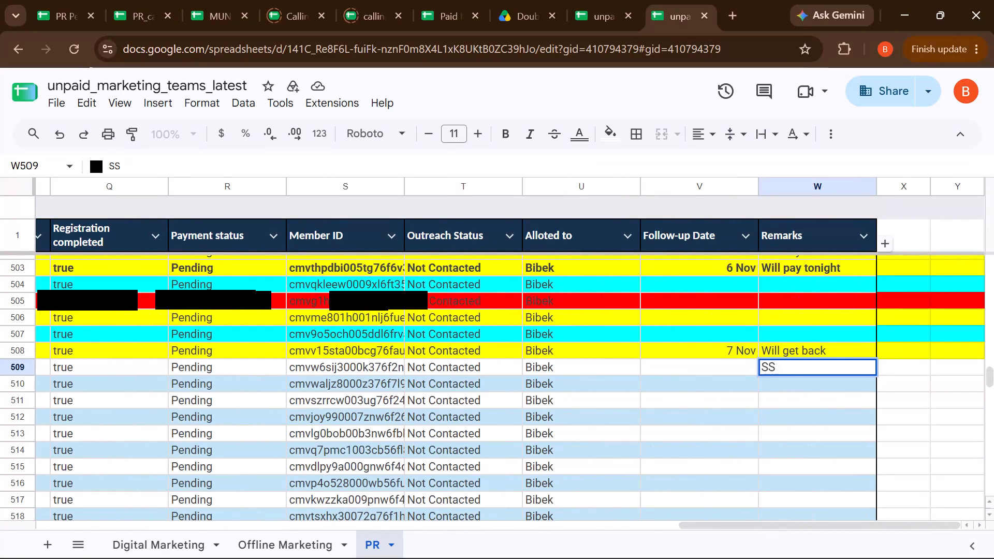
pyautogui.press('BackSpace')
pyautogui.write('s sent to Megh')
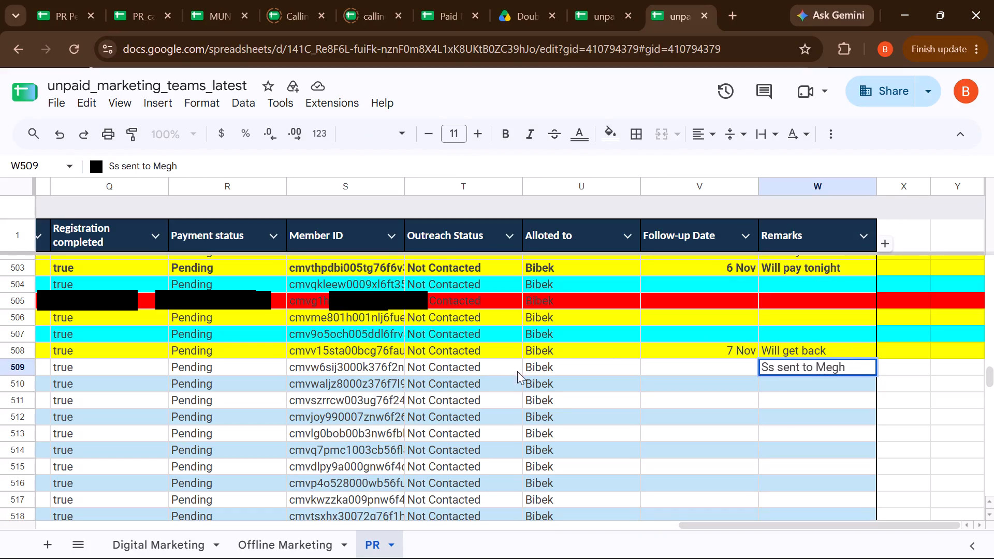
pyautogui.click(394, 363)
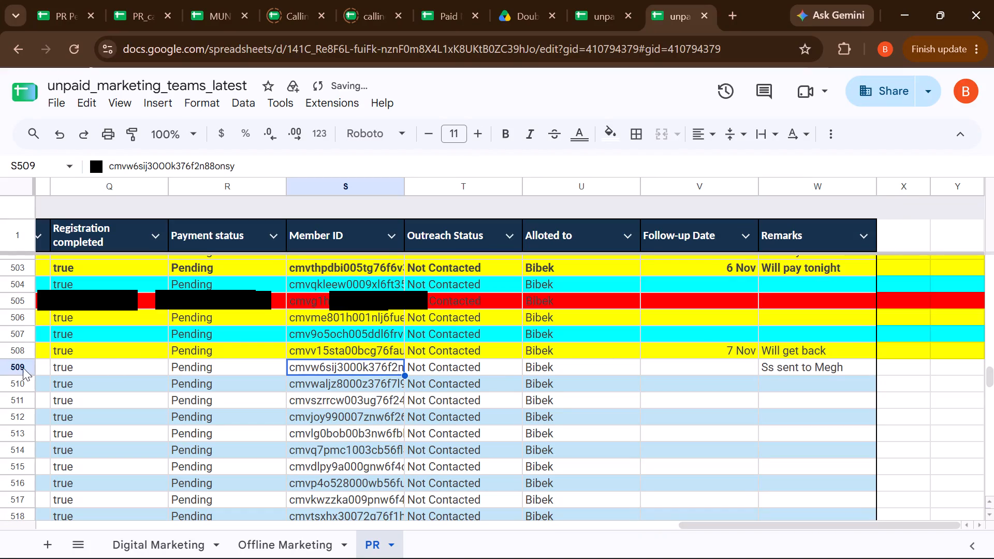
# Fill the whole of row 509 with bright green to colour-mark that record.
pyautogui.click(19, 365)
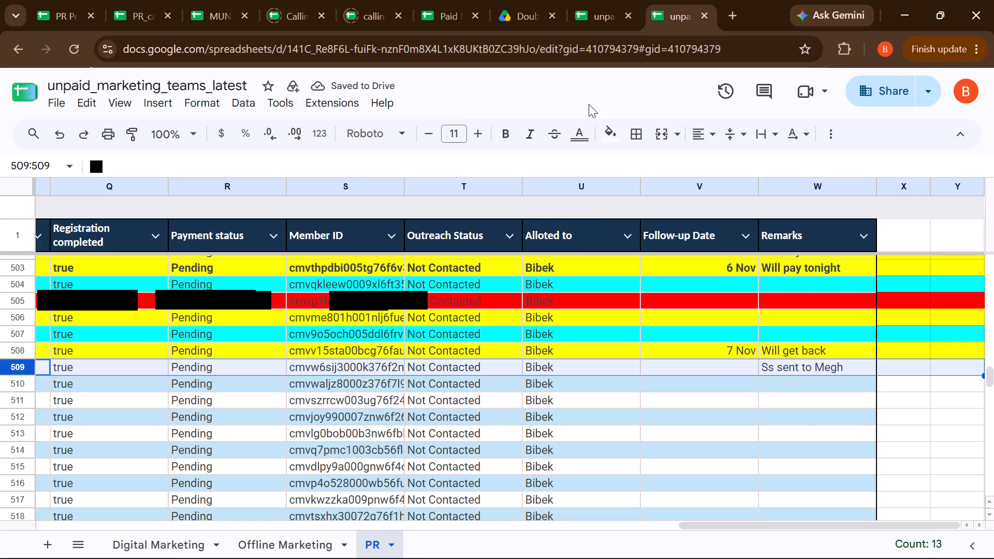
pyautogui.click(616, 137)
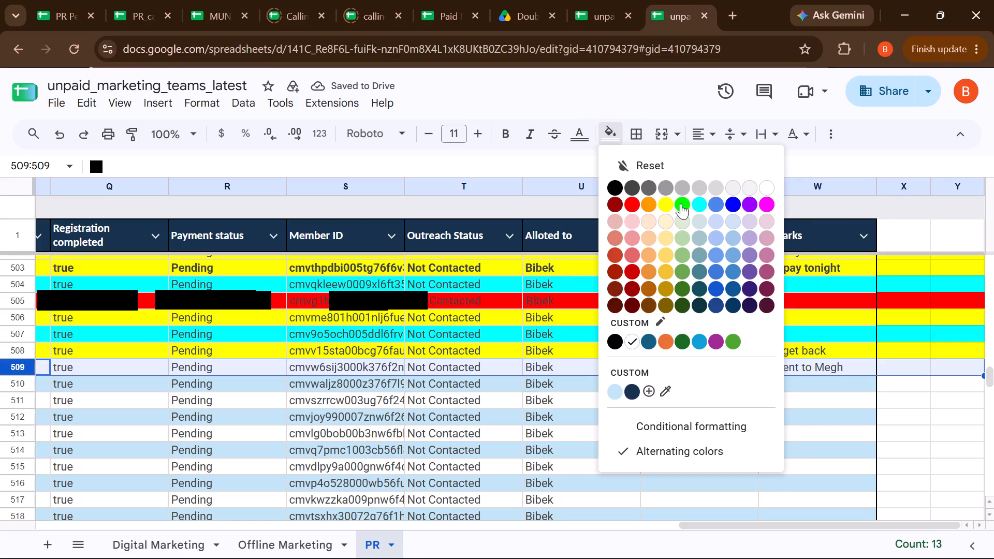
pyautogui.click(681, 203)
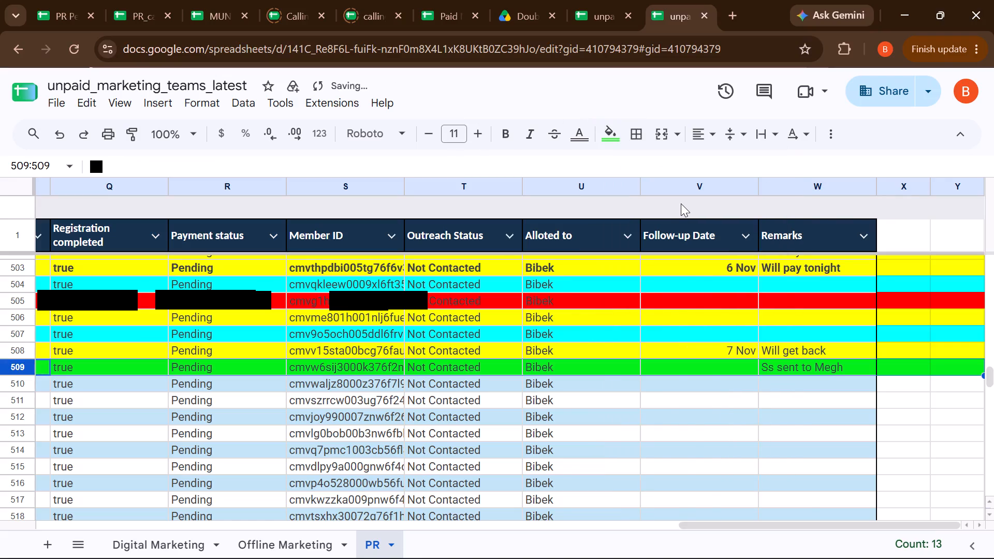
# Enter the remark "Will pay after 2 PM" for the yellow-marked record in row 506.
pyautogui.press('Left')
pyautogui.press('Left')
pyautogui.press('Left')
pyautogui.press('Right')
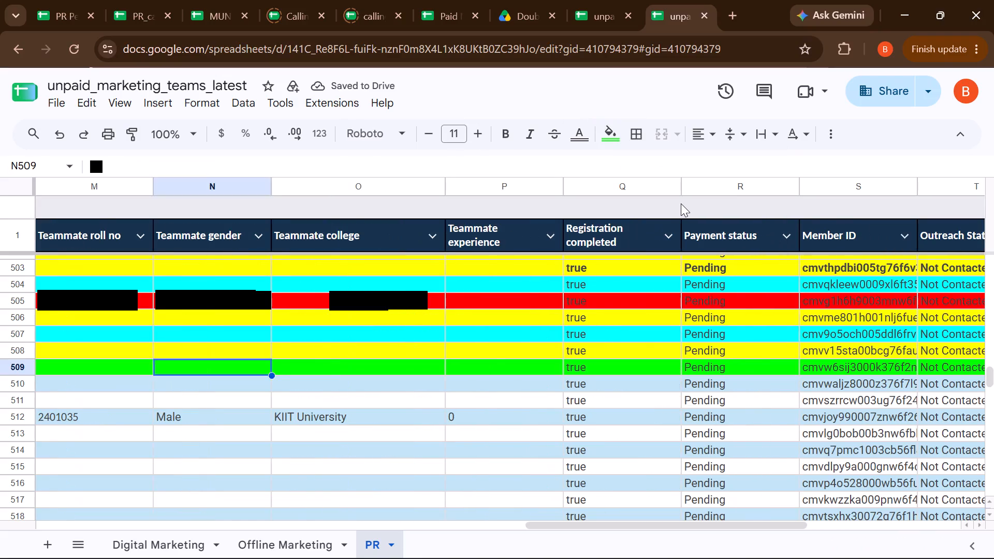
pyautogui.press('Left')
pyautogui.press('Left')
pyautogui.press('Left')
pyautogui.press('Left')
pyautogui.press('Left')
pyautogui.press('Left')
pyautogui.press('Left')
pyautogui.press('Left')
pyautogui.press('Left')
pyautogui.press('Left')
pyautogui.press('Left')
pyautogui.press('Left')
pyautogui.press('Left')
pyautogui.press('Left')
pyautogui.press('Left')
pyautogui.press('Left')
pyautogui.press('Left')
pyautogui.press('Left')
pyautogui.press('Left')
pyautogui.press('Left')
pyautogui.press('Right')
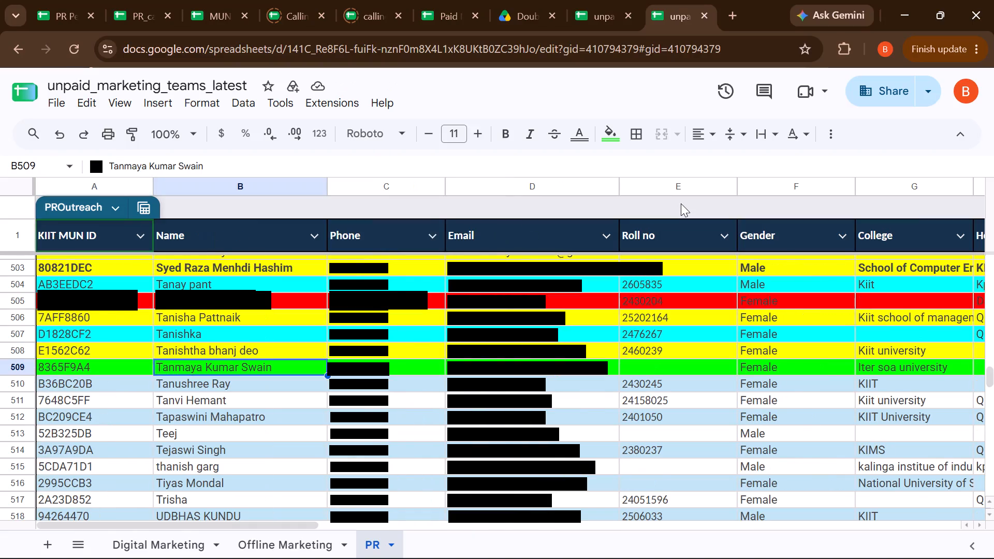
pyautogui.press('Up')
pyautogui.press('Up')
pyautogui.press('Up')
pyautogui.press('Right')
pyautogui.press('Right')
pyautogui.press('Right')
pyautogui.press('Right')
pyautogui.press('Right')
pyautogui.press('Right')
pyautogui.press('Right')
pyautogui.press('Right')
pyautogui.press('Right')
pyautogui.press('Right')
pyautogui.press('Right')
pyautogui.press('Right')
pyautogui.press('Right')
pyautogui.press('Right')
pyautogui.press('Right')
pyautogui.press('Right')
pyautogui.press('Right')
pyautogui.press('Right')
pyautogui.press('Right')
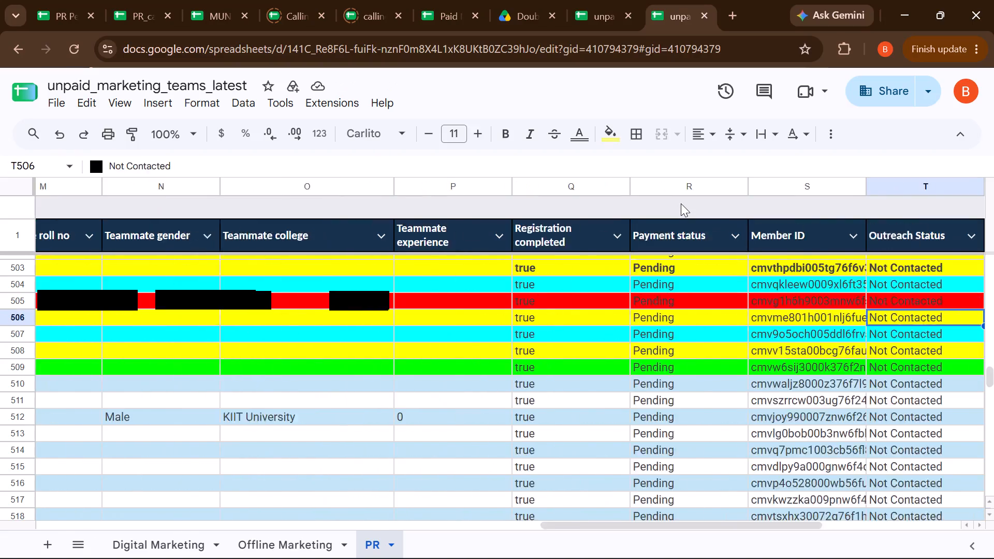
pyautogui.press('Right')
pyautogui.press('Right')
pyautogui.press('Right')
pyautogui.press('Left')
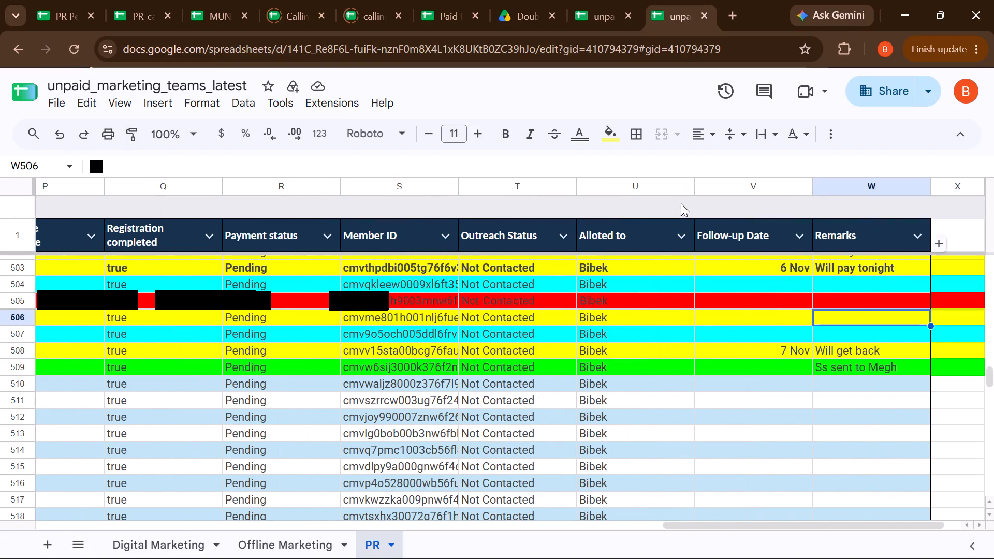
pyautogui.write('Will pay after 2 PM')
pyautogui.press('Return')
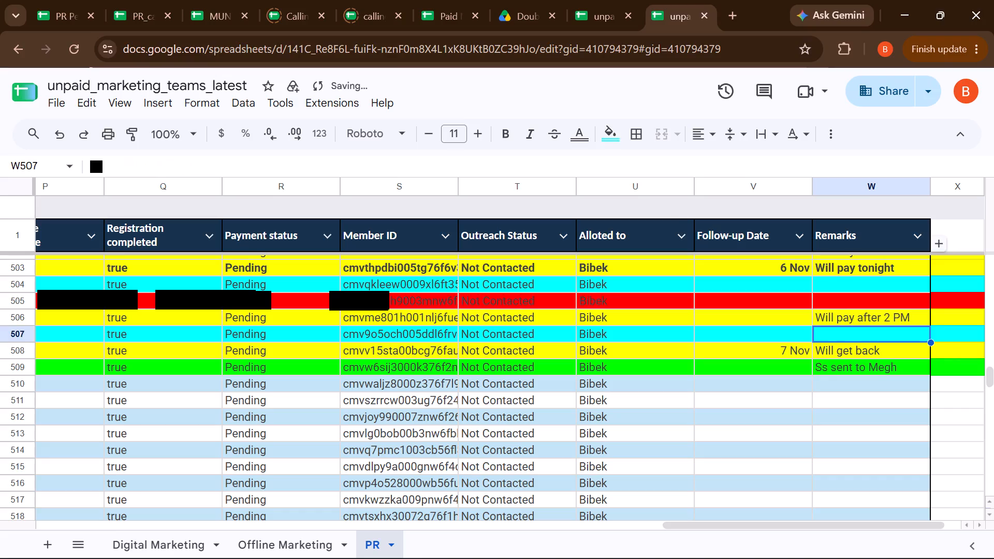
# Examine the registration and contact details of the unmarked records from row 510 onward.
pyautogui.press('Down')
pyautogui.press('Down')
pyautogui.press('Down')
pyautogui.press('Left')
pyautogui.press('Left')
pyautogui.press('Left')
pyautogui.press('Left')
pyautogui.press('Left')
pyautogui.press('Left')
pyautogui.press('Left')
pyautogui.press('Left')
pyautogui.press('Left')
pyautogui.press('Left')
pyautogui.press('Left')
pyautogui.press('Left')
pyautogui.press('Left')
pyautogui.press('Left')
pyautogui.press('Left')
pyautogui.press('Left')
pyautogui.press('Left')
pyautogui.press('Left')
pyautogui.press('Left')
pyautogui.press('Left')
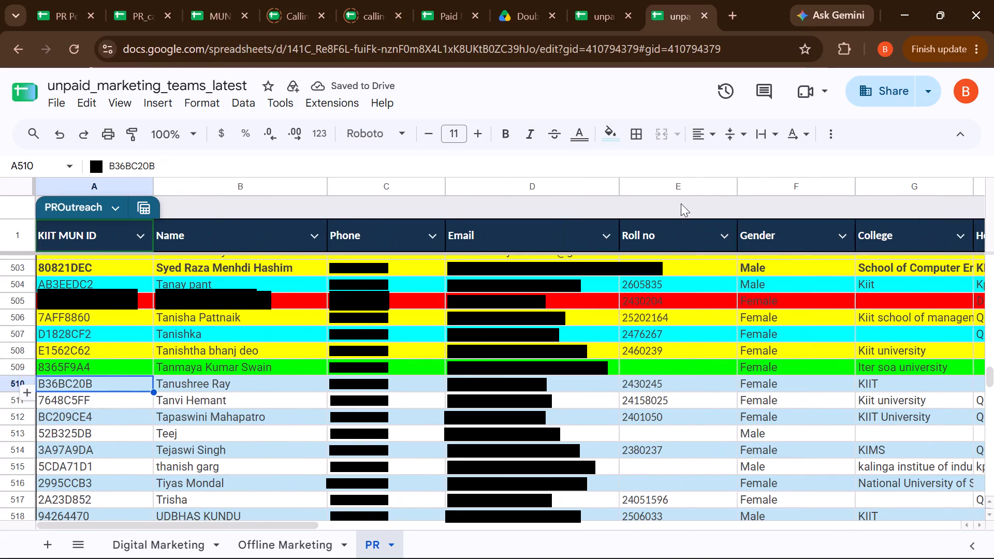
pyautogui.scroll(-2, 681, 203)
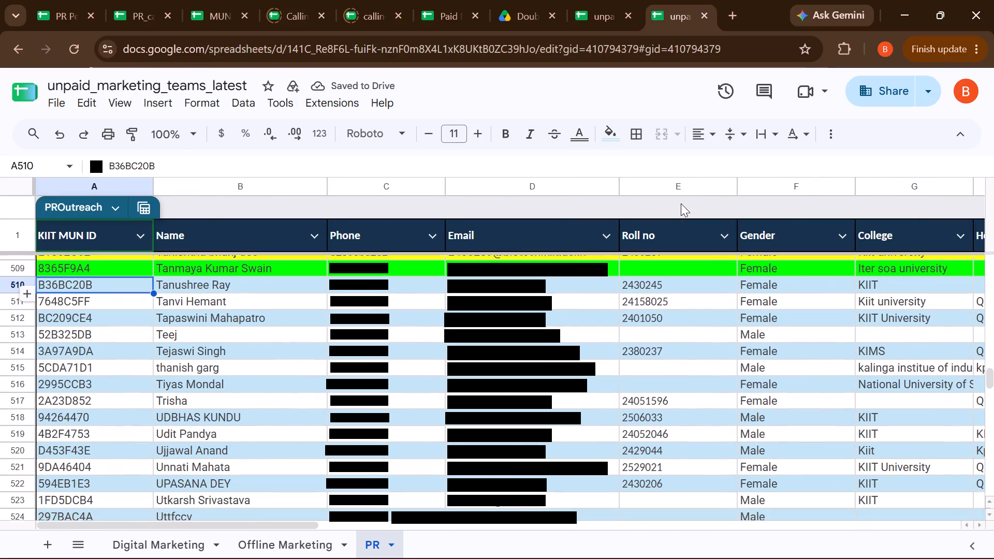
pyautogui.scroll(-1, 681, 203)
pyautogui.hscroll(-1, 681, 203)
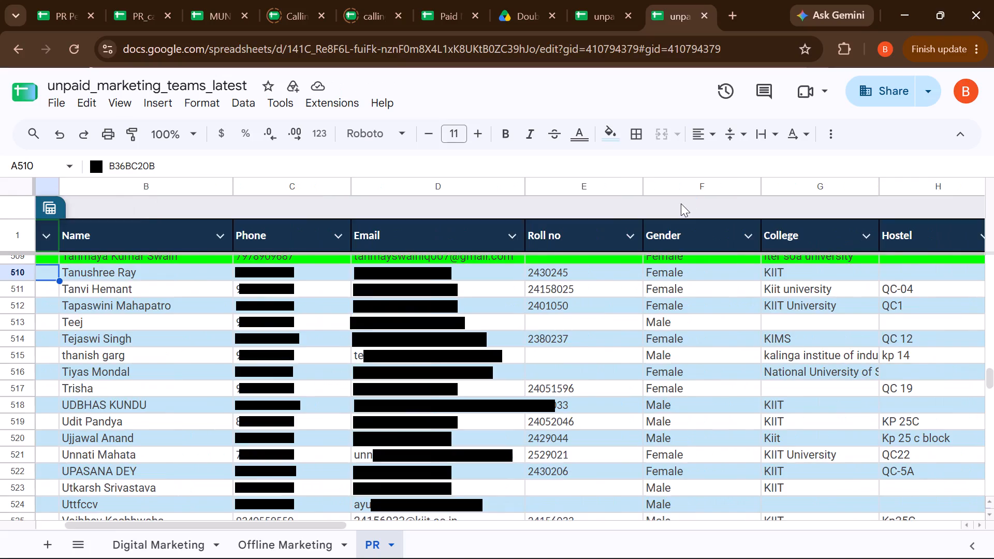
pyautogui.hscroll(3, 681, 203)
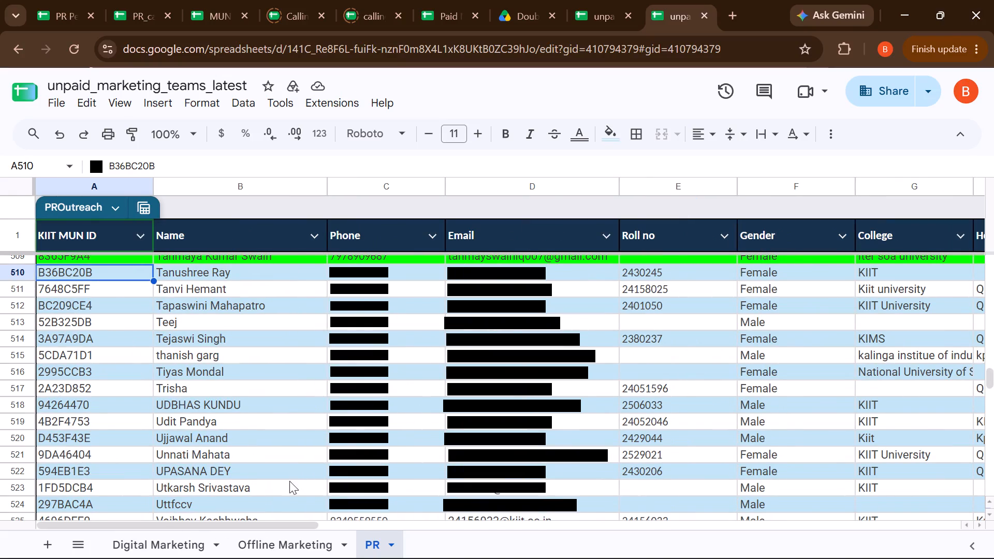
# Check the registration, payment status, outreach status and allotment of the record in row 523.
pyautogui.click(289, 481)
pyautogui.press('Right')
pyautogui.press('Right')
pyautogui.press('Right')
pyautogui.press('Right')
pyautogui.press('Right')
pyautogui.press('Right')
pyautogui.press('Right')
pyautogui.press('Right')
pyautogui.press('Right')
pyautogui.press('Right')
pyautogui.press('Right')
pyautogui.press('Right')
pyautogui.press('Right')
pyautogui.press('Right')
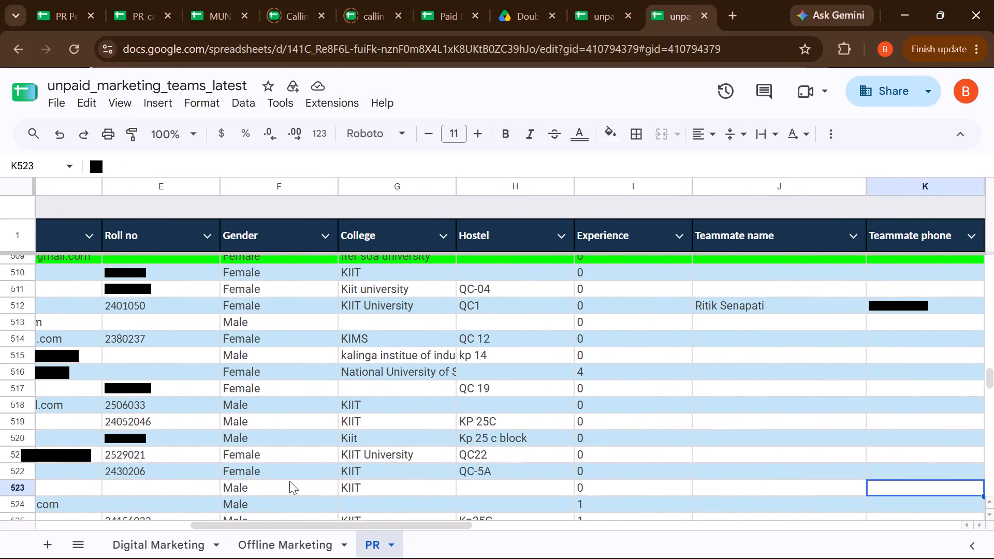
pyautogui.press('Right')
pyautogui.press('Right')
pyautogui.press('Right')
pyautogui.press('Right')
pyautogui.press('Right')
pyautogui.press('Right')
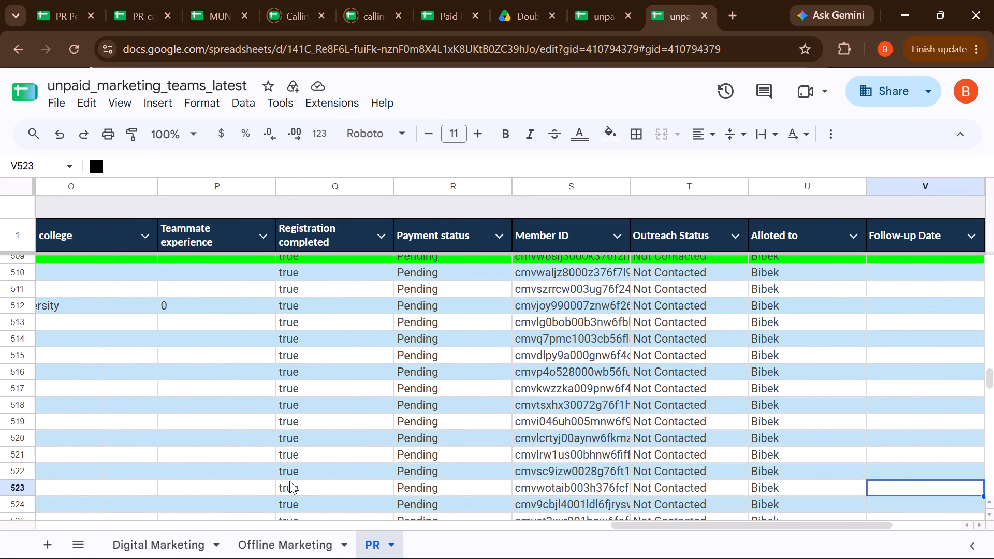
pyautogui.press('Left')
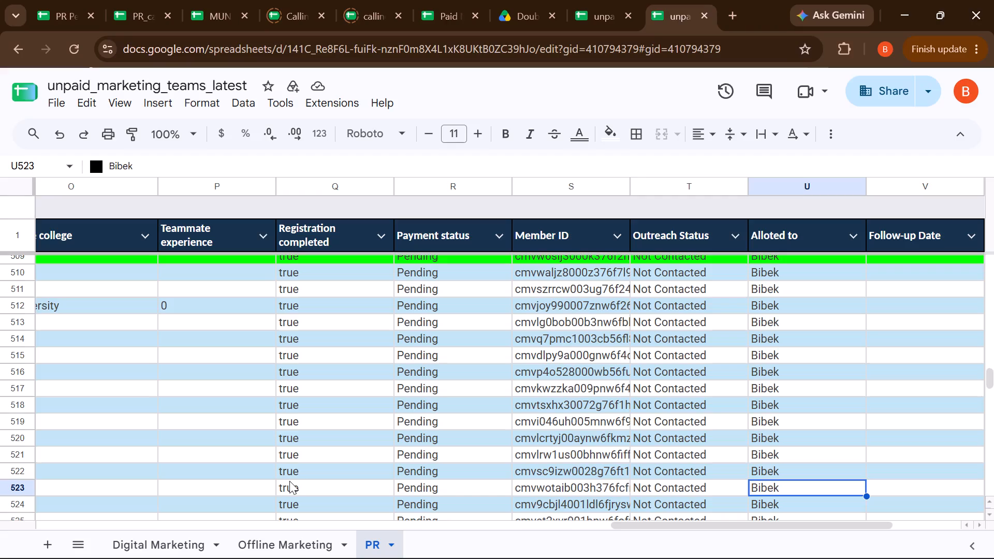
pyautogui.press('Left')
pyautogui.press('Left')
pyautogui.press('Left')
pyautogui.press('Left')
pyautogui.press('Left')
pyautogui.press('Left')
pyautogui.press('Left')
pyautogui.press('Left')
pyautogui.press('Left')
pyautogui.press('Left')
pyautogui.press('Left')
pyautogui.press('Left')
pyautogui.press('Left')
pyautogui.press('Left')
pyautogui.press('Left')
pyautogui.press('Left')
pyautogui.press('Left')
pyautogui.press('Left')
pyautogui.press('Left')
pyautogui.press('Left')
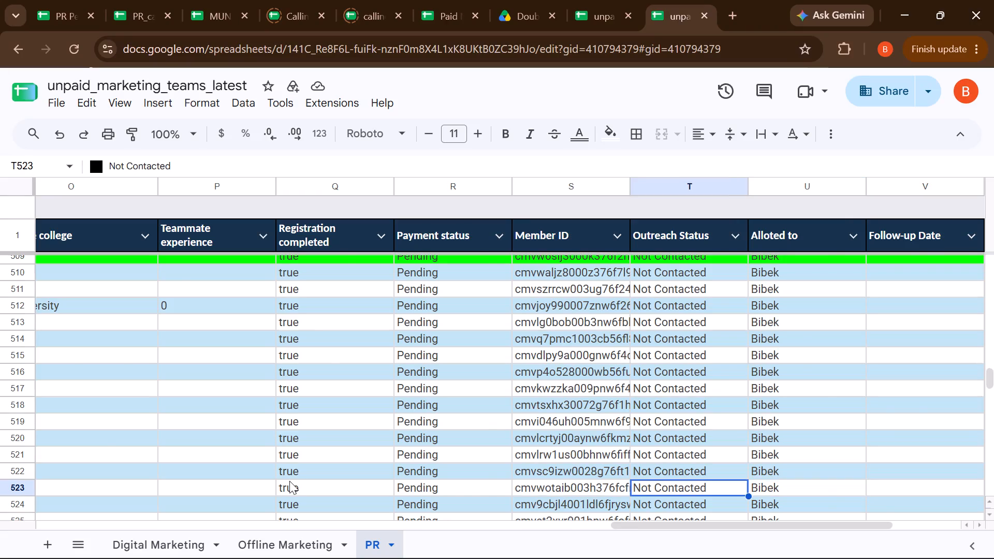
# Examine the remaining records through the end of the list and whom each is allotted to.
pyautogui.hscroll(1, 289, 481)
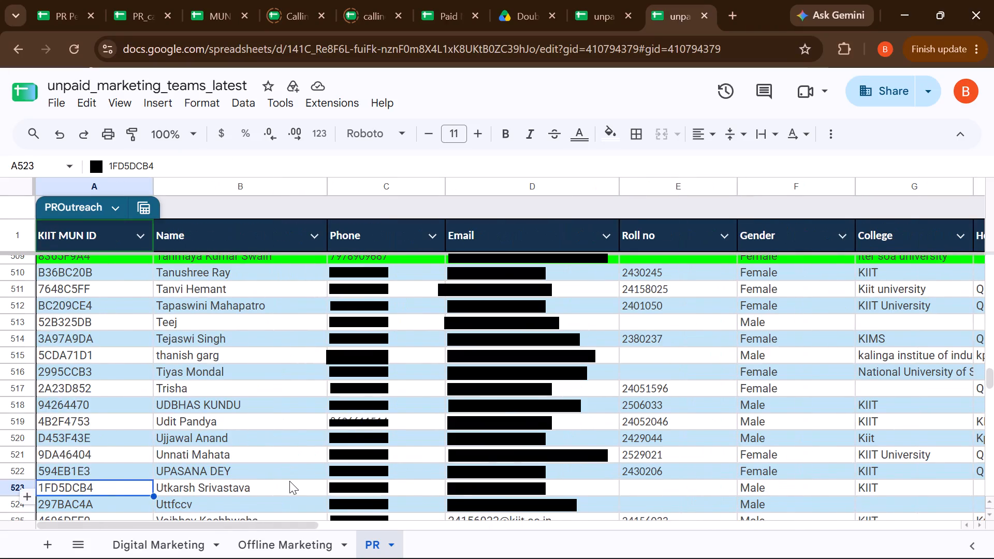
pyautogui.hscroll(2, 289, 481)
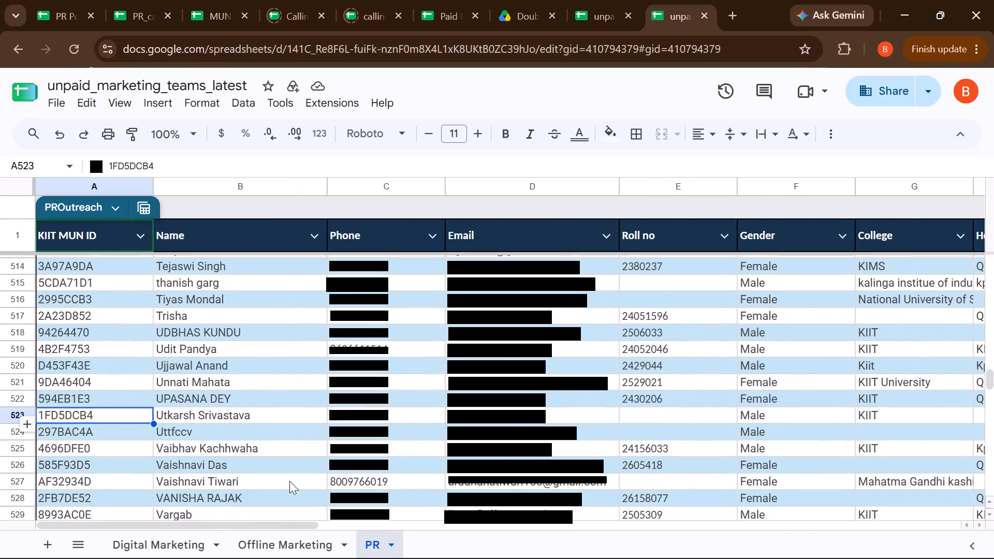
pyautogui.hscroll(2, 289, 481)
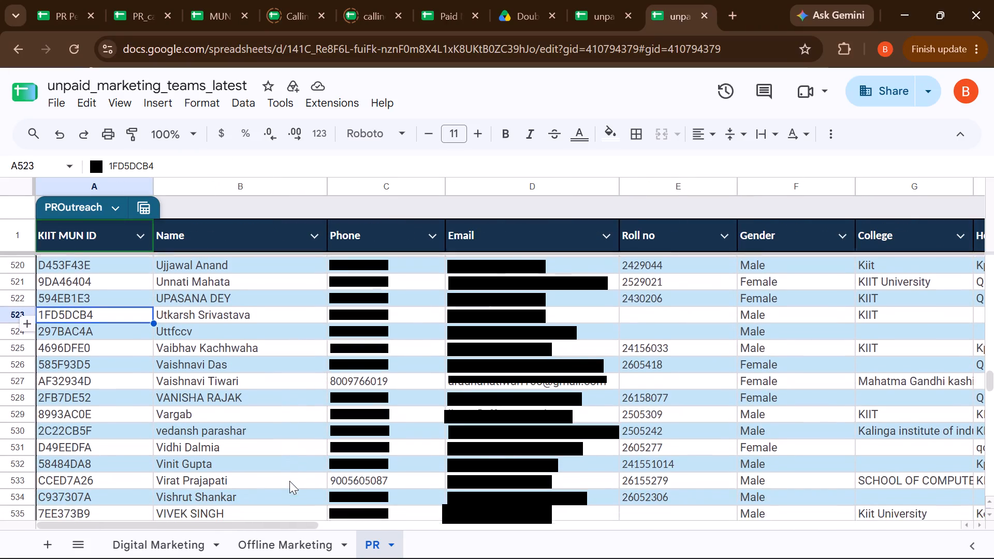
pyautogui.hscroll(2, 289, 481)
pyautogui.hscroll(-1, 289, 481)
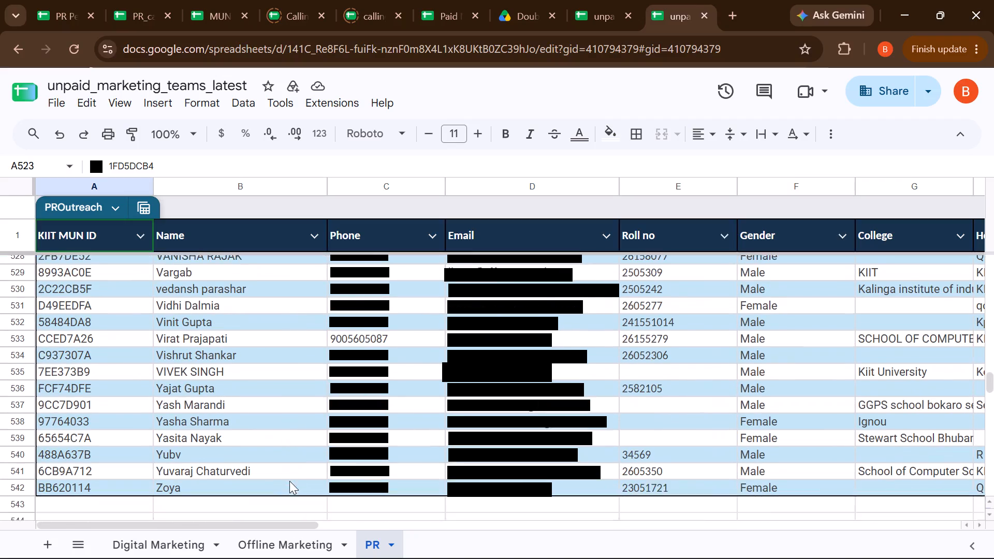
pyautogui.hscroll(-2, 289, 481)
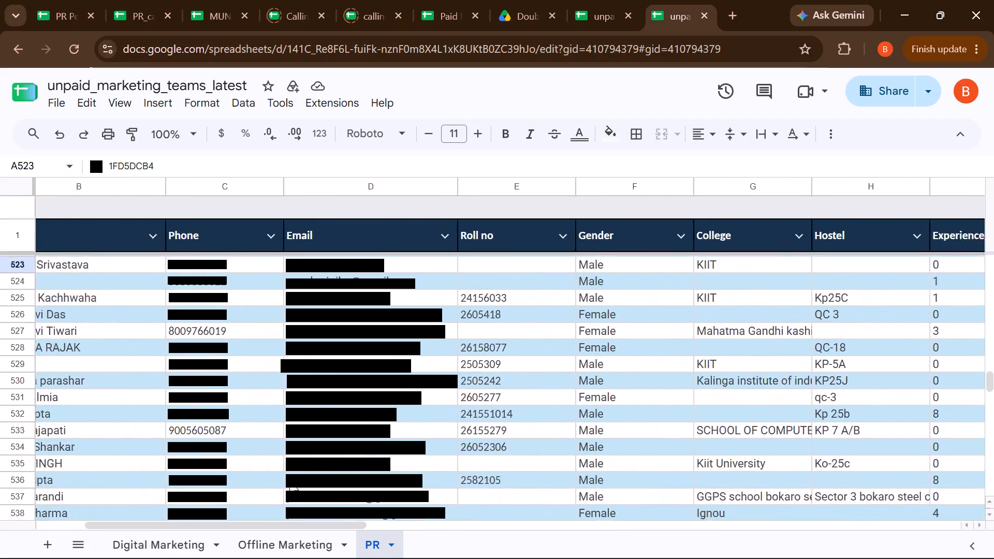
pyautogui.hscroll(-9, 289, 481)
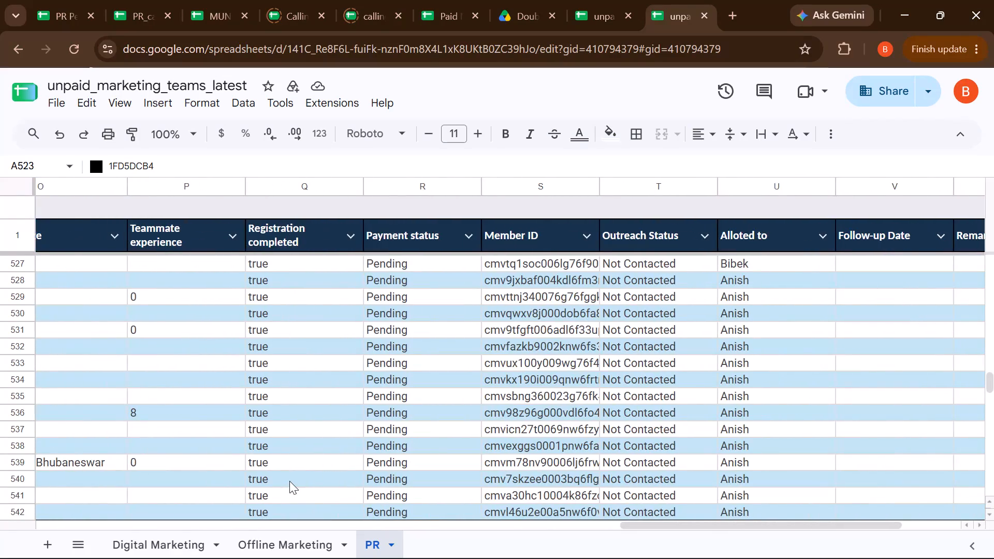
pyautogui.scroll(2, 289, 481)
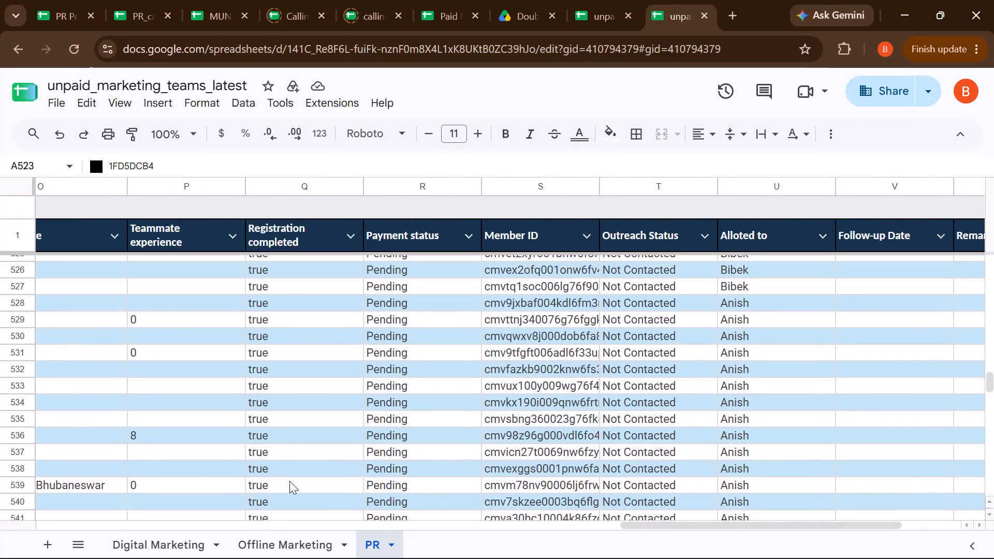
pyautogui.scroll(2, 289, 481)
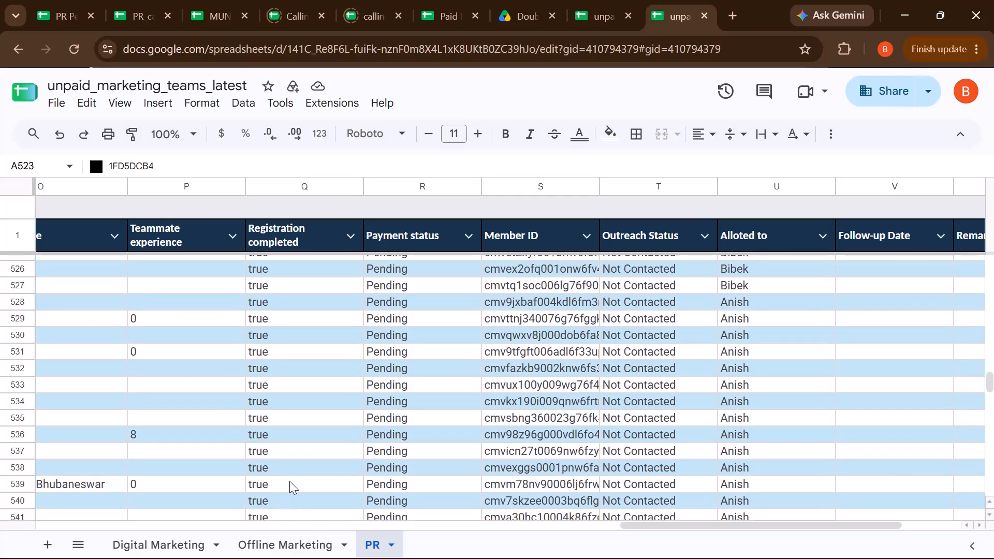
pyautogui.scroll(1, 289, 481)
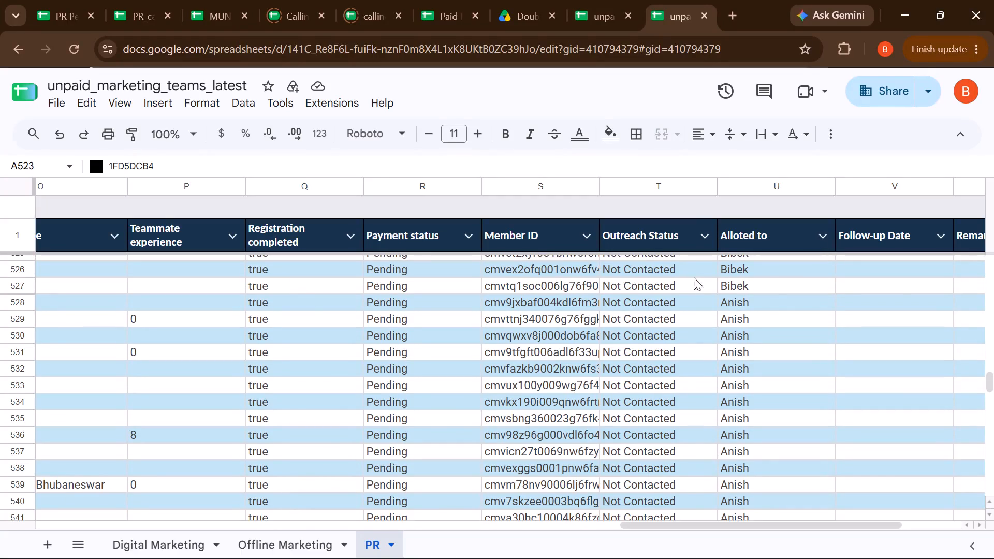
# Examine the names and registration details of Bibek's allotted records, from the last one in row 527 back up to row 510.
pyautogui.click(769, 282)
pyautogui.press('Left')
pyautogui.press('Left')
pyautogui.press('Left')
pyautogui.press('Left')
pyautogui.press('Left')
pyautogui.press('Left')
pyautogui.press('Left')
pyautogui.press('Left')
pyautogui.press('Left')
pyautogui.press('Left')
pyautogui.press('Left')
pyautogui.press('Left')
pyautogui.press('Left')
pyautogui.press('Left')
pyautogui.press('Left')
pyautogui.press('Left')
pyautogui.press('Left')
pyautogui.press('Left')
pyautogui.press('Left')
pyautogui.press('Left')
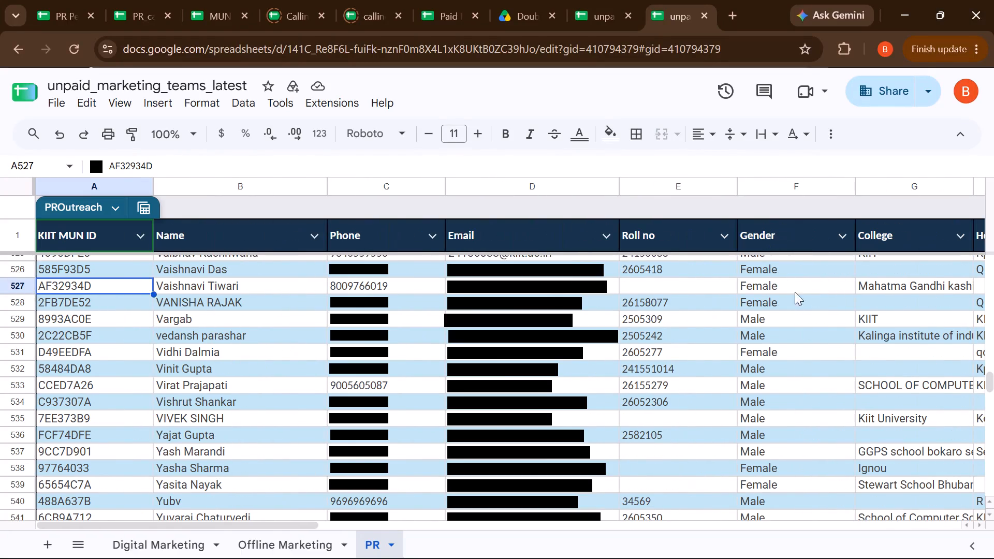
pyautogui.scroll(6, 676, 370)
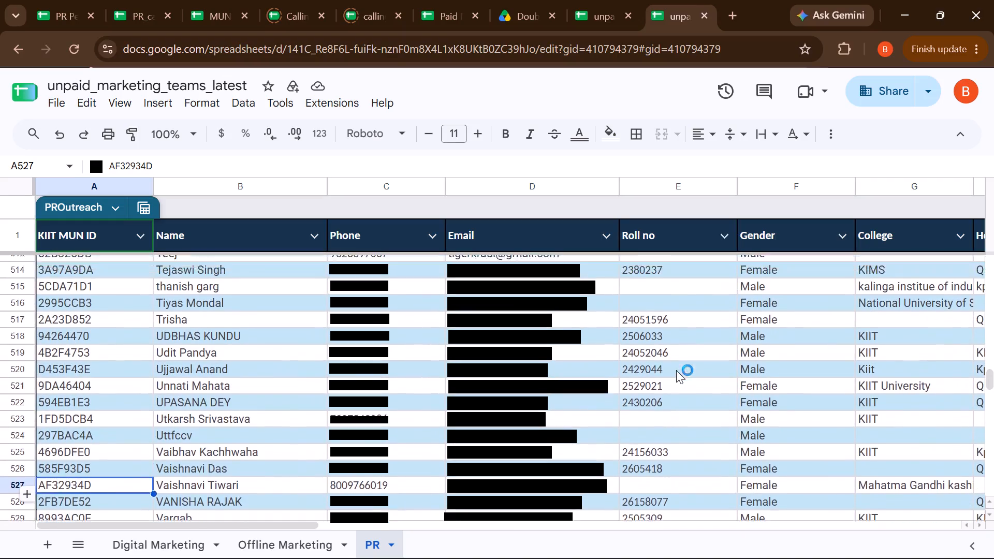
pyautogui.scroll(2, 676, 370)
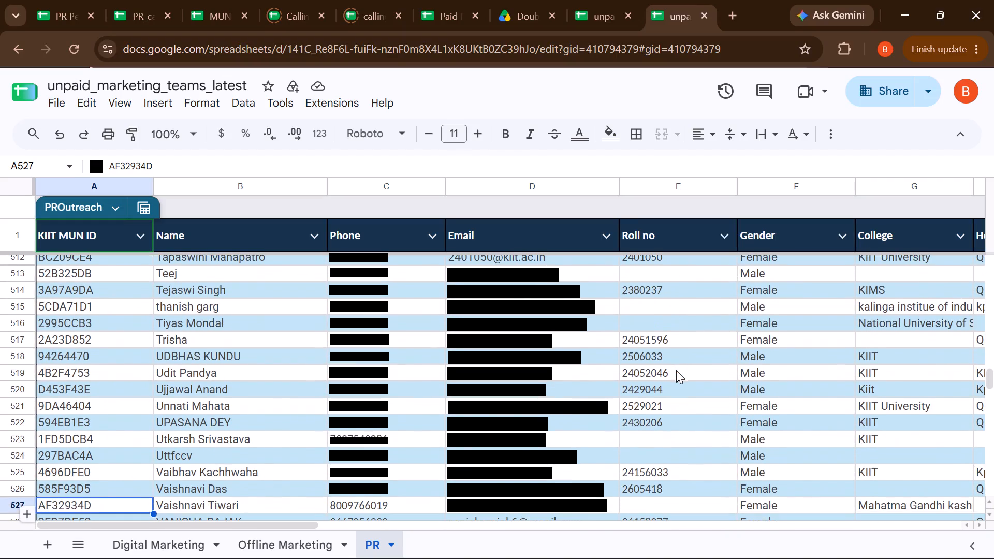
pyautogui.scroll(2, 676, 370)
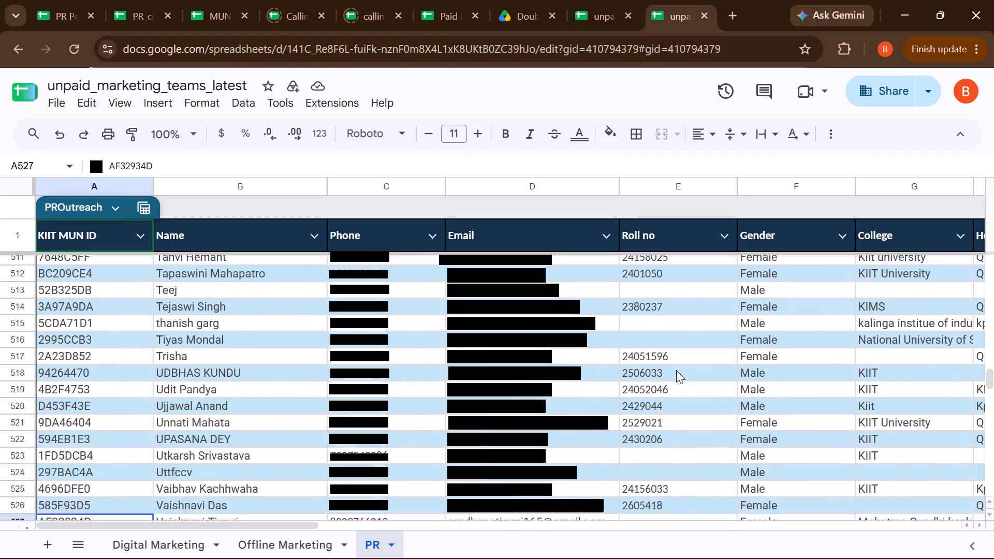
pyautogui.scroll(1, 676, 370)
# Mark the entire record in row 510 with a red fill.
pyautogui.click(280, 298)
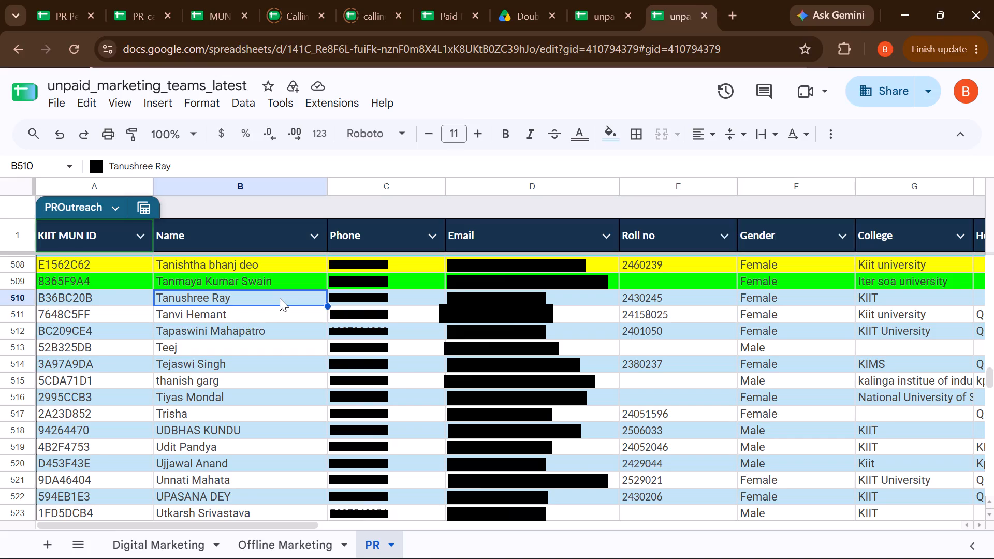
pyautogui.hscroll(1, 280, 298)
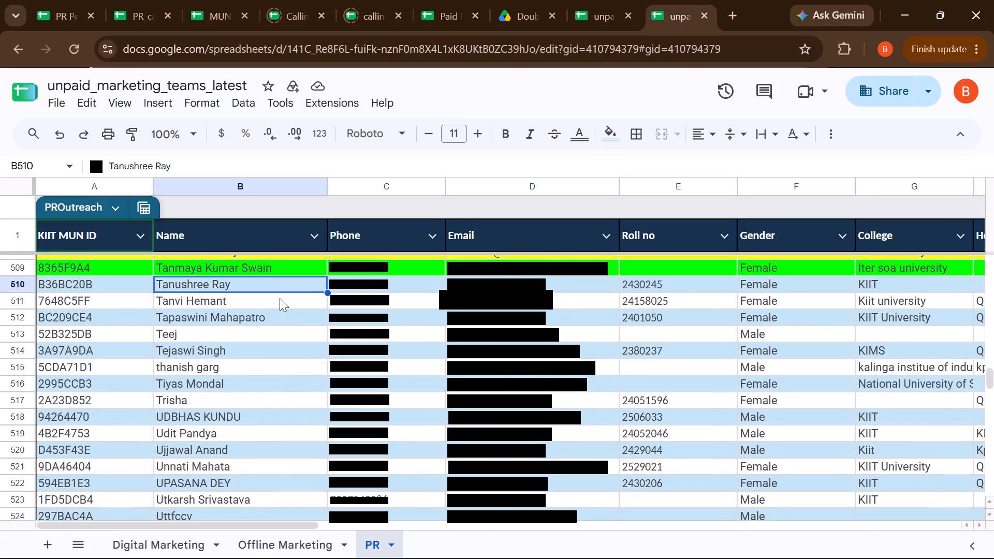
pyautogui.hscroll(2, 280, 298)
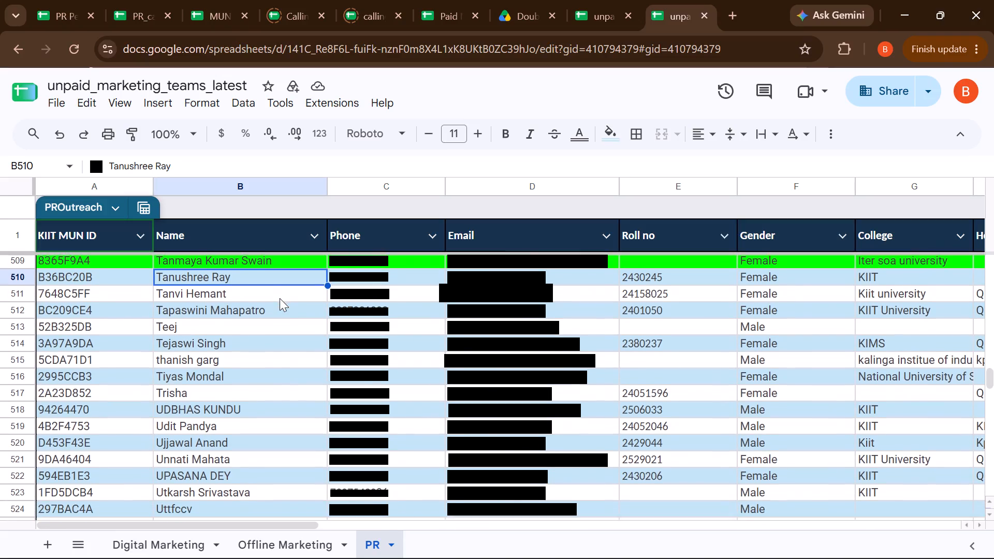
pyautogui.hscroll(1, 280, 298)
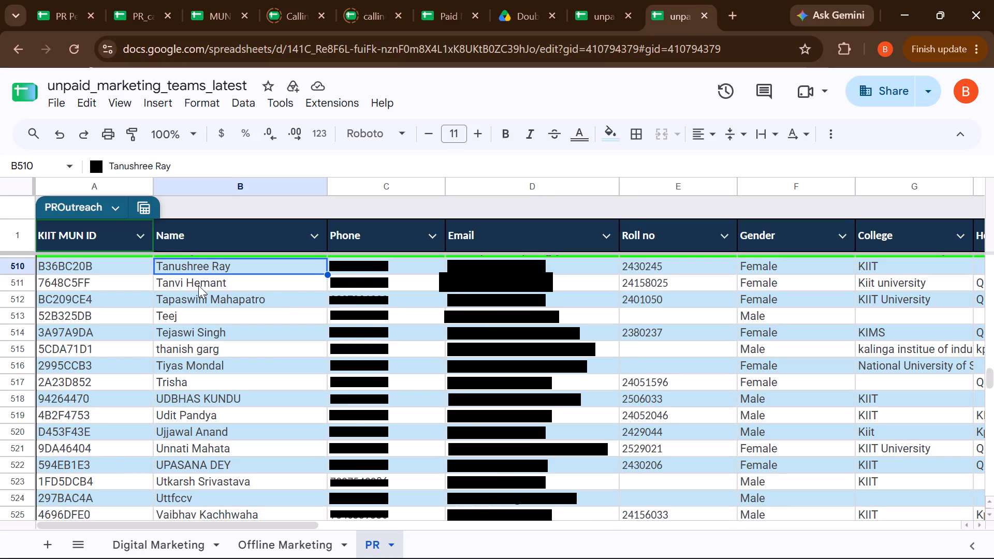
pyautogui.click(10, 264)
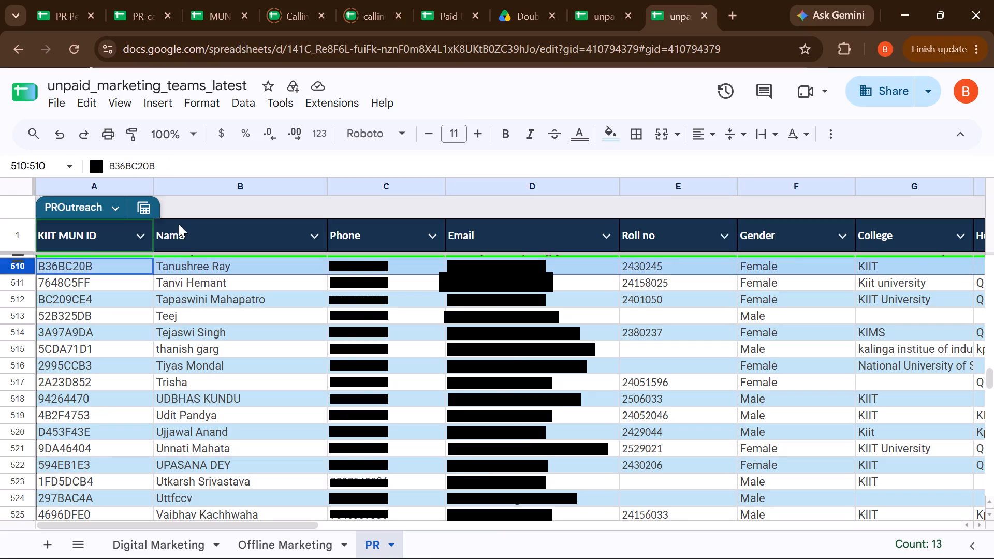
pyautogui.click(605, 133)
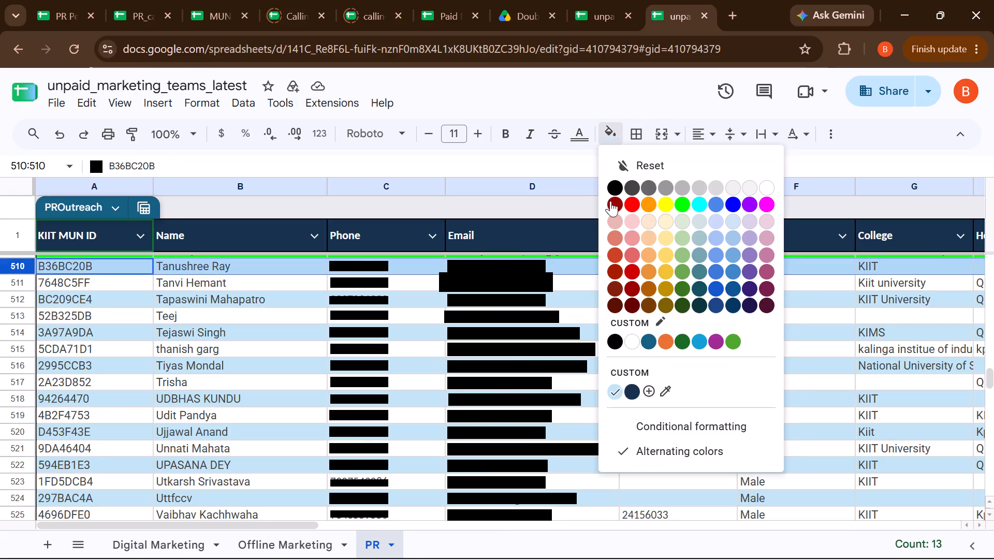
pyautogui.click(627, 205)
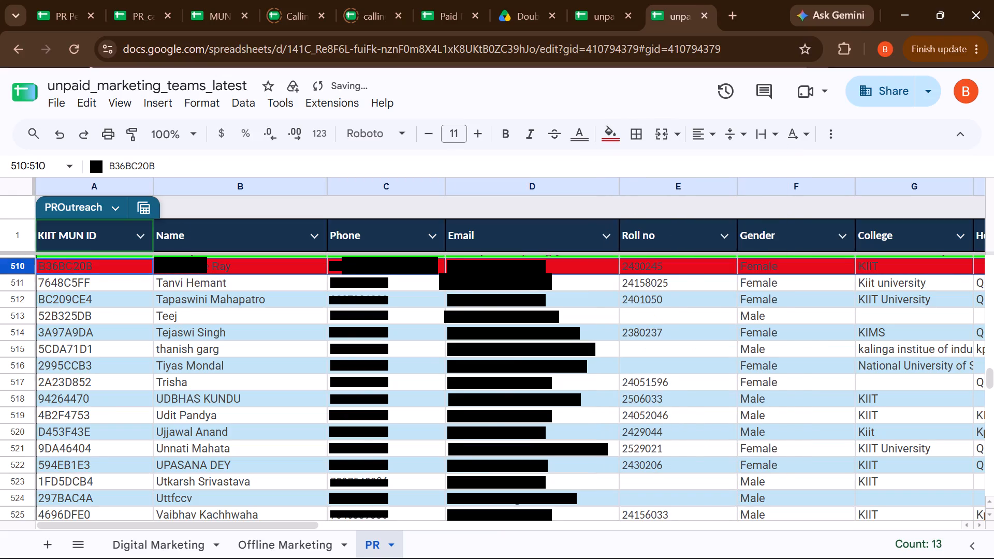
# Enter the remark "Going Home" for the red-marked record in row 510.
pyautogui.click(530, 273)
pyautogui.press('Right')
pyautogui.press('Right')
pyautogui.press('Right')
pyautogui.press('Right')
pyautogui.press('Right')
pyautogui.press('Right')
pyautogui.press('Right')
pyautogui.press('Right')
pyautogui.press('Right')
pyautogui.press('Right')
pyautogui.press('Right')
pyautogui.press('Right')
pyautogui.press('Right')
pyautogui.press('Right')
pyautogui.press('Right')
pyautogui.press('Right')
pyautogui.press('Right')
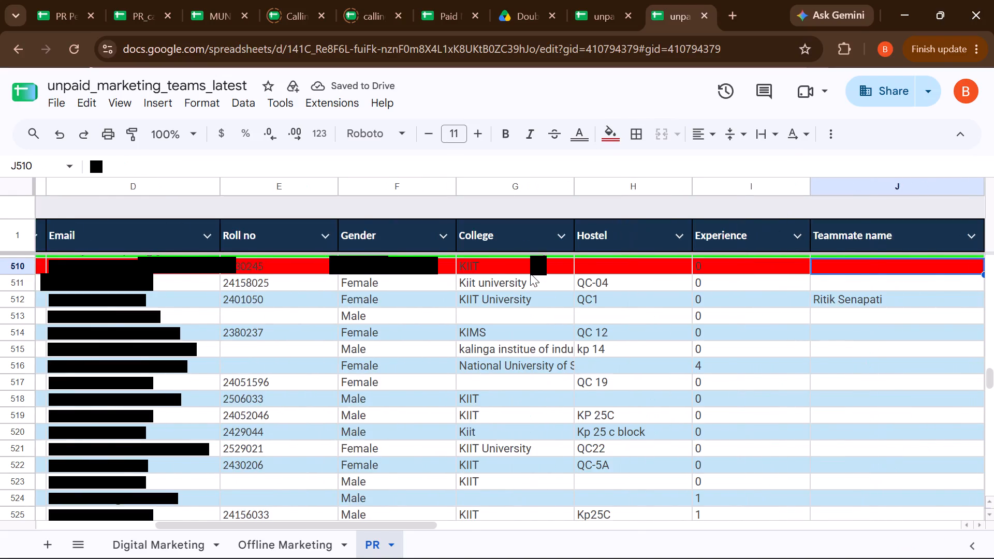
pyautogui.press('Right')
pyautogui.press('Right')
pyautogui.press('Right')
pyautogui.press('Right')
pyautogui.press('Right')
pyautogui.press('Right')
pyautogui.press('Right')
pyautogui.press('Right')
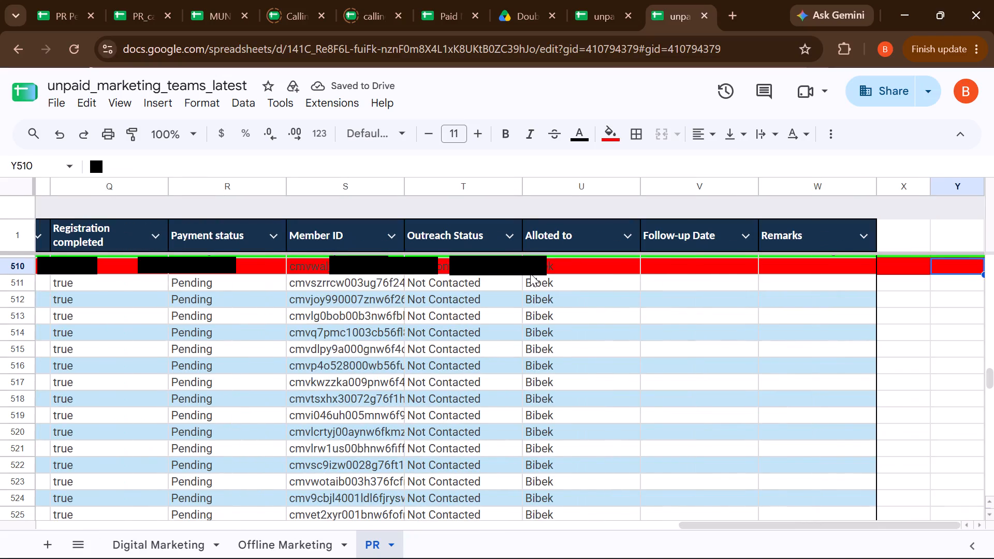
pyautogui.press('Left')
pyautogui.press('Left')
pyautogui.press('Left')
pyautogui.press('Right')
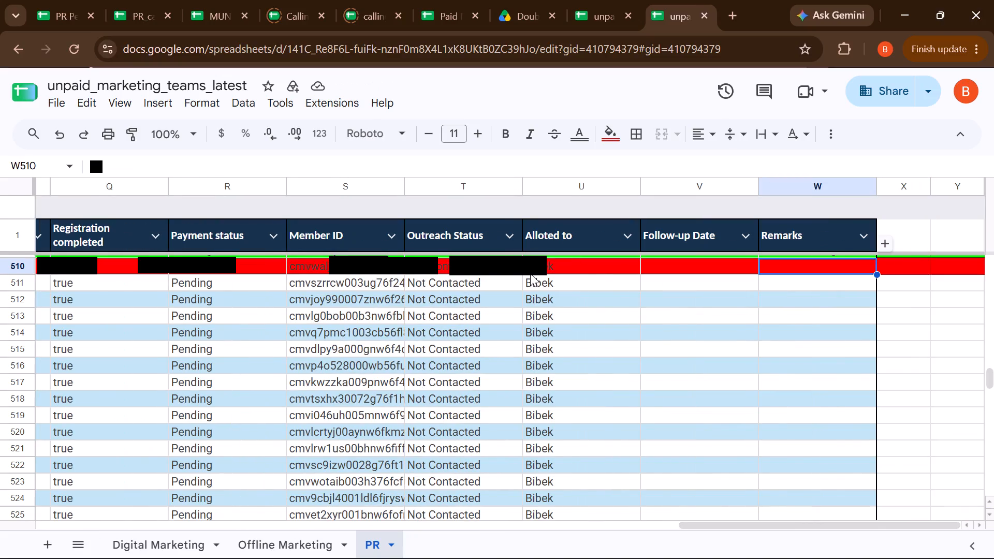
pyautogui.write('Going H')
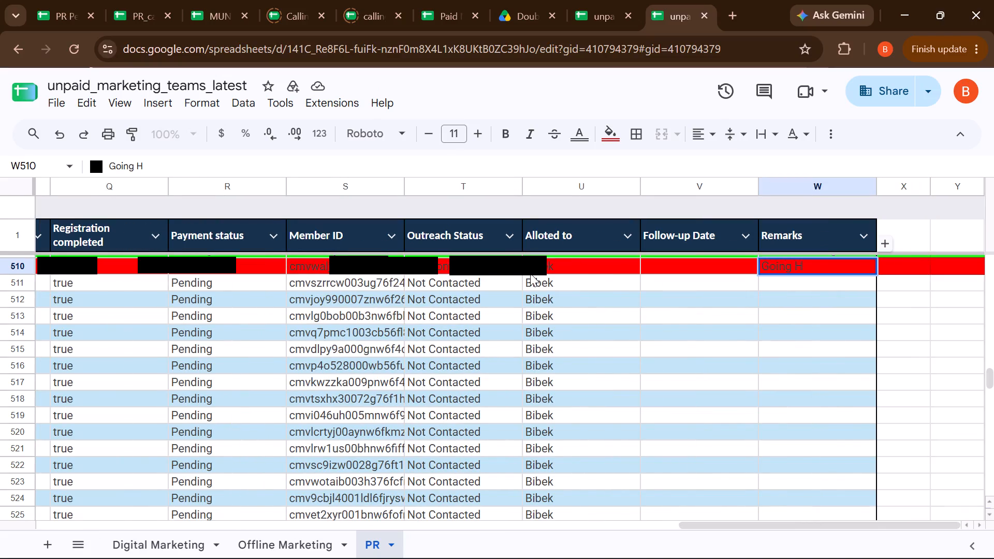
pyautogui.write('ome')
pyautogui.press('Return')
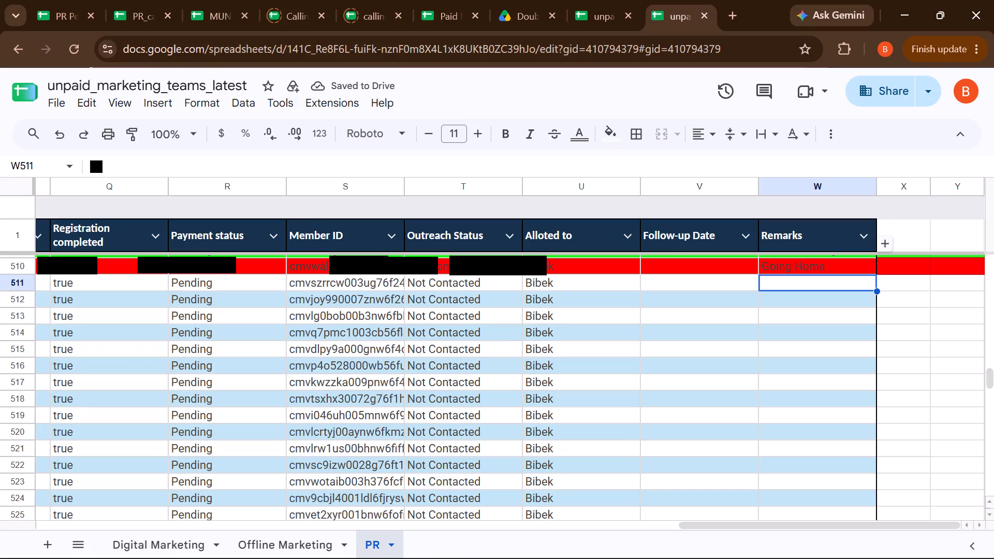
# Check the name and contact details of the next unmarked record, in row 511.
pyautogui.press('Left')
pyautogui.press('Left')
pyautogui.press('Left')
pyautogui.press('Left')
pyautogui.press('Left')
pyautogui.press('Left')
pyautogui.press('Left')
pyautogui.press('Left')
pyautogui.press('Left')
pyautogui.press('Left')
pyautogui.press('Left')
pyautogui.press('Left')
pyautogui.press('Left')
pyautogui.press('Left')
pyautogui.press('Left')
pyautogui.press('Left')
pyautogui.press('Left')
pyautogui.press('Left')
pyautogui.press('Left')
pyautogui.press('Left')
pyautogui.press('Left')
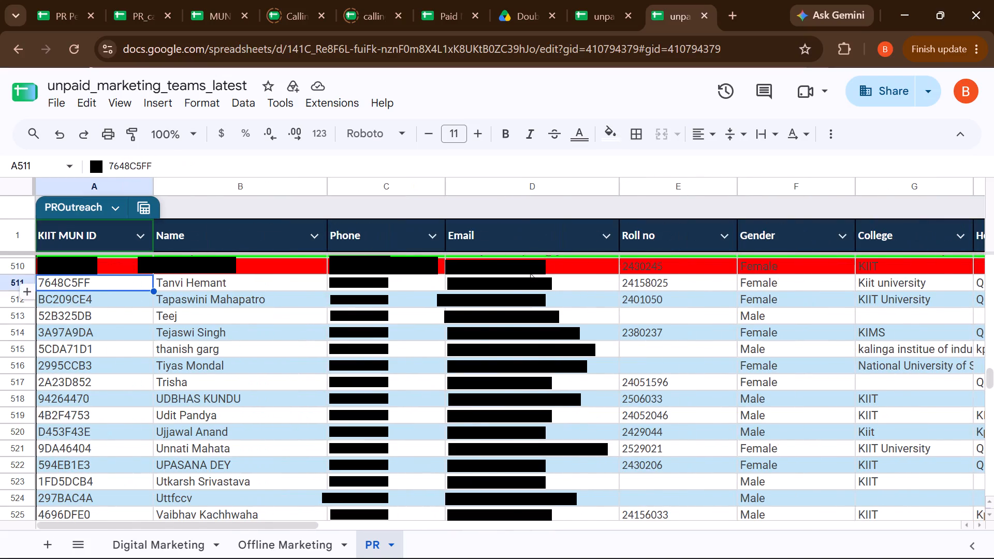
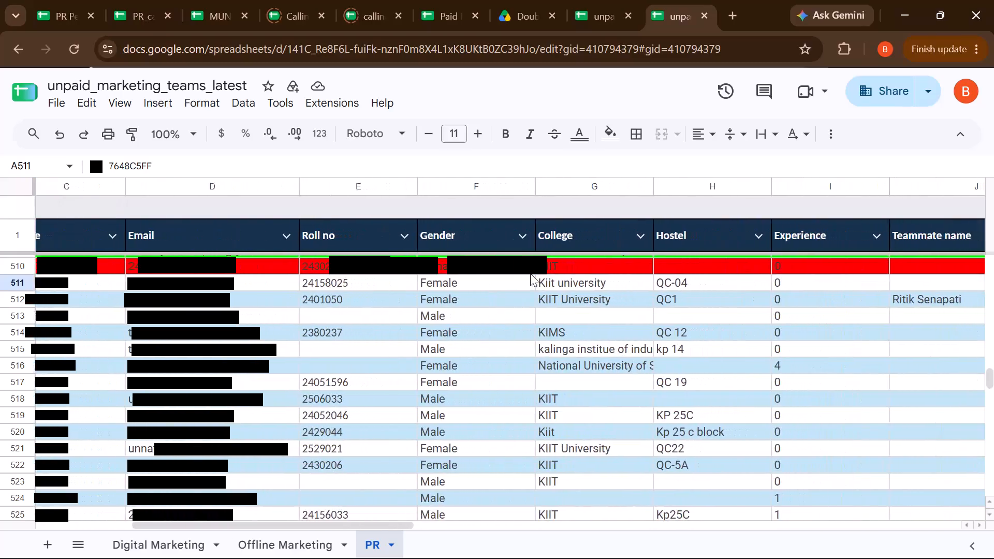
# Enter the remark "Fake reg" for the record in row 511.
pyautogui.hscroll(-6, 530, 273)
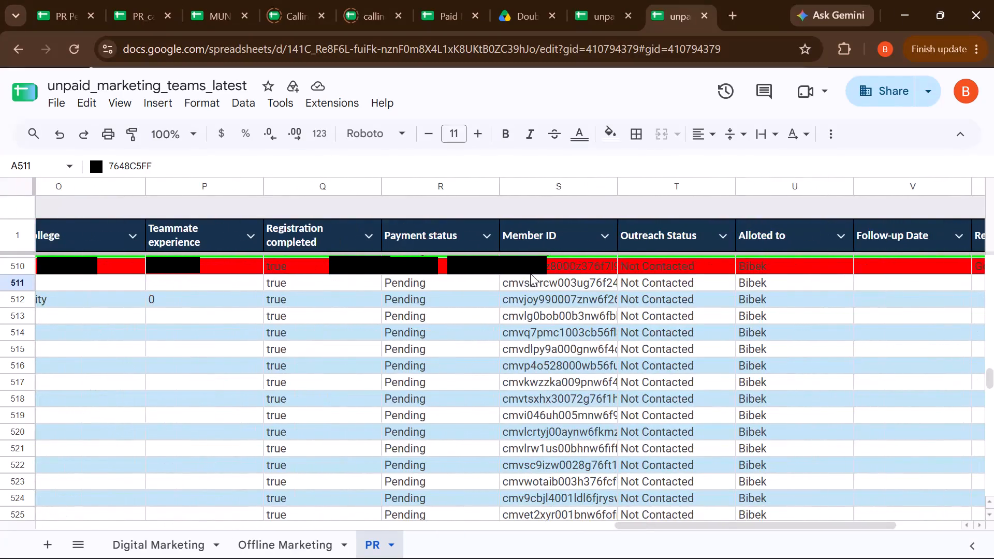
pyautogui.hscroll(-2, 530, 273)
pyautogui.hscroll(-2, 908, 293)
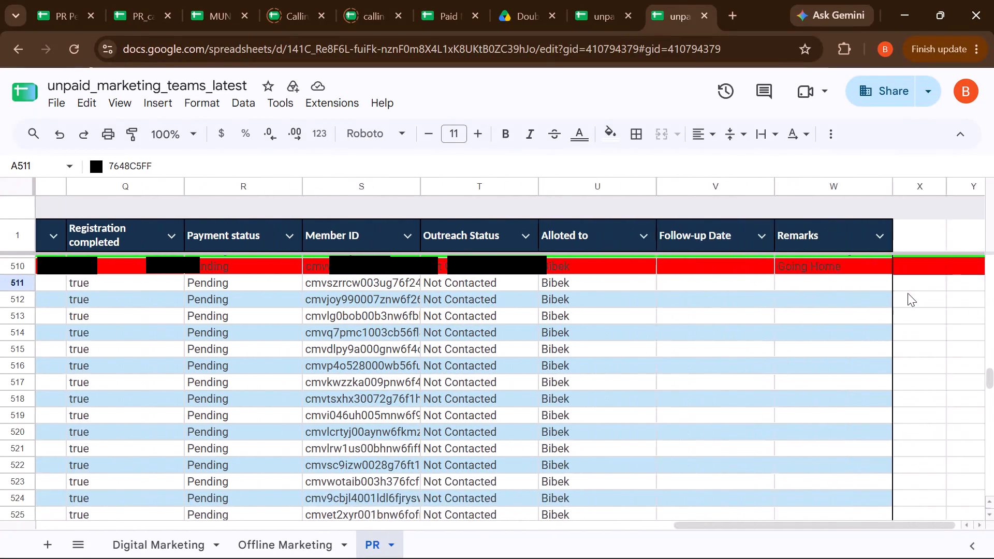
pyautogui.hscroll(-1, 908, 293)
pyautogui.click(794, 291)
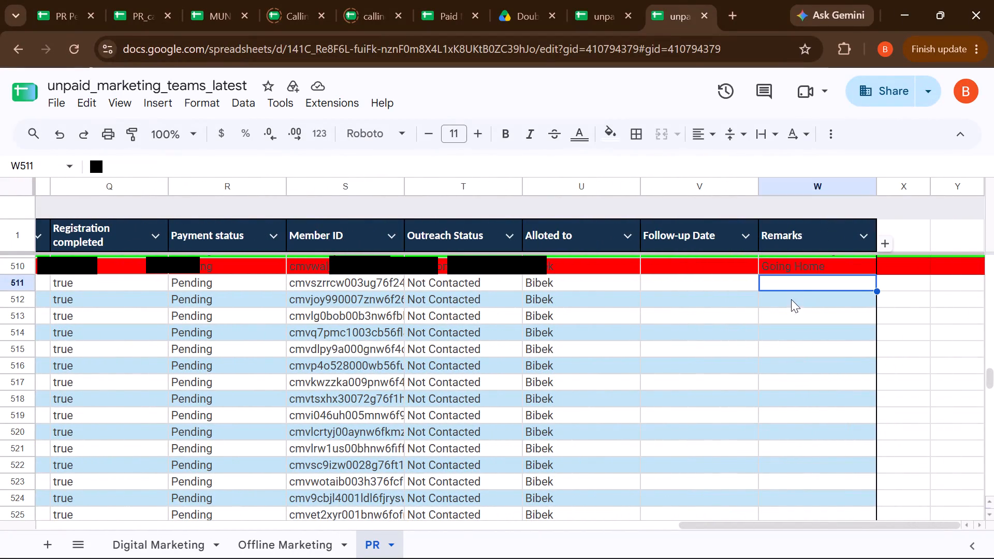
pyautogui.write('Fake')
pyautogui.press('space')
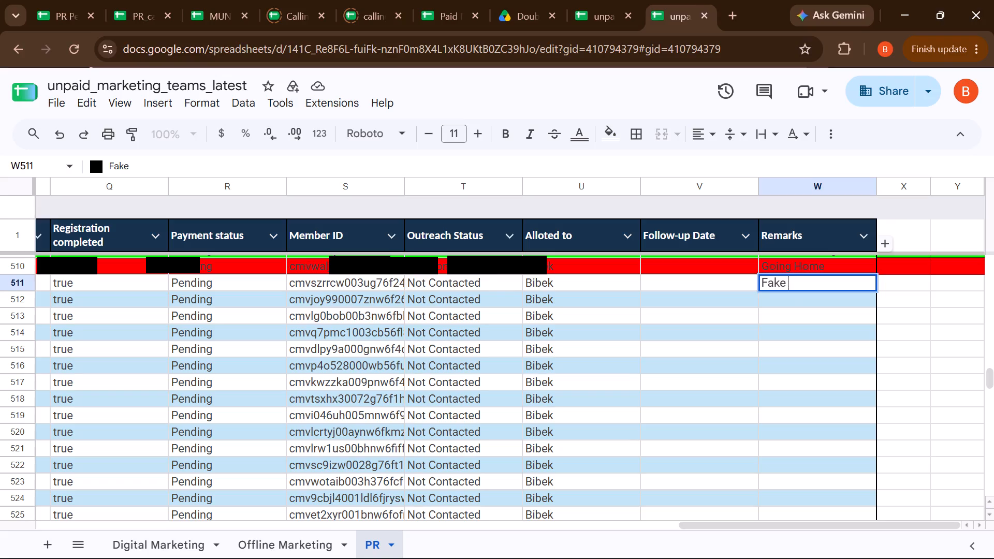
pyautogui.write('reg')
pyautogui.press('Return')
# Mark the entire record in row 511 with a red fill.
pyautogui.press('Up')
pyautogui.press('Left')
pyautogui.press('Left')
pyautogui.press('Left')
pyautogui.press('Left')
pyautogui.press('Left')
pyautogui.press('Left')
pyautogui.press('Left')
pyautogui.press('Left')
pyautogui.press('Left')
pyautogui.press('Left')
pyautogui.press('Left')
pyautogui.press('Left')
pyautogui.press('Left')
pyautogui.press('Left')
pyautogui.press('Left')
pyautogui.press('Left')
pyautogui.press('Left')
pyautogui.press('Left')
pyautogui.press('Left')
pyautogui.press('Left')
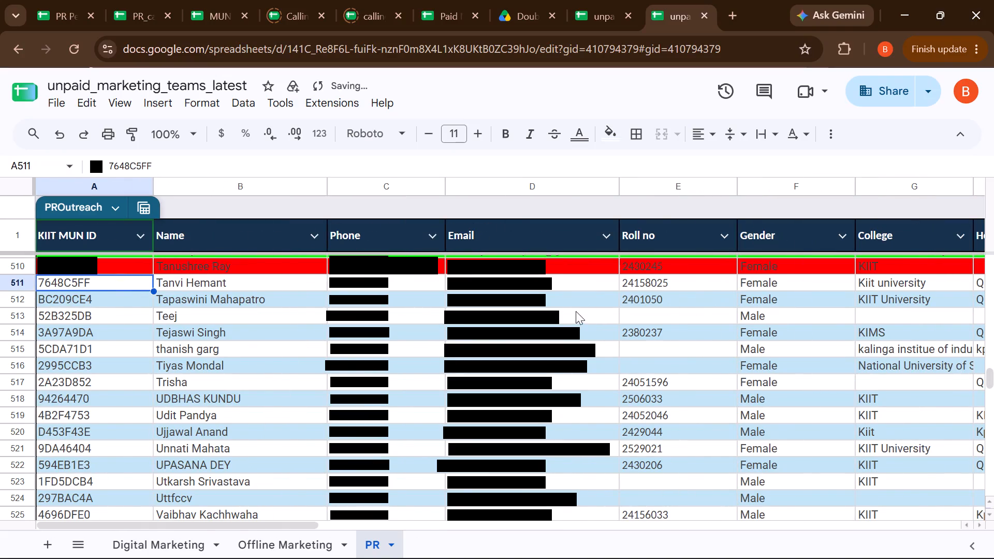
pyautogui.click(15, 285)
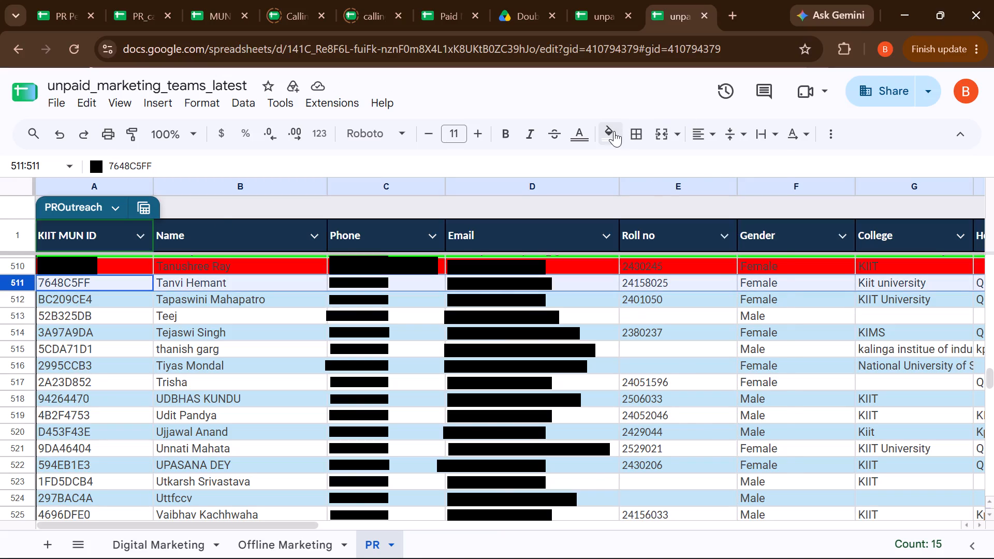
pyautogui.click(614, 131)
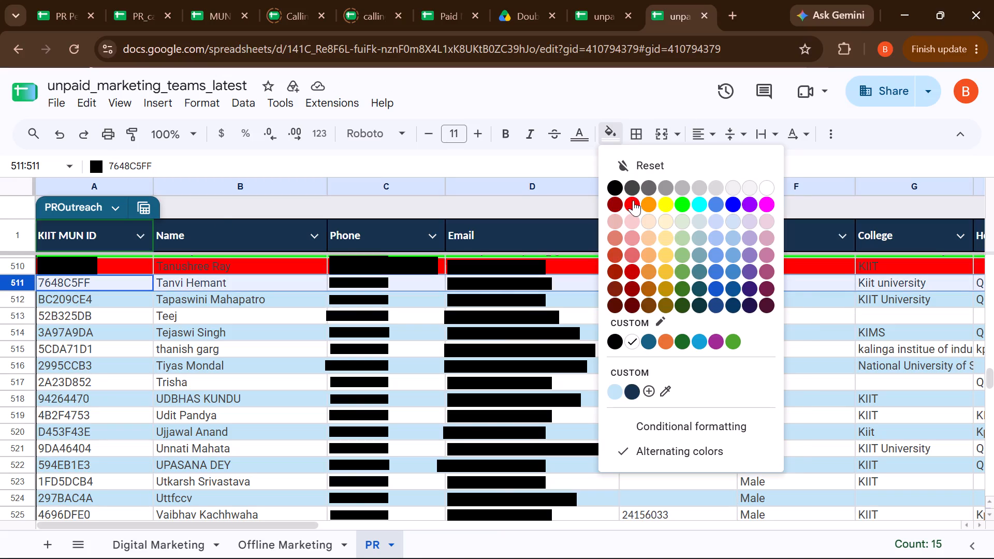
pyautogui.click(633, 200)
# Examine the name, contact details, roll number and gender of the next unmarked record, in row 512.
pyautogui.click(241, 297)
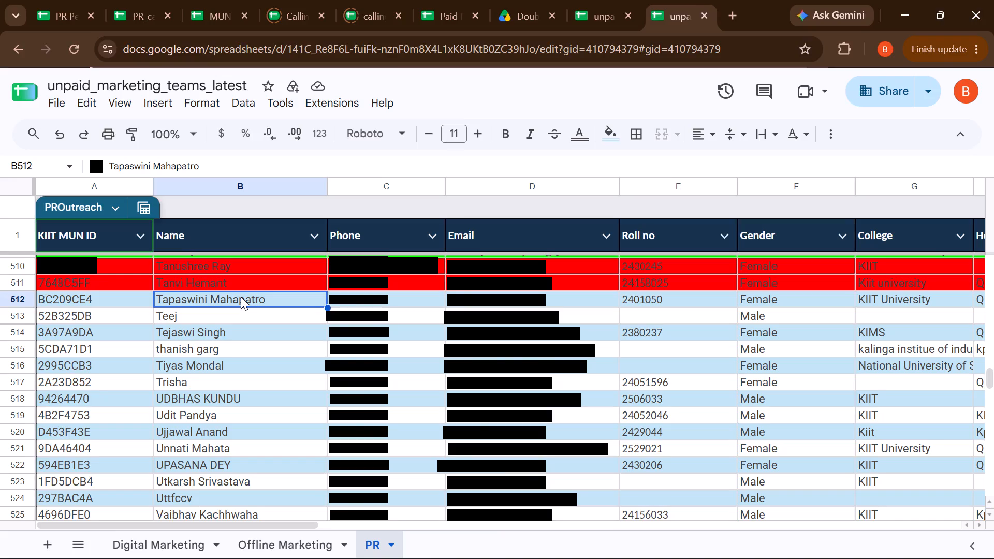
pyautogui.press('Right')
pyautogui.press('Left')
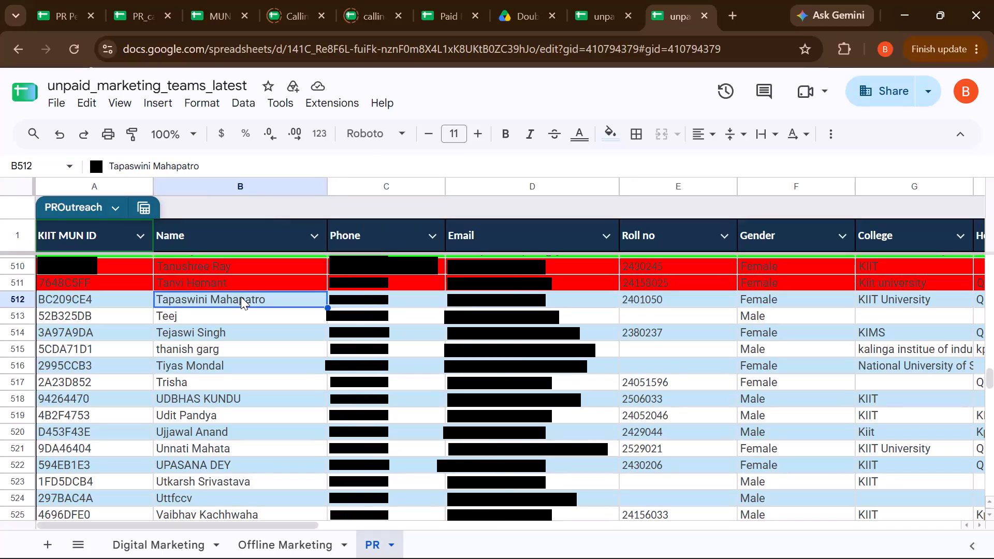
pyautogui.press('Right')
pyautogui.press('Right')
pyautogui.press('Right')
pyautogui.press('Right')
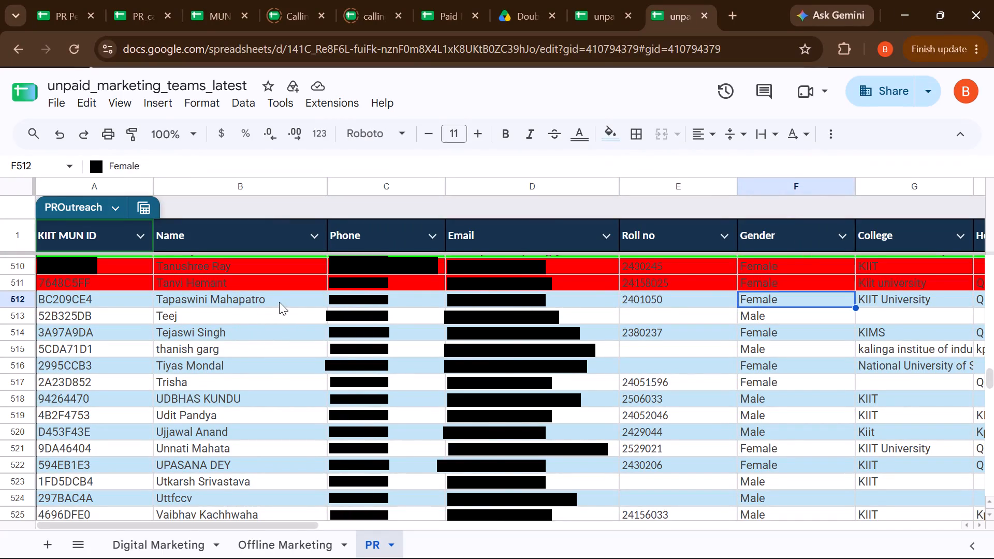
pyautogui.press('Left')
pyautogui.press('Left')
pyautogui.press('Left')
pyautogui.press('Left')
pyautogui.press('Left')
pyautogui.press('Left')
pyautogui.press('Left')
pyautogui.press('Left')
pyautogui.press('Left')
pyautogui.press('Left')
pyautogui.press('Left')
pyautogui.press('Left')
pyautogui.press('Left')
pyautogui.press('Left')
pyautogui.press('Left')
pyautogui.press('Left')
pyautogui.press('Left')
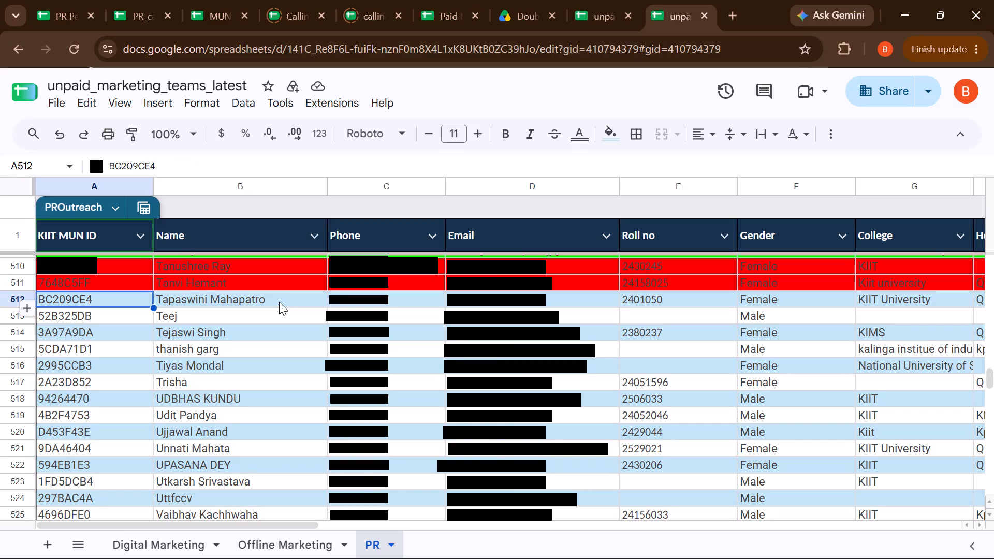
# Examine the hostel, experience and teammate details of the record in row 512, and return to its first column.
pyautogui.hscroll(-3, 279, 302)
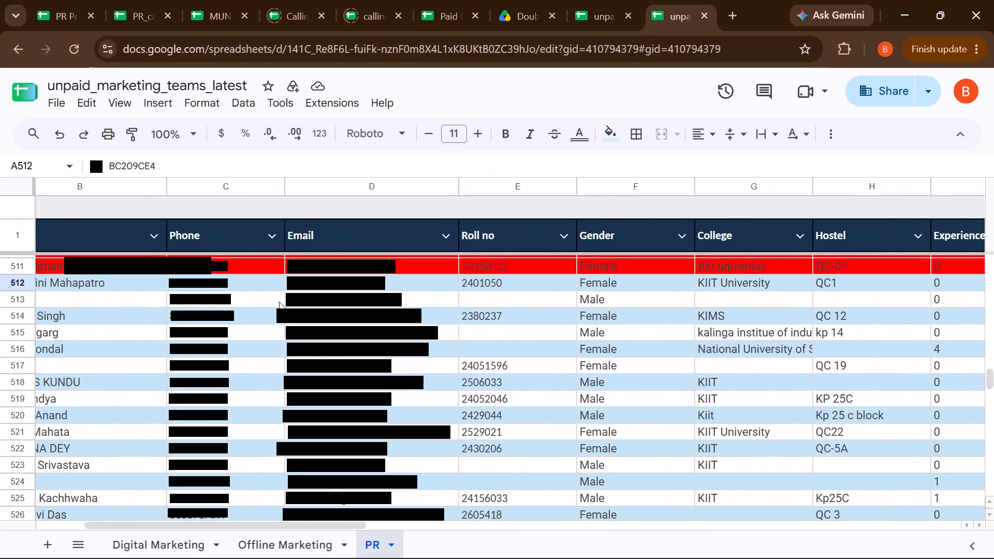
pyautogui.hscroll(-6, 279, 302)
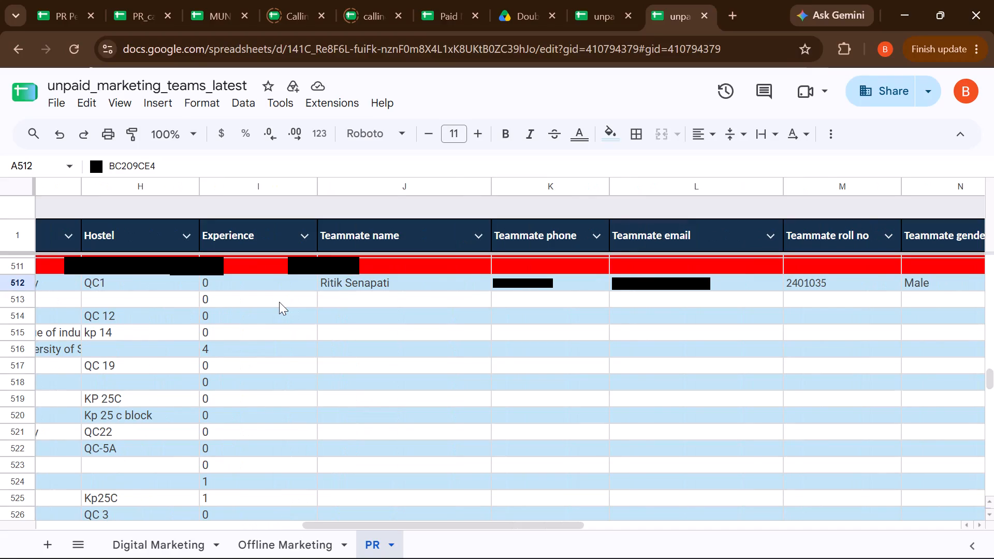
pyautogui.press('Left')
pyautogui.press('Left')
pyautogui.press('Left')
pyautogui.press('Left')
pyautogui.press('Left')
pyautogui.press('Left')
pyautogui.press('Left')
pyautogui.press('Left')
pyautogui.press('Left')
pyautogui.press('Left')
pyautogui.press('Left')
pyautogui.press('Left')
pyautogui.press('Left')
pyautogui.press('Left')
pyautogui.press('Left')
pyautogui.press('Left')
pyautogui.press('Left')
pyautogui.press('Left')
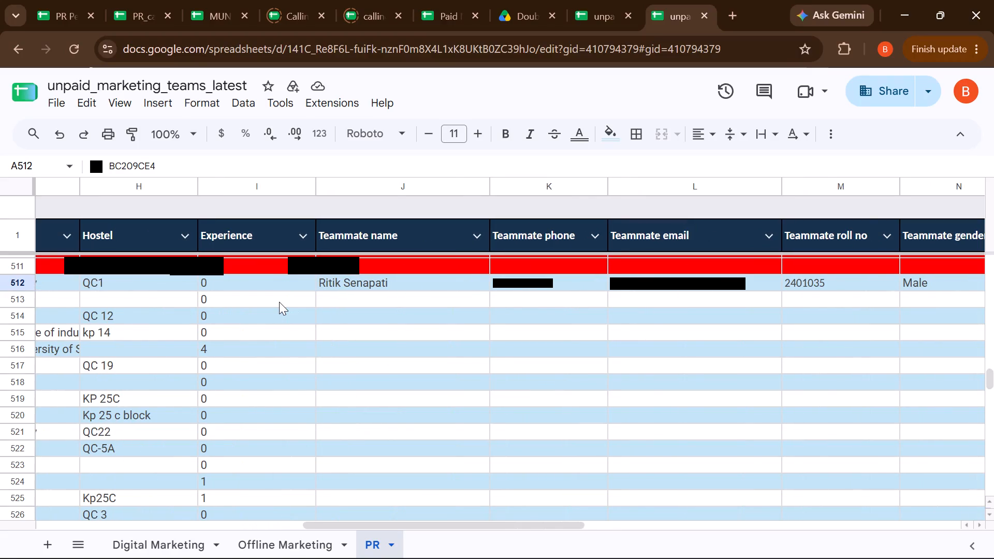
pyautogui.hscroll(12, 279, 302)
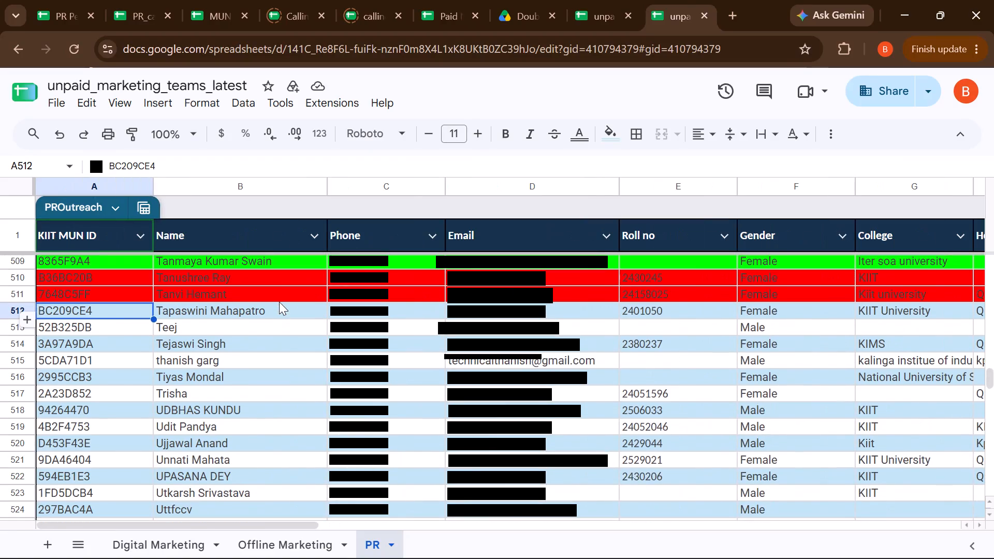
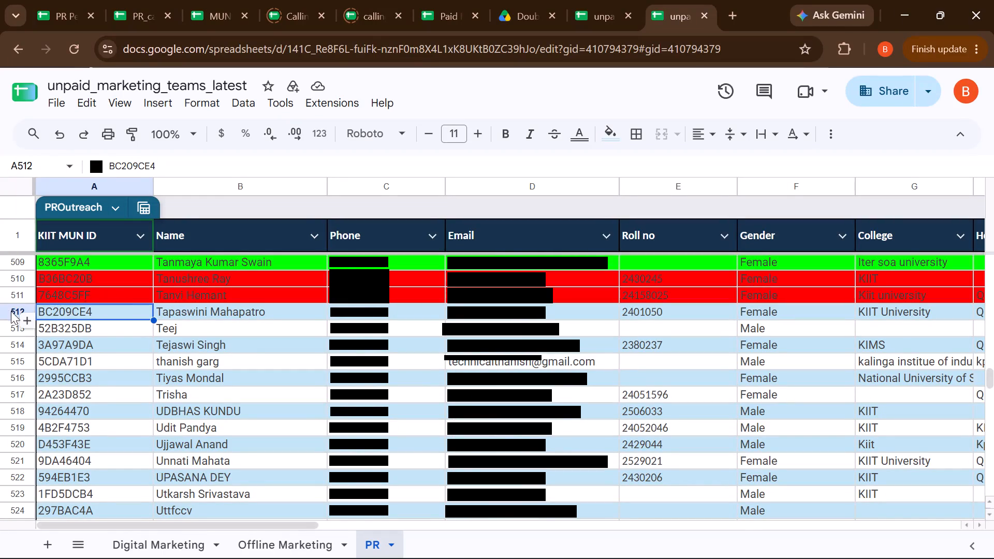
# Mark the entire record in row 512 with a yellow fill.
pyautogui.click(11, 313)
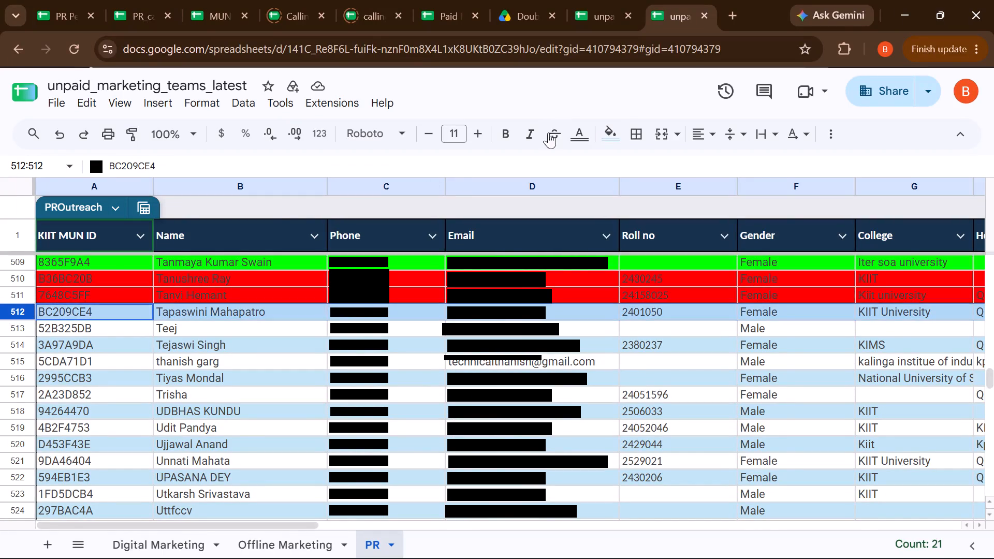
pyautogui.click(612, 126)
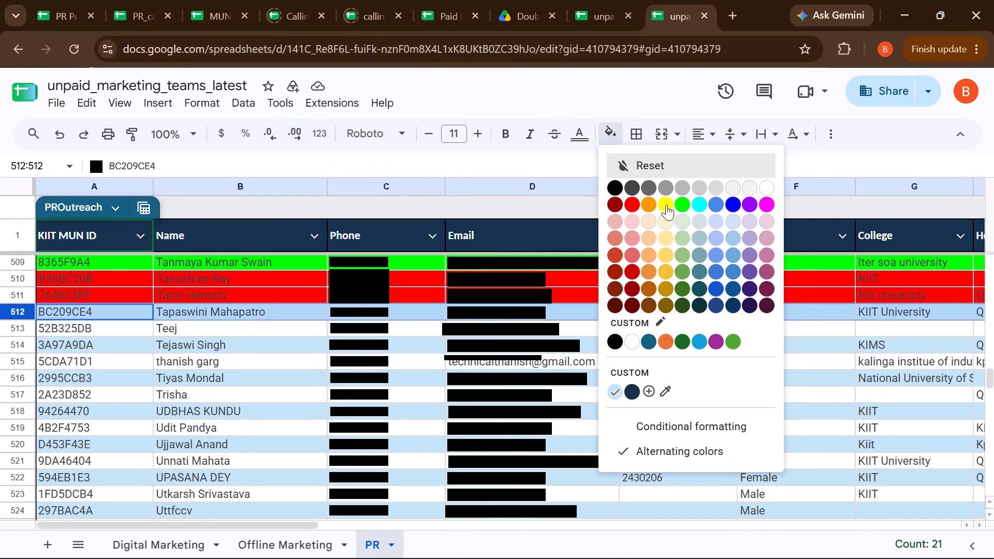
pyautogui.click(666, 204)
# Enter the remark "Will pay tomorrow" for the record in row 512.
pyautogui.press('Right')
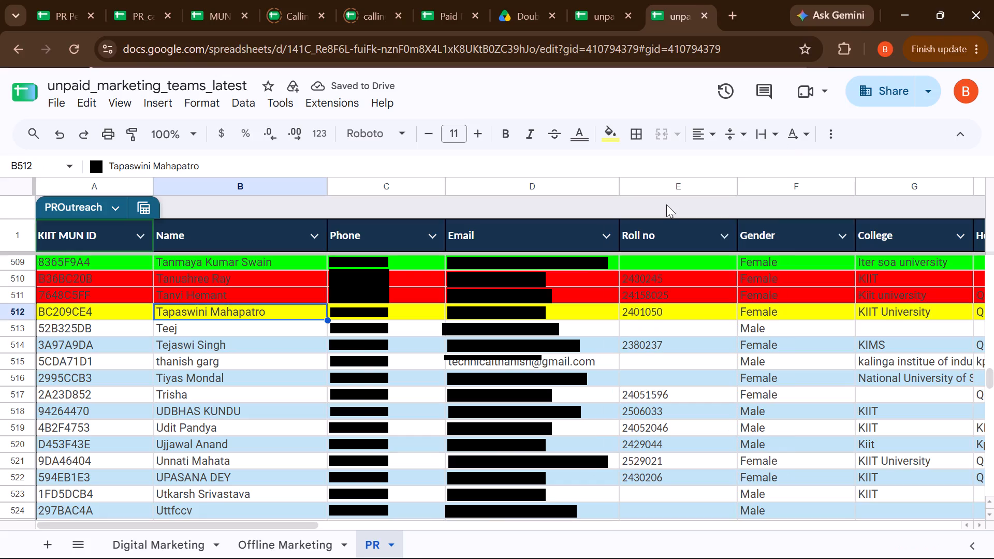
pyautogui.press('Right')
pyautogui.press('Right')
pyautogui.press('Right')
pyautogui.press('Right')
pyautogui.press('Right')
pyautogui.press('Right')
pyautogui.press('Right')
pyautogui.press('Right')
pyautogui.press('Right')
pyautogui.press('Right')
pyautogui.press('Right')
pyautogui.press('Right')
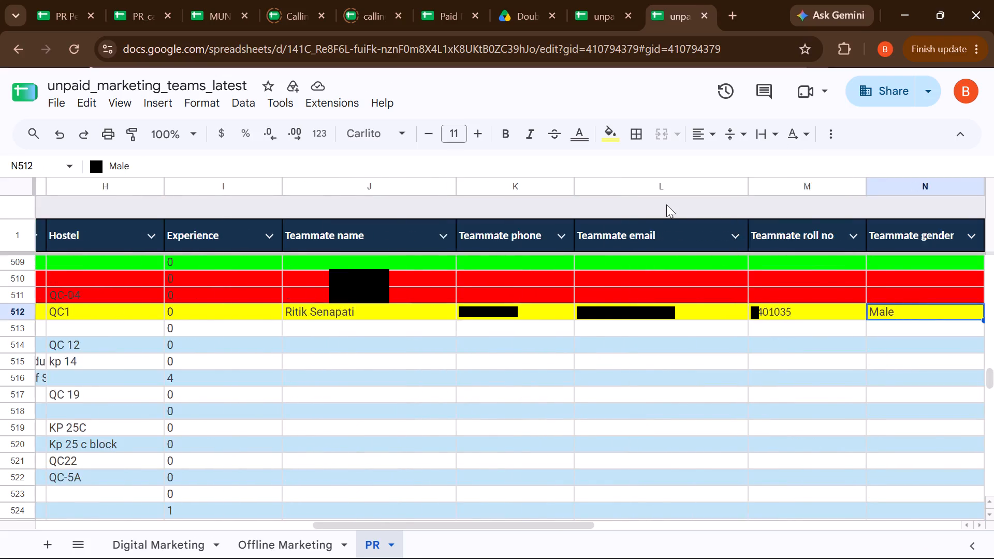
pyautogui.press('Right')
pyautogui.press('Right')
pyautogui.press('Right')
pyautogui.press('Right')
pyautogui.press('Right')
pyautogui.press('Right')
pyautogui.press('Right')
pyautogui.press('Right')
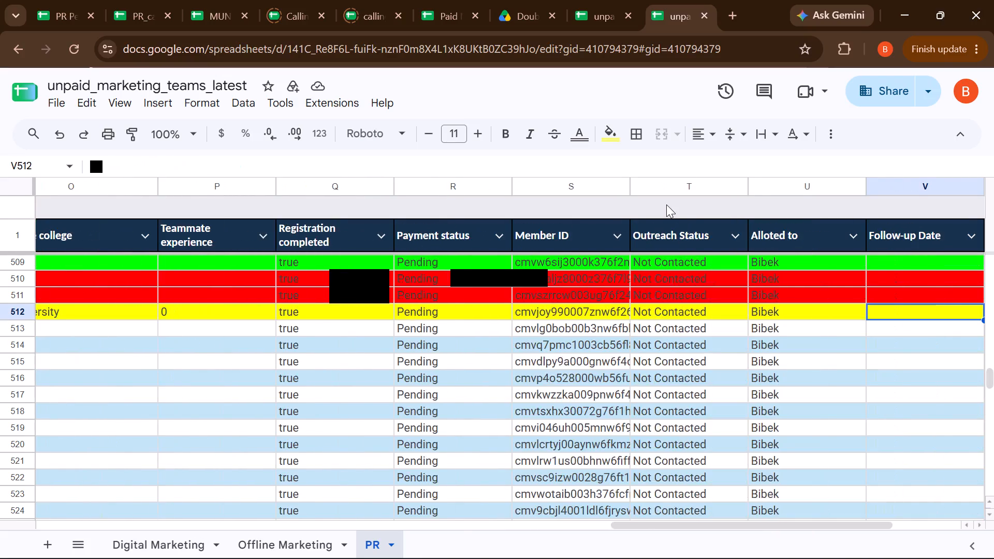
pyautogui.press('Right')
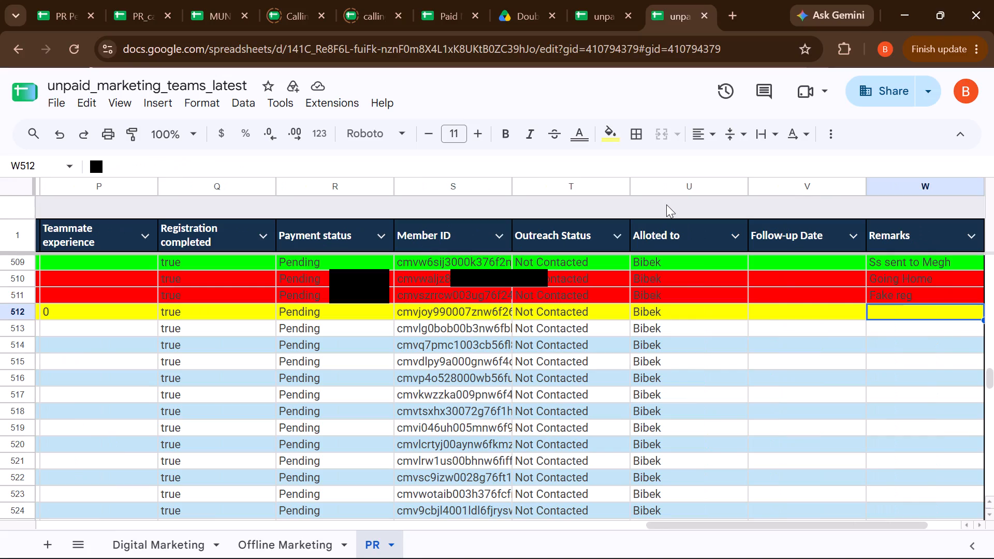
pyautogui.write('Will')
pyautogui.press('space')
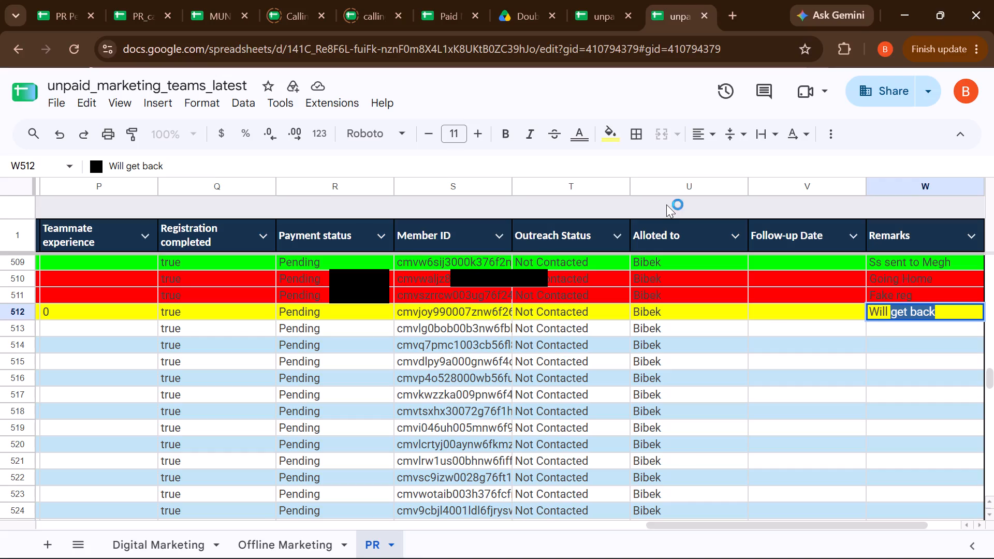
pyautogui.write('pay tomorrow')
pyautogui.press('Return')
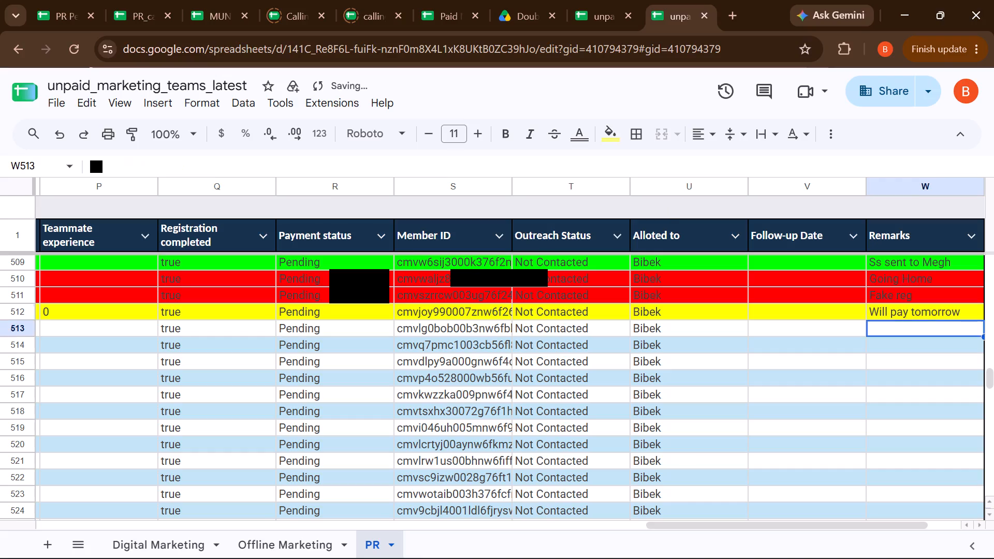
# Set the follow-up date of the record in row 512 to 6 Nov.
pyautogui.press('Left')
pyautogui.press('Up')
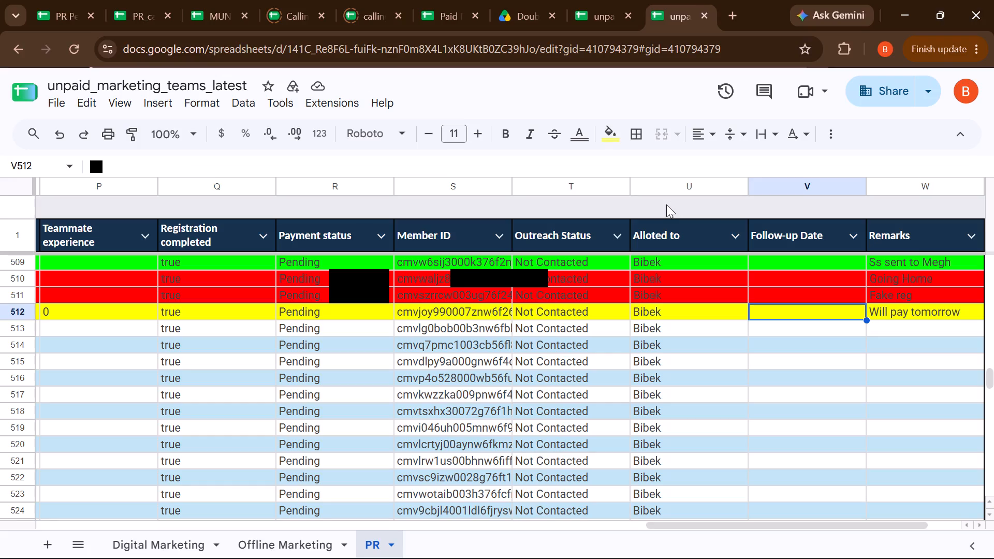
pyautogui.write('6 Nov')
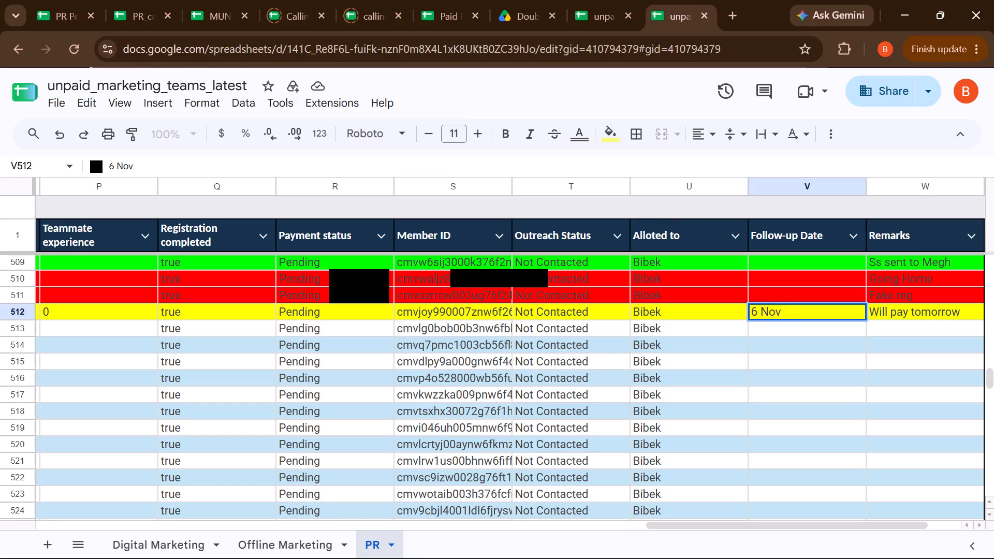
pyautogui.press('Return')
pyautogui.press('Return')
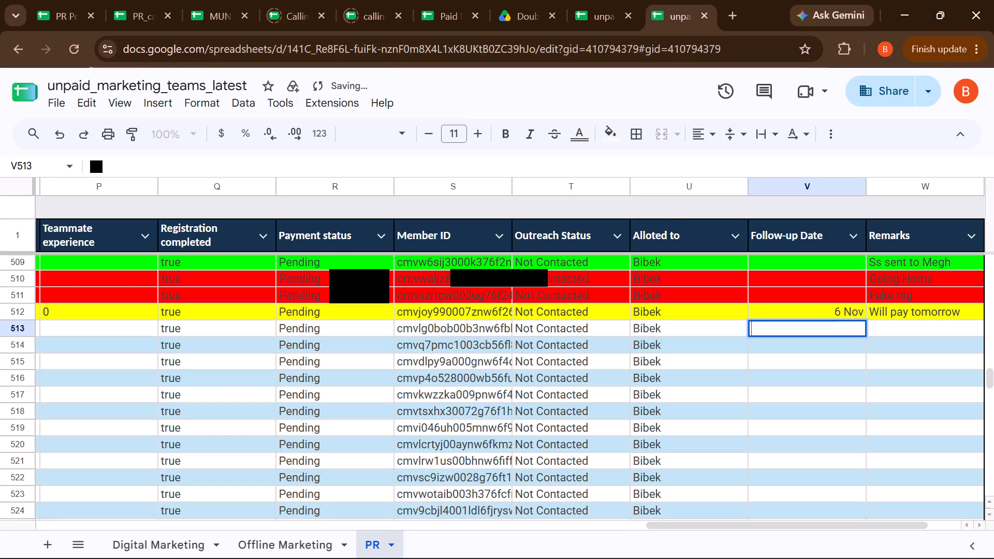
pyautogui.press('Return')
pyautogui.press('Up')
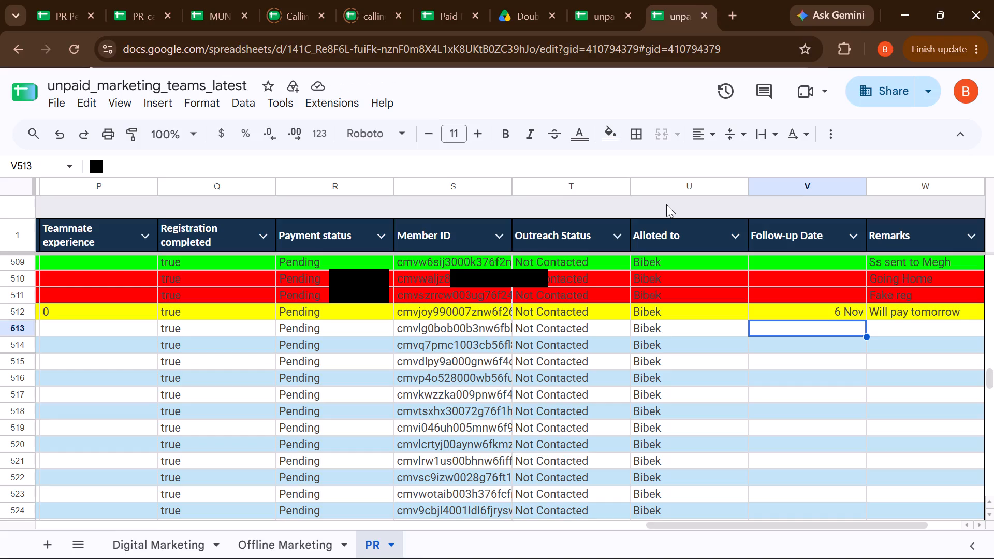
# Return to the first columns of the next unmarked record, in row 513, and examine its ID, name and phone.
pyautogui.press('Left')
pyautogui.press('Left')
pyautogui.press('Left')
pyautogui.press('Left')
pyautogui.press('Left')
pyautogui.press('Left')
pyautogui.press('Left')
pyautogui.press('Left')
pyautogui.press('Left')
pyautogui.press('Left')
pyautogui.press('Left')
pyautogui.press('Left')
pyautogui.press('Left')
pyautogui.press('Left')
pyautogui.press('Left')
pyautogui.press('Left')
pyautogui.press('Left')
pyautogui.press('Left')
pyautogui.press('Left')
pyautogui.press('Left')
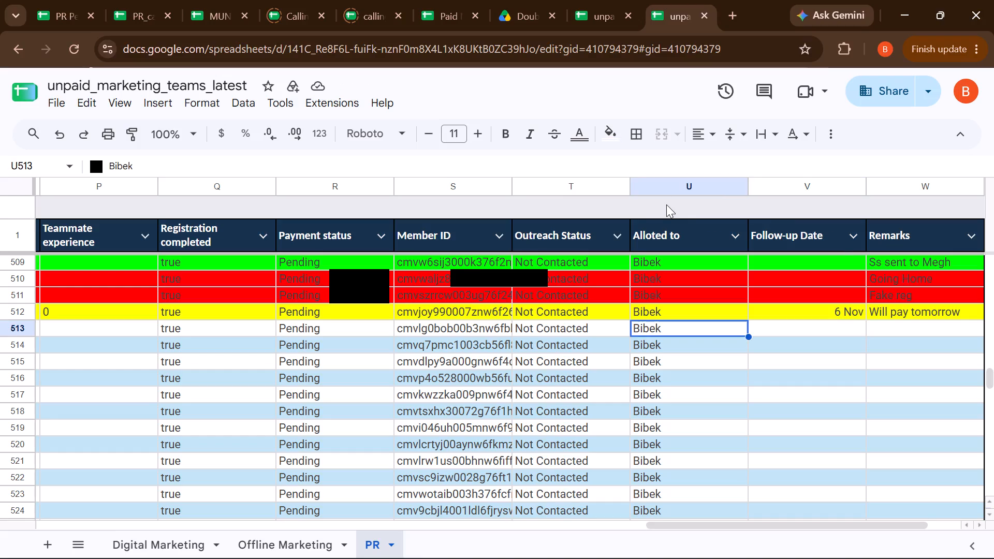
pyautogui.press('Right')
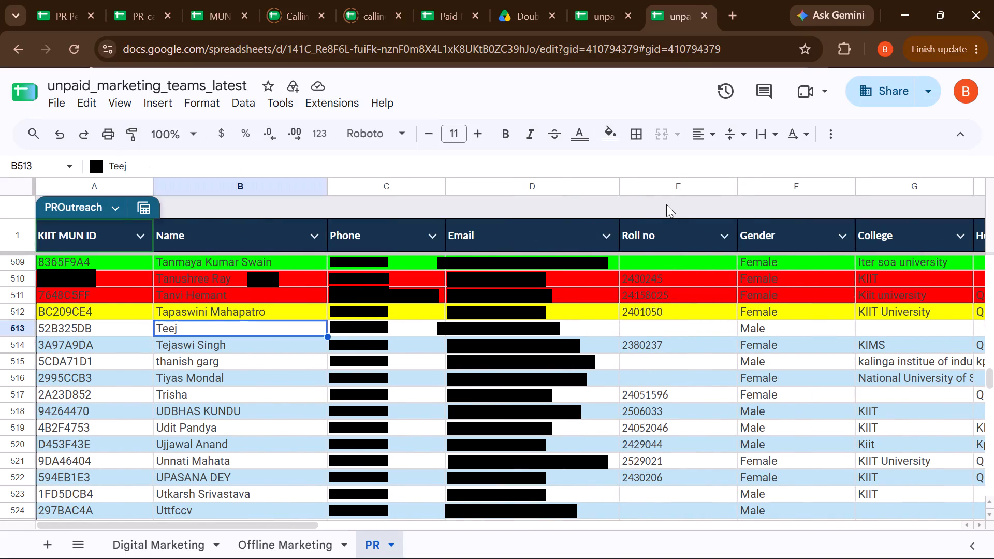
pyautogui.press('Left')
pyautogui.press('Left')
pyautogui.press('Right')
pyautogui.press('Right')
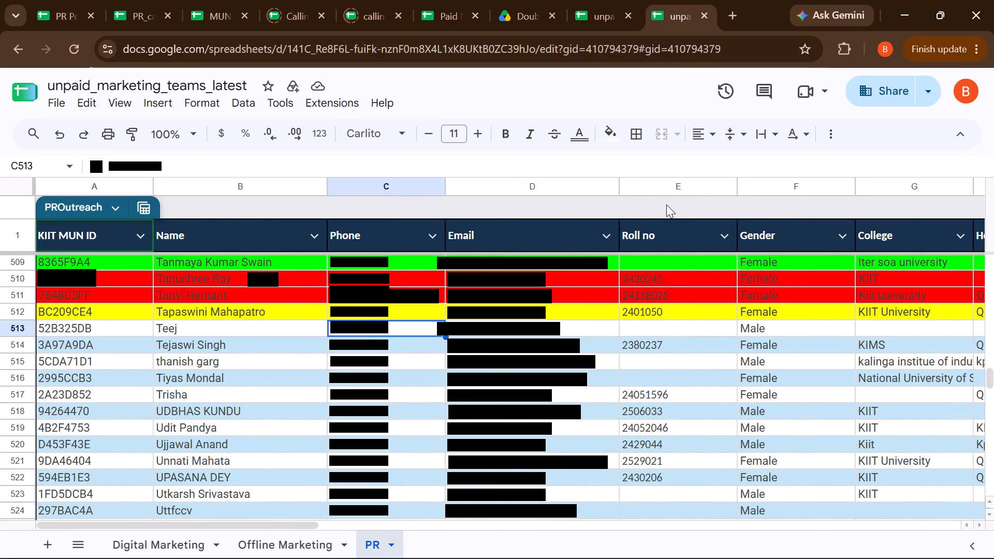
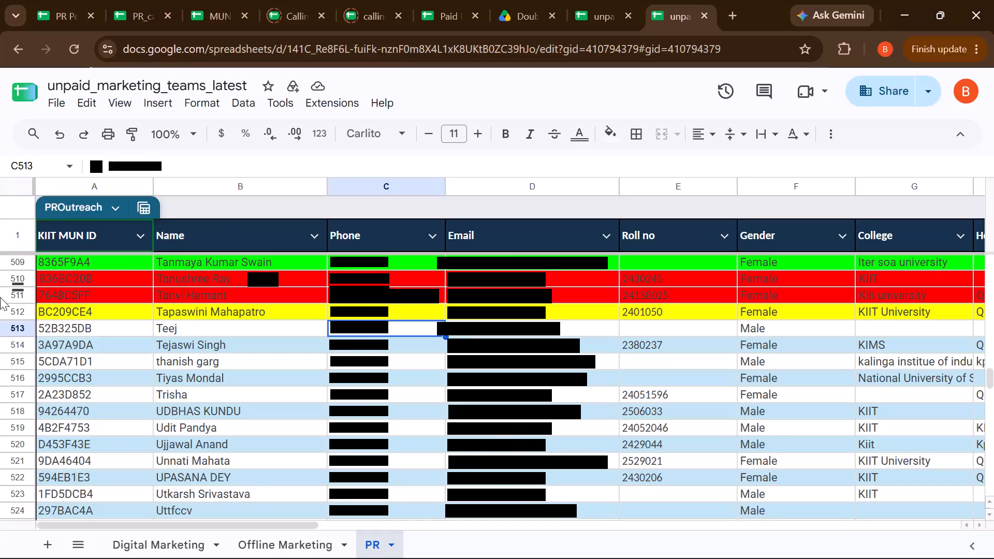
# Select the entire record in row 513 of the PR outreach sheet.
pyautogui.click(22, 325)
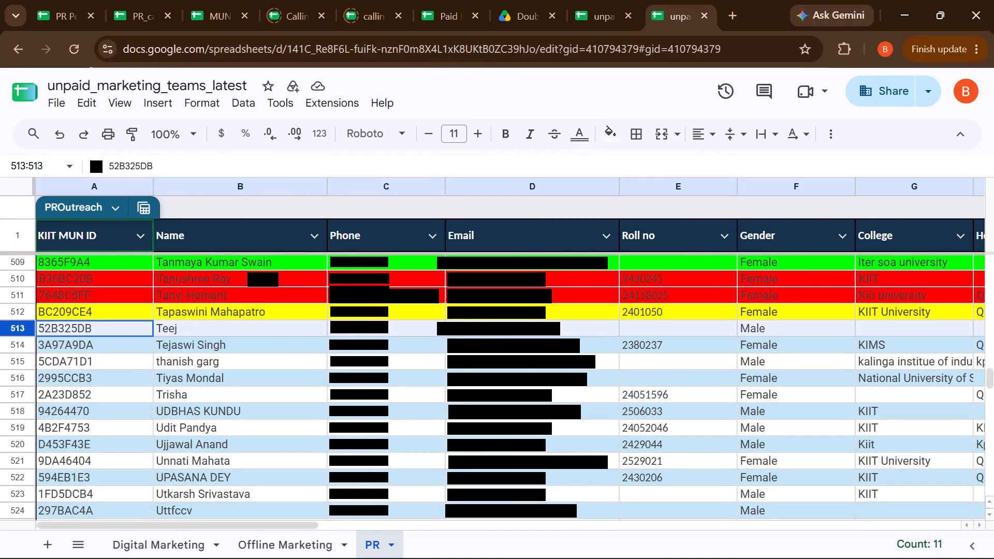
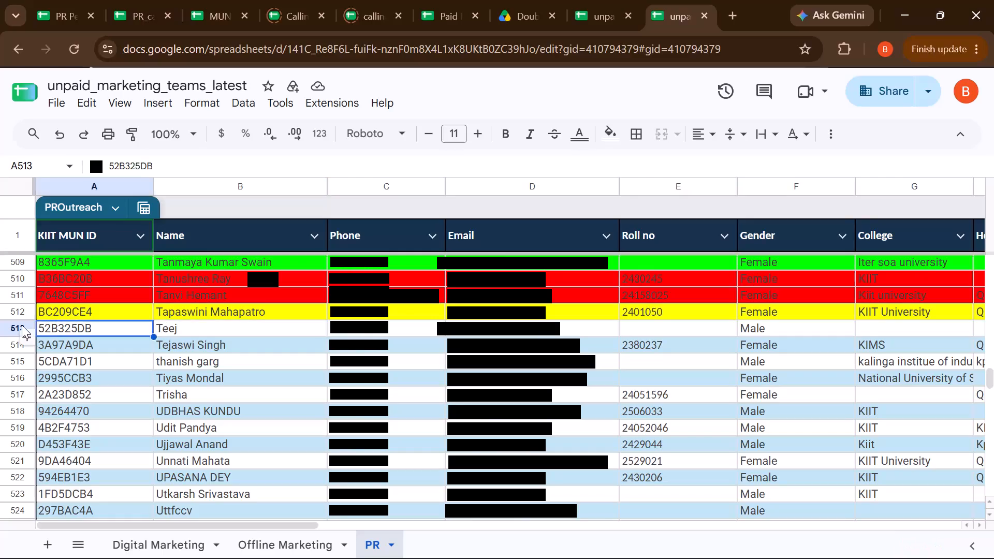
# Enter the remark "Will get back" for the record in row 513.
pyautogui.press('Right')
pyautogui.press('Right')
pyautogui.press('Right')
pyautogui.press('Right')
pyautogui.press('Right')
pyautogui.press('Right')
pyautogui.press('Right')
pyautogui.press('Right')
pyautogui.press('Right')
pyautogui.press('Right')
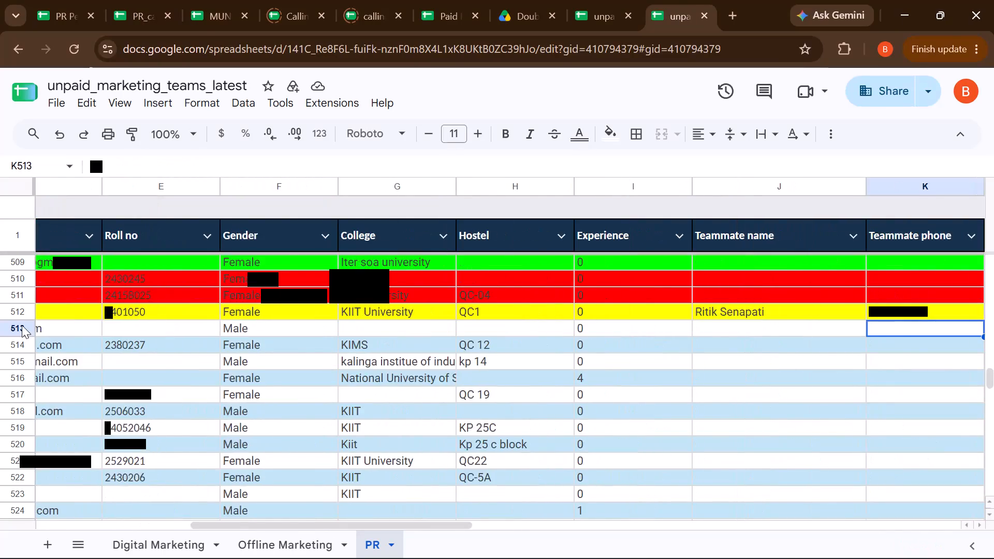
pyautogui.press('Right')
pyautogui.press('Right')
pyautogui.press('Right')
pyautogui.press('Right')
pyautogui.press('Right')
pyautogui.press('Right')
pyautogui.press('Right')
pyautogui.press('Right')
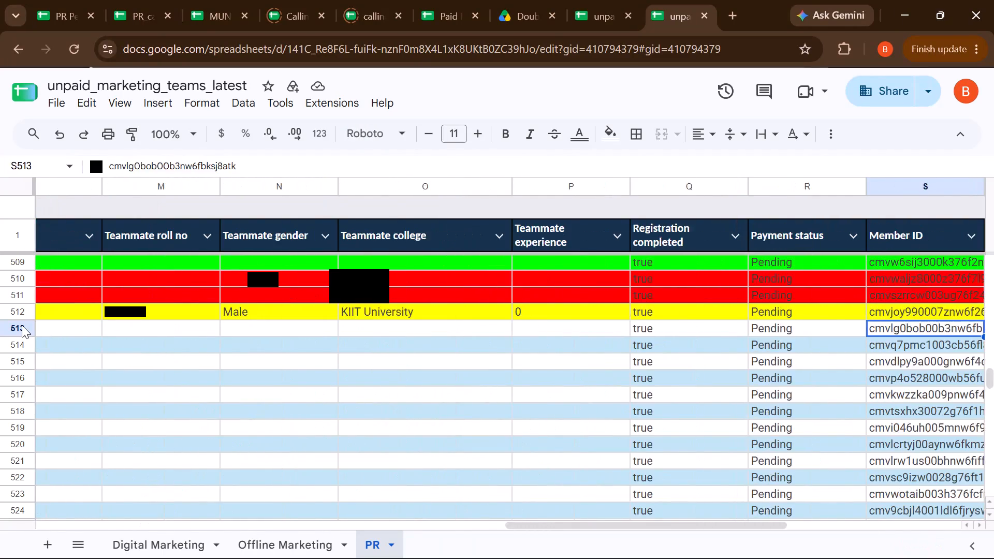
pyautogui.press('Right')
pyautogui.press('Right')
pyautogui.press('Right')
pyautogui.press('Right')
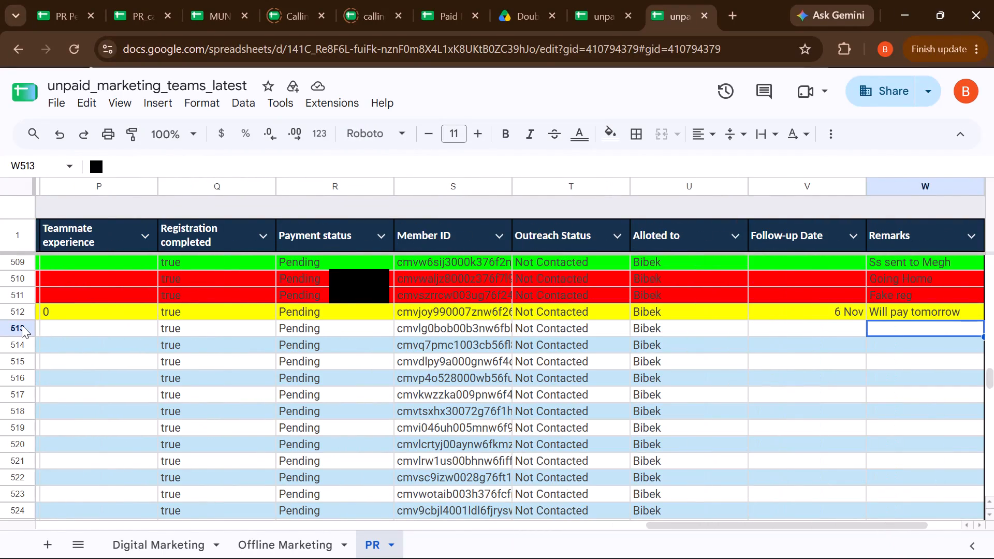
pyautogui.write('Will get bacj')
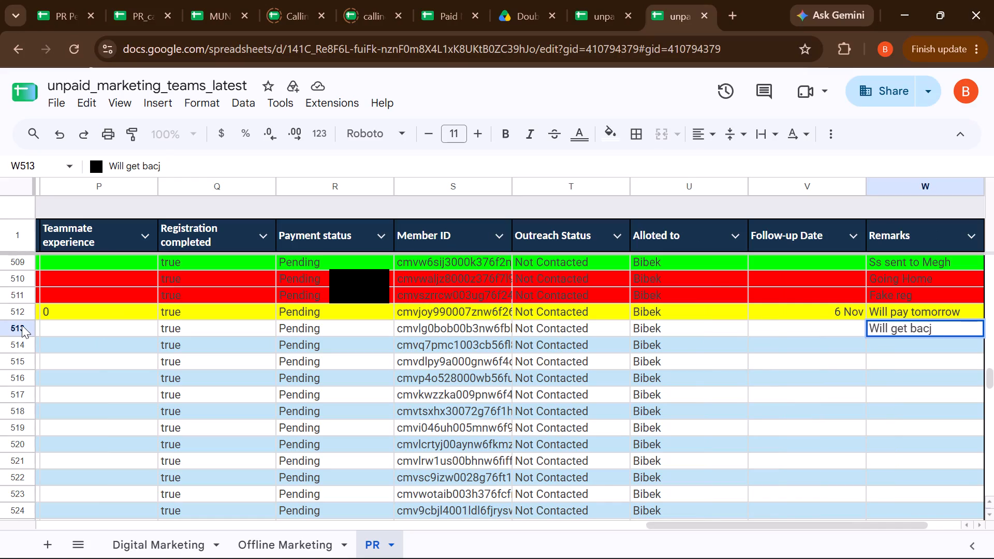
pyautogui.press('BackSpace')
pyautogui.press('k')
pyautogui.press('Return')
# Set the follow-up date of the row 513 record to 9 Nov.
pyautogui.press('Left')
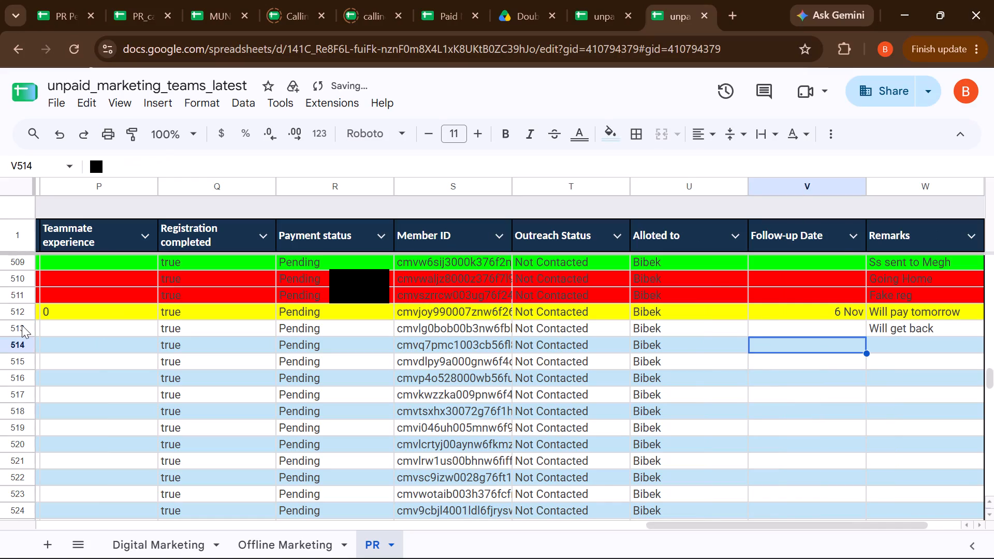
pyautogui.press('Up')
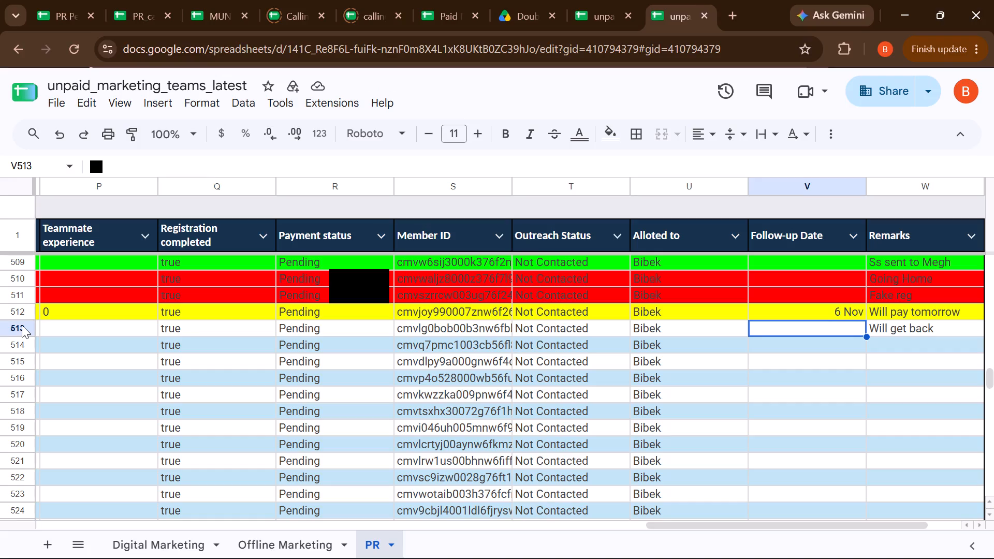
pyautogui.write('9 Nov')
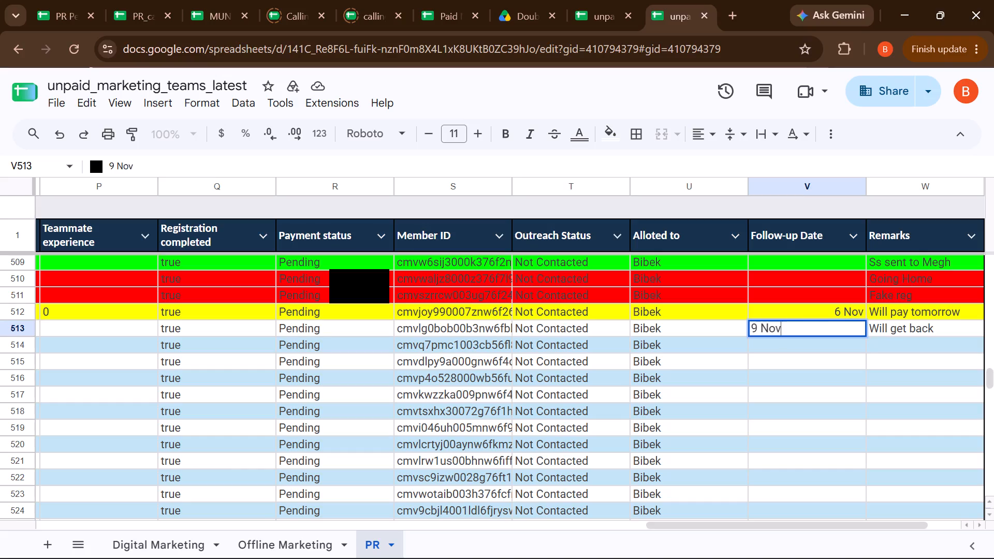
pyautogui.press('Return')
pyautogui.press('\\')
pyautogui.press('BackSpace')
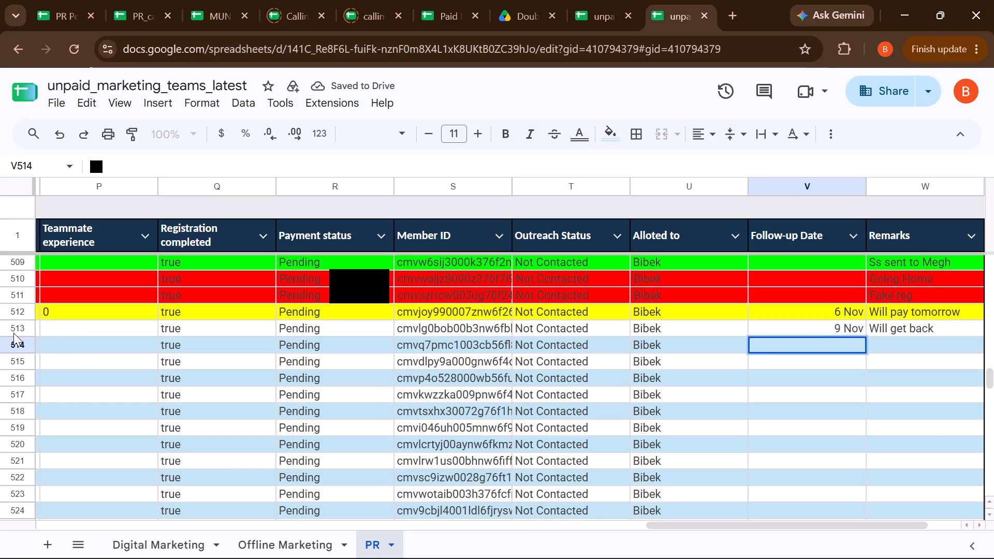
# Fill the whole of row 513 with red.
pyautogui.click(13, 333)
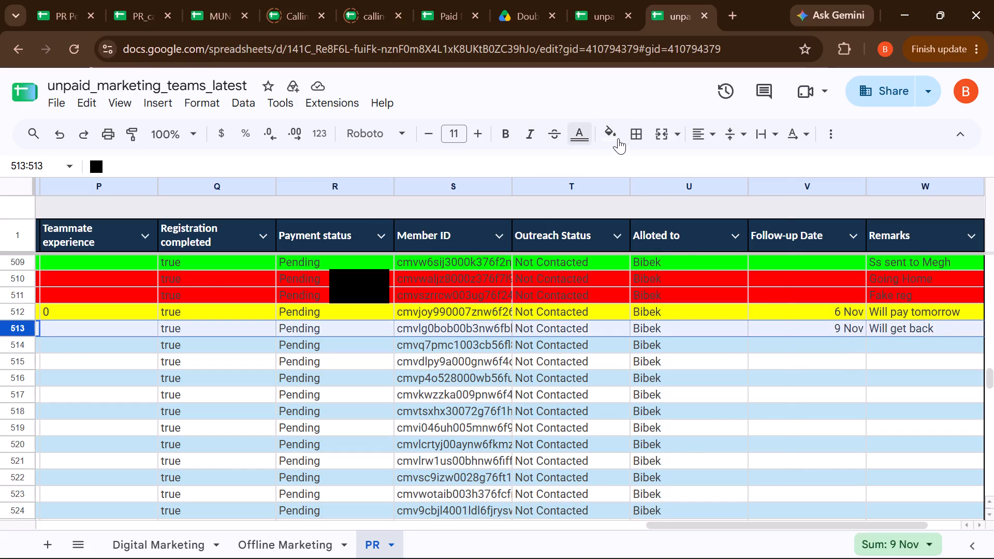
pyautogui.click(618, 138)
pyautogui.click(631, 201)
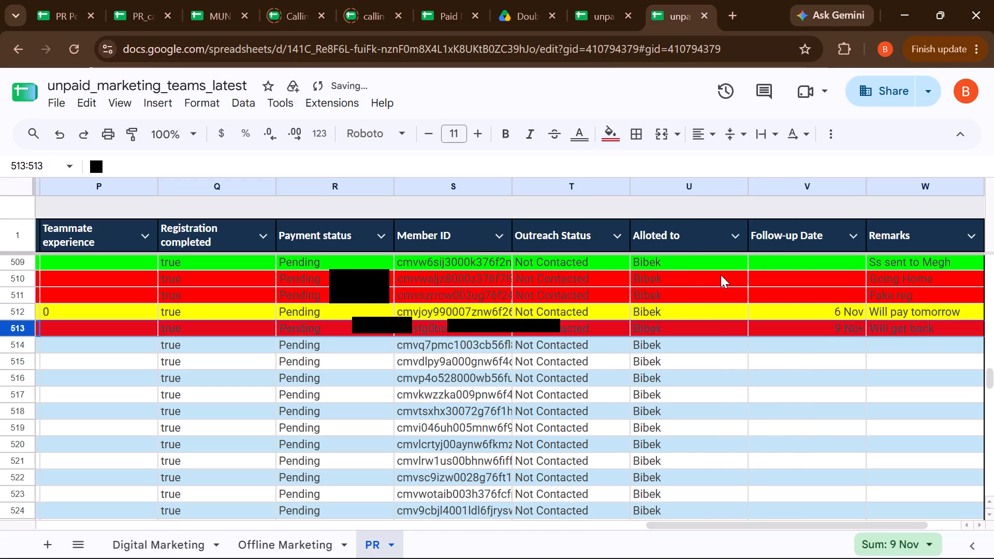
# Go to the KIIT MUN ID of row 514 and examine the details of that record and the ones below.
pyautogui.click(699, 346)
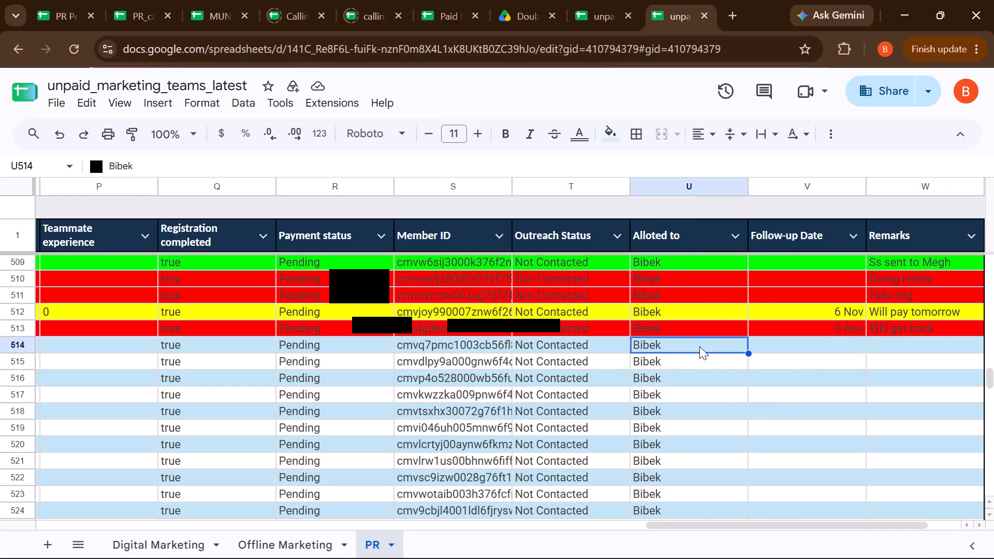
pyautogui.press('Left')
pyautogui.press('Left')
pyautogui.press('Left')
pyautogui.press('Left')
pyautogui.press('Left')
pyautogui.press('Left')
pyautogui.press('Left')
pyautogui.press('Left')
pyautogui.press('Left')
pyautogui.press('Left')
pyautogui.press('Left')
pyautogui.press('Left')
pyautogui.press('Left')
pyautogui.press('Left')
pyautogui.press('Left')
pyautogui.press('Left')
pyautogui.press('Left')
pyautogui.press('Left')
pyautogui.press('Left')
pyautogui.press('Left')
pyautogui.press('Right')
pyautogui.press('Left')
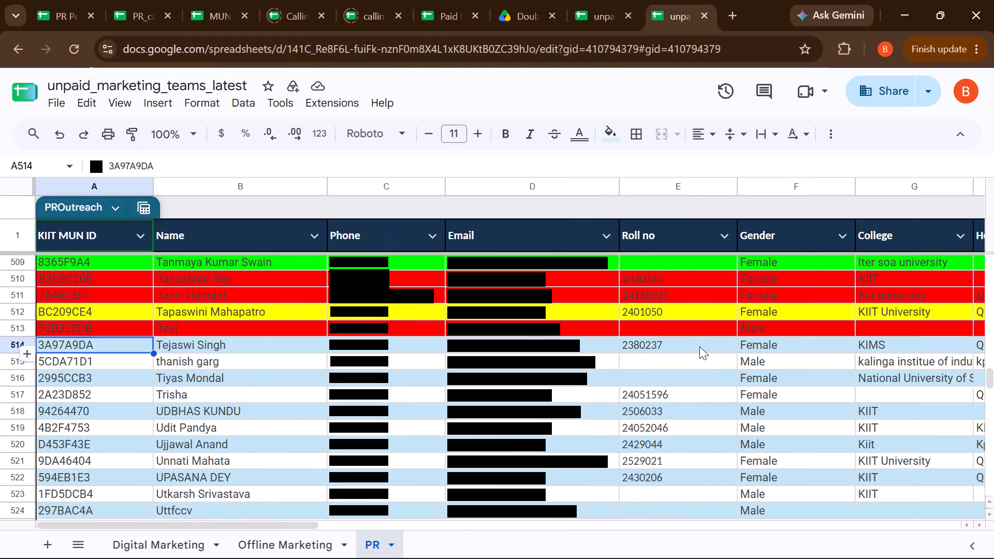
pyautogui.press('Left')
pyautogui.scroll(-1, 699, 346)
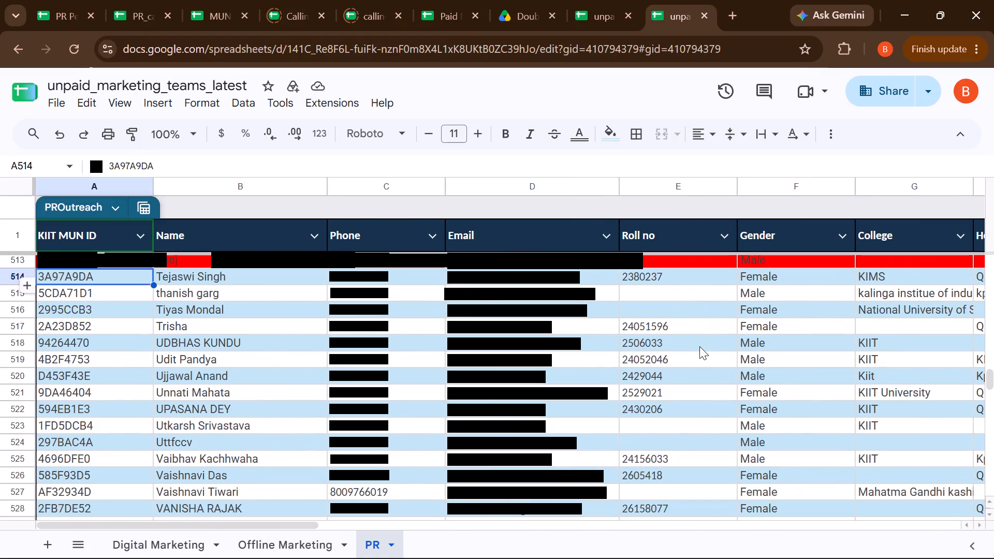
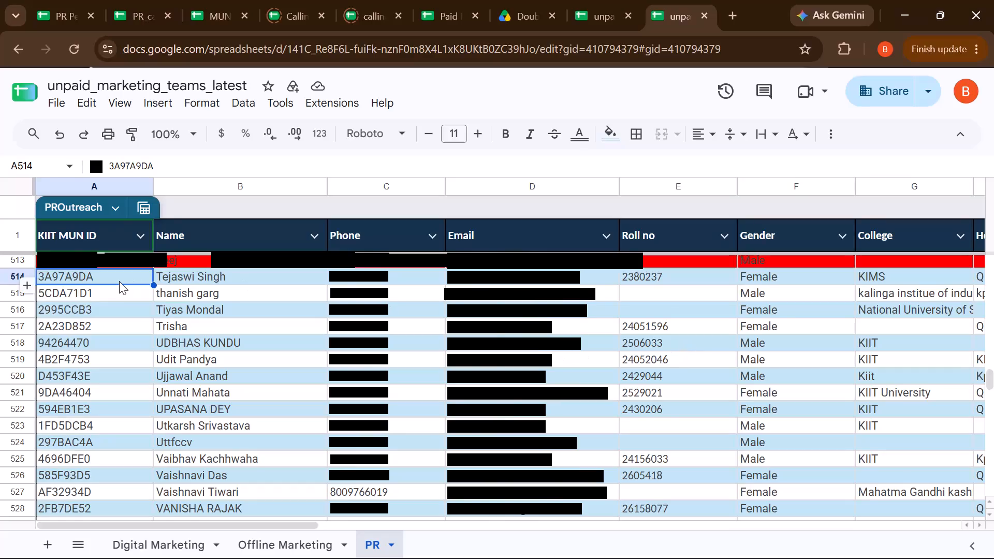
# Fill the whole of row 514 with cyan.
pyautogui.click(12, 273)
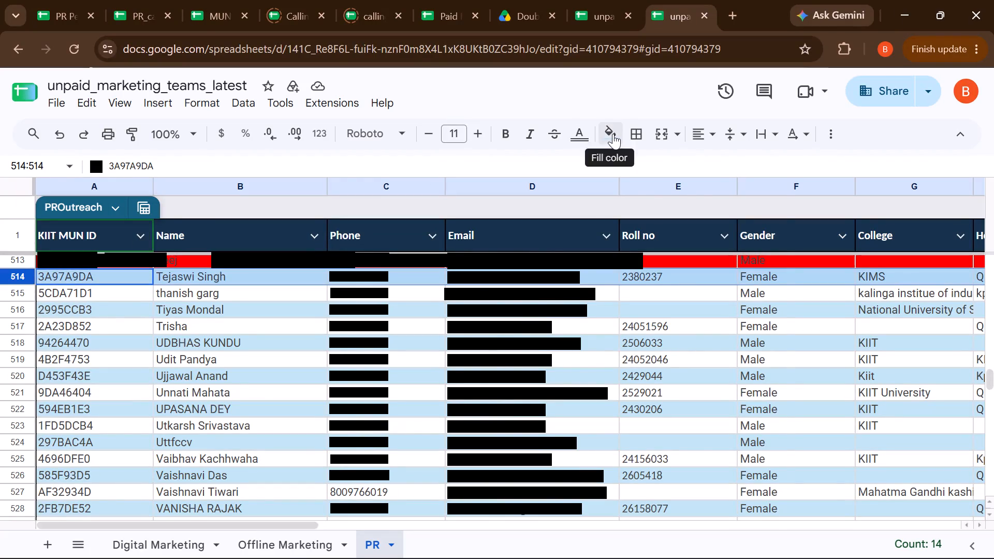
pyautogui.click(613, 134)
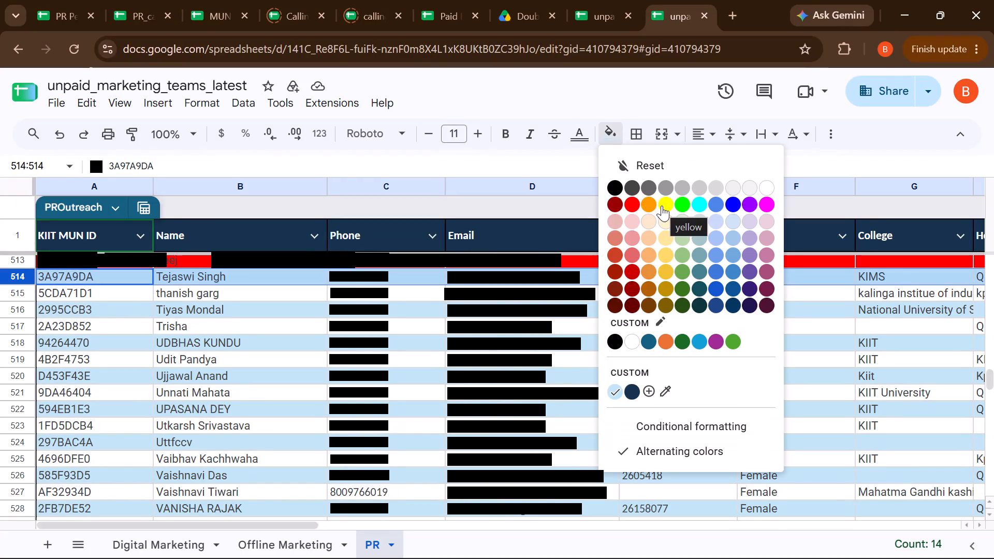
pyautogui.click(701, 207)
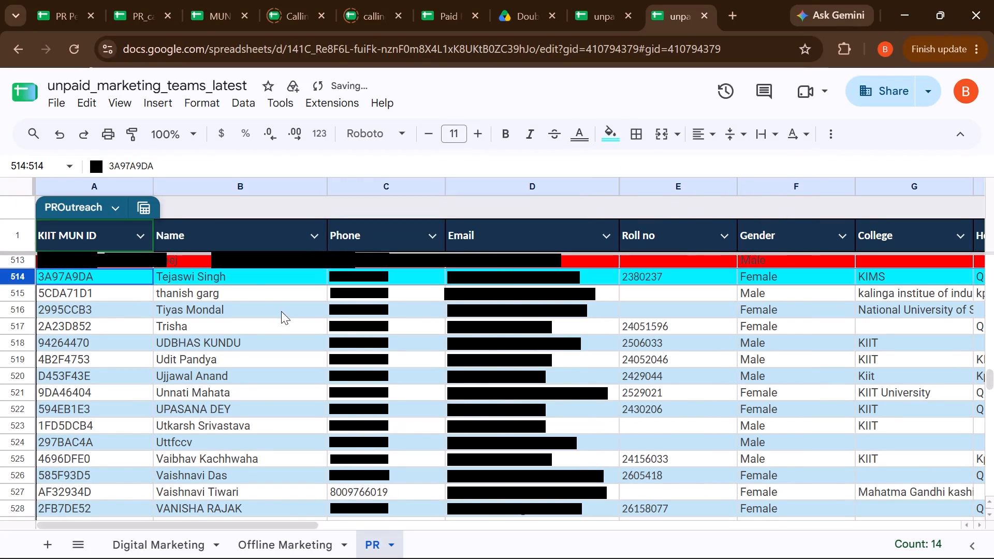
# Examine the row 515 record across its columns, from the name through the payment status to the Member ID.
pyautogui.click(265, 288)
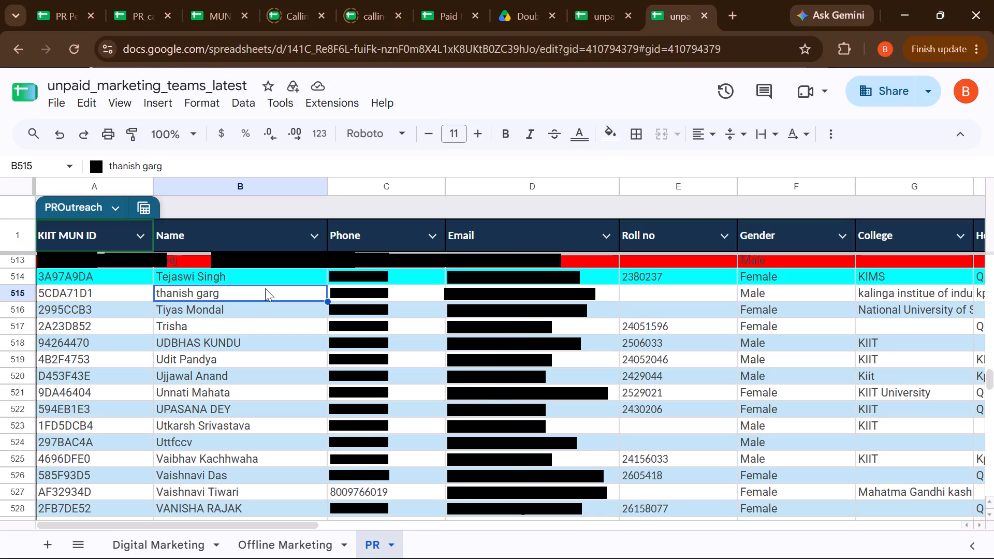
pyautogui.press('Right')
pyautogui.press('Right')
pyautogui.press('Right')
pyautogui.press('Right')
pyautogui.press('Right')
pyautogui.press('Right')
pyautogui.press('Right')
pyautogui.press('Right')
pyautogui.press('Right')
pyautogui.press('Right')
pyautogui.press('Right')
pyautogui.press('Right')
pyautogui.press('Right')
pyautogui.press('Right')
pyautogui.press('Right')
pyautogui.press('Right')
pyautogui.press('Right')
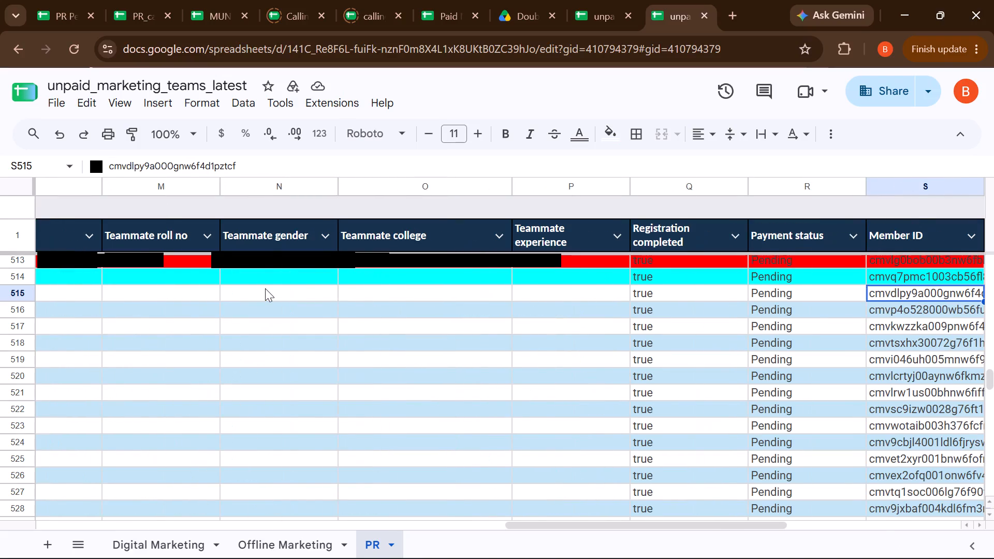
pyautogui.press('Left')
pyautogui.press('Left')
pyautogui.press('Left')
pyautogui.press('Left')
pyautogui.press('Left')
pyautogui.press('Left')
pyautogui.press('Left')
pyautogui.press('Left')
pyautogui.press('Left')
pyautogui.press('Left')
pyautogui.press('Left')
pyautogui.press('Left')
pyautogui.press('Left')
pyautogui.press('Left')
pyautogui.press('Left')
pyautogui.press('Left')
pyautogui.press('Left')
pyautogui.press('Left')
pyautogui.press('Left')
pyautogui.press('Left')
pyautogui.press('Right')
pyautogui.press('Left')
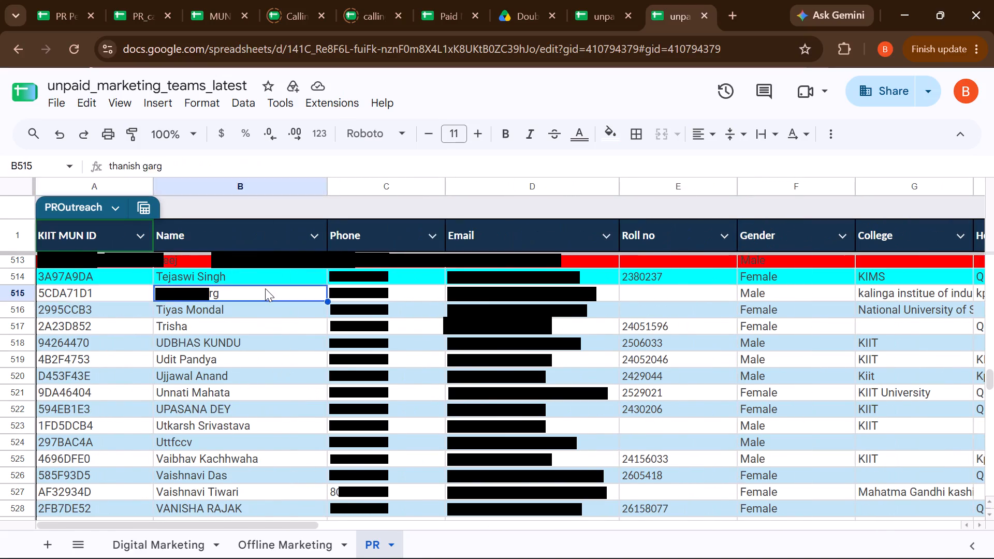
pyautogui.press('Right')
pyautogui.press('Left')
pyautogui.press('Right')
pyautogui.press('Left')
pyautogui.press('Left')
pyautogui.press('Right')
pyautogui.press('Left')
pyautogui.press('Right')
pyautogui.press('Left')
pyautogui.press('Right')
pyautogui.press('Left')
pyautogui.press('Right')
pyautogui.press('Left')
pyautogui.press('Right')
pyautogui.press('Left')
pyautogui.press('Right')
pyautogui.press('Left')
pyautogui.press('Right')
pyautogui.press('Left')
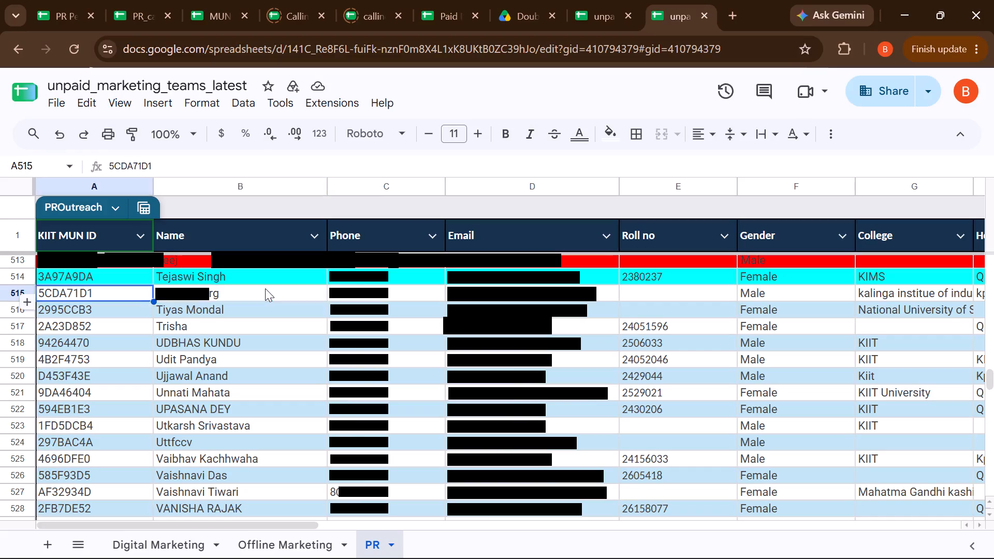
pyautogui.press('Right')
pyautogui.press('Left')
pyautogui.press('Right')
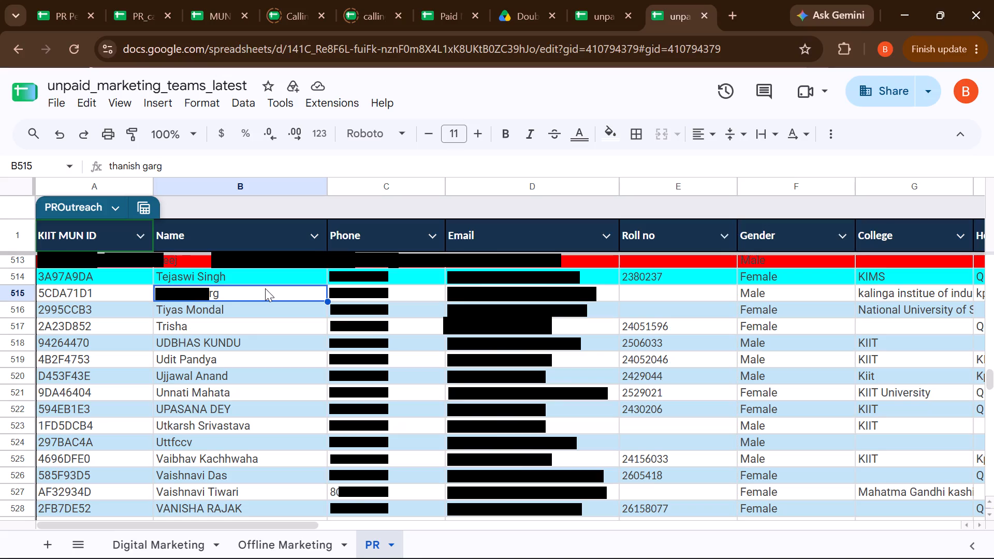
# Fill the whole of row 515 with red.
pyautogui.click(12, 291)
pyautogui.click(615, 129)
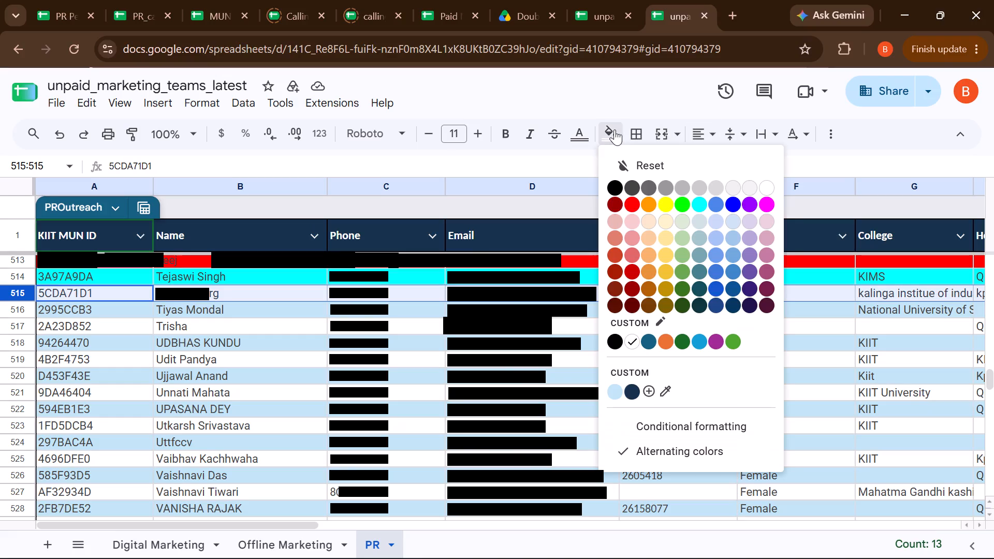
pyautogui.click(632, 201)
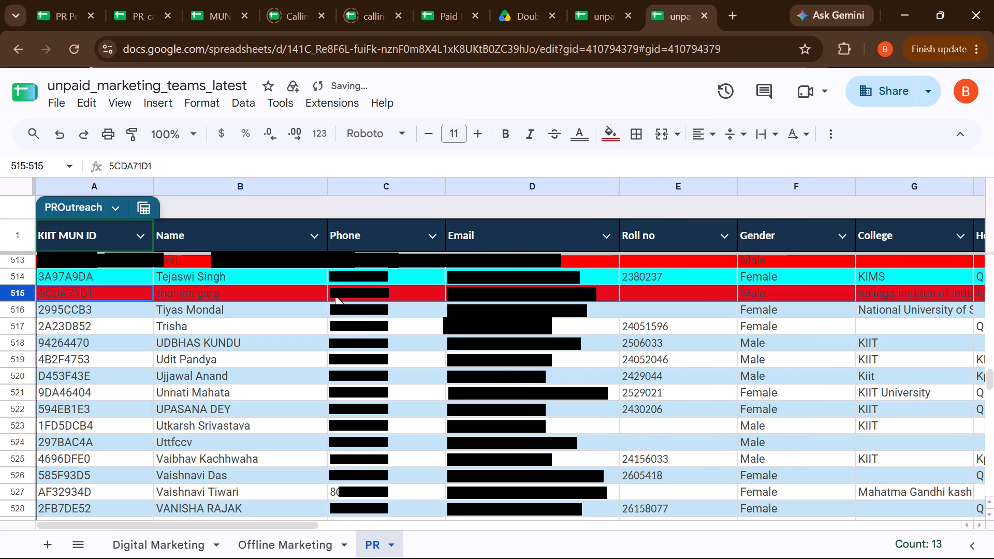
pyautogui.click(335, 295)
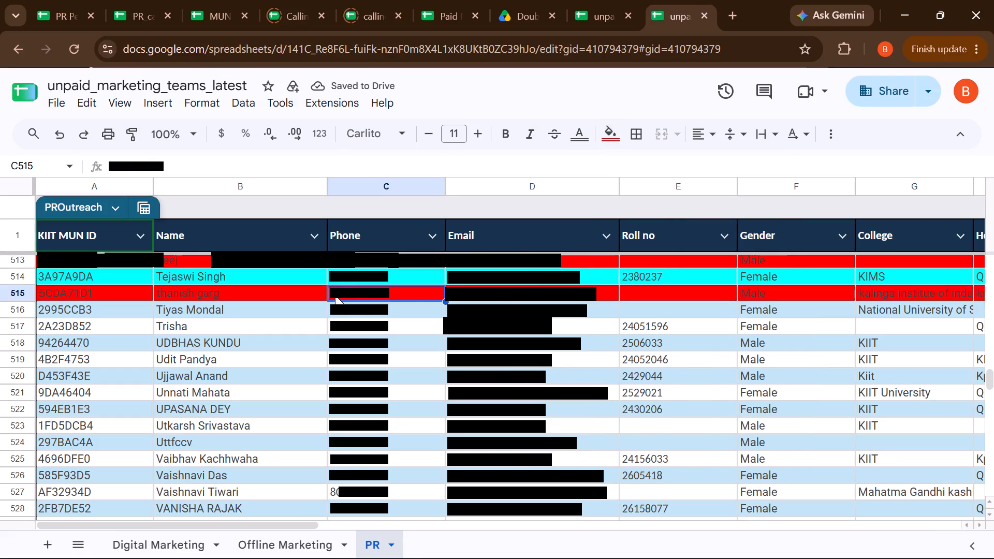
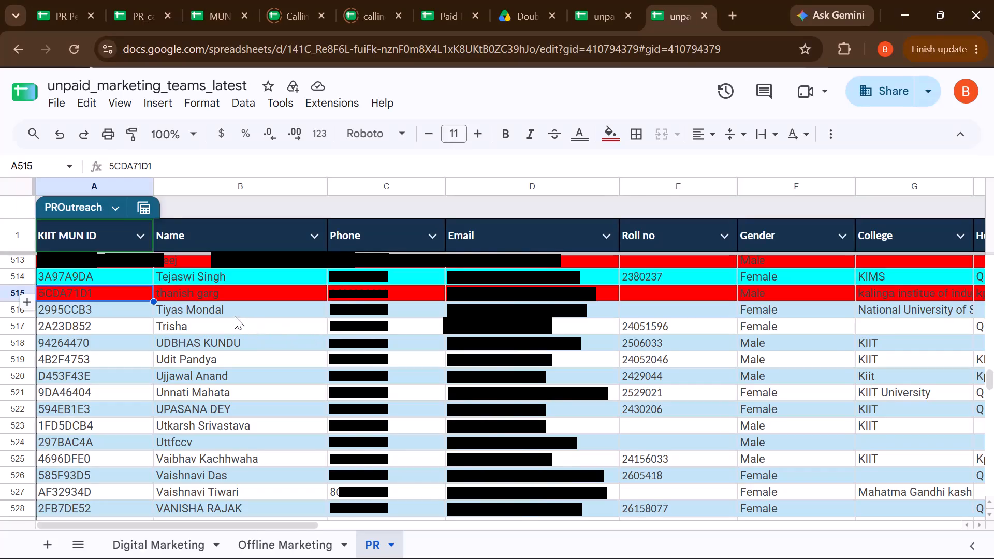
# Enter 7 Nov as the follow-up date for the row 516 record.
pyautogui.click(234, 316)
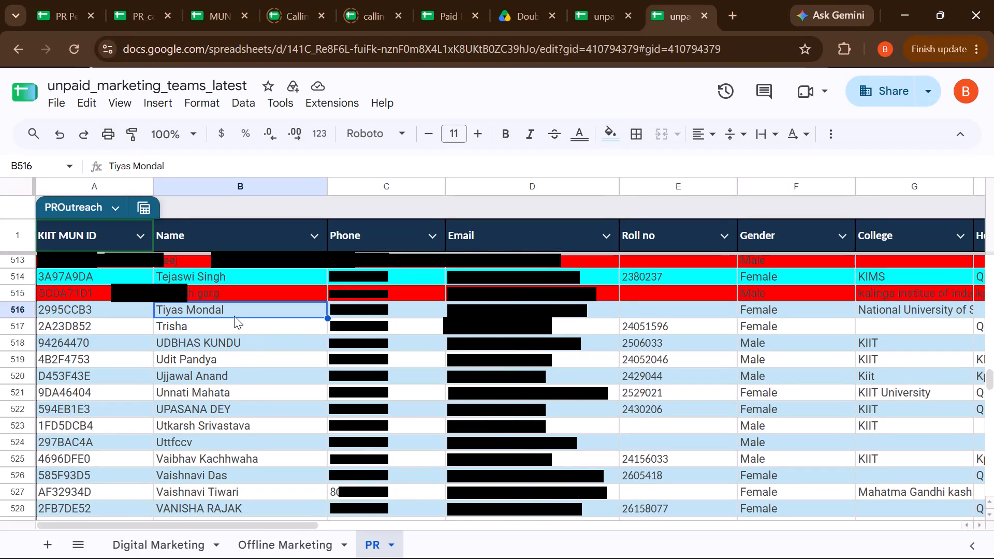
pyautogui.press('Right')
pyautogui.press('Right')
pyautogui.press('Right')
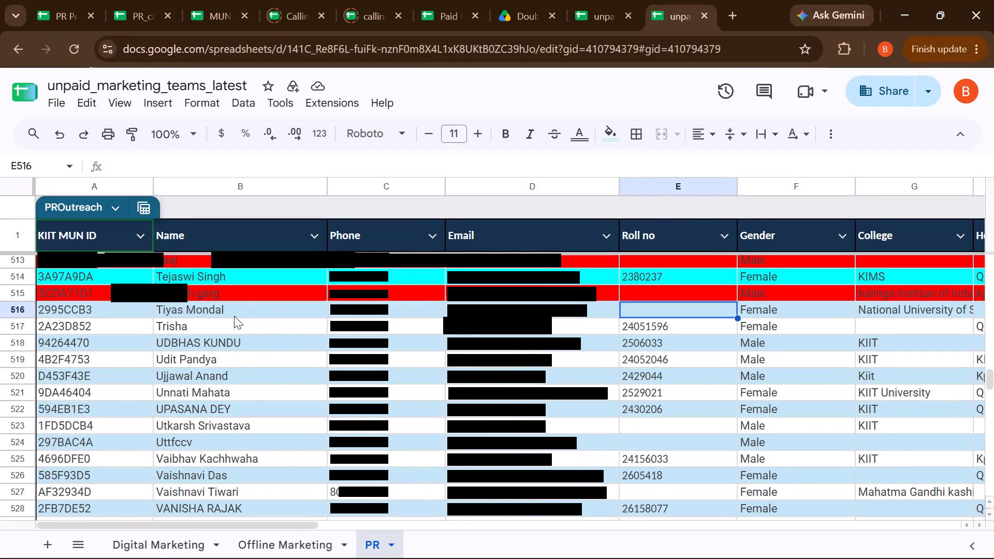
pyautogui.press('Right')
pyautogui.press('Right')
pyautogui.press('Right')
pyautogui.press('Right')
pyautogui.press('Right')
pyautogui.press('Right')
pyautogui.press('Right')
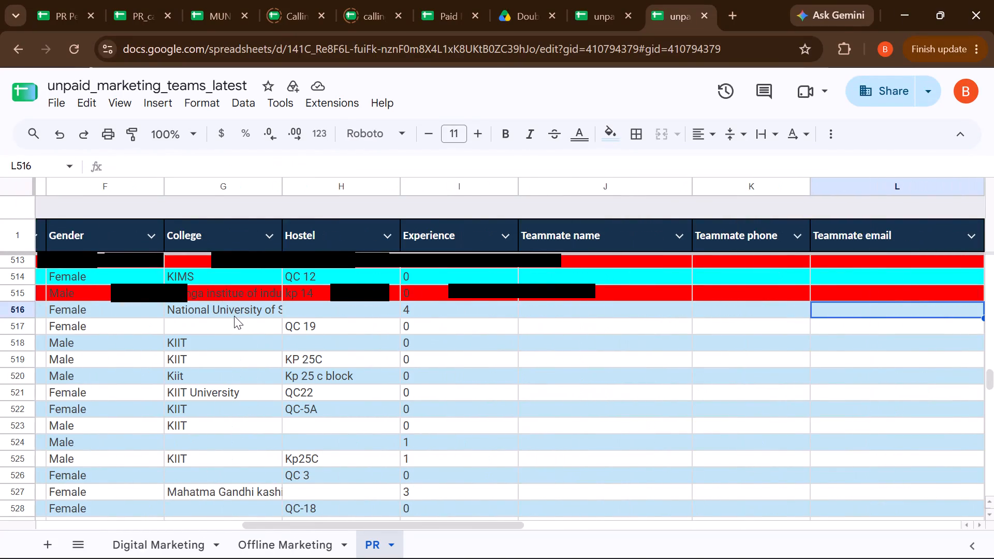
pyautogui.press('Right')
pyautogui.press('Right')
pyautogui.press('Right')
pyautogui.press('Right')
pyautogui.press('Right')
pyautogui.press('Right')
pyautogui.press('Right')
pyautogui.press('Right')
pyautogui.press('Right')
pyautogui.press('Right')
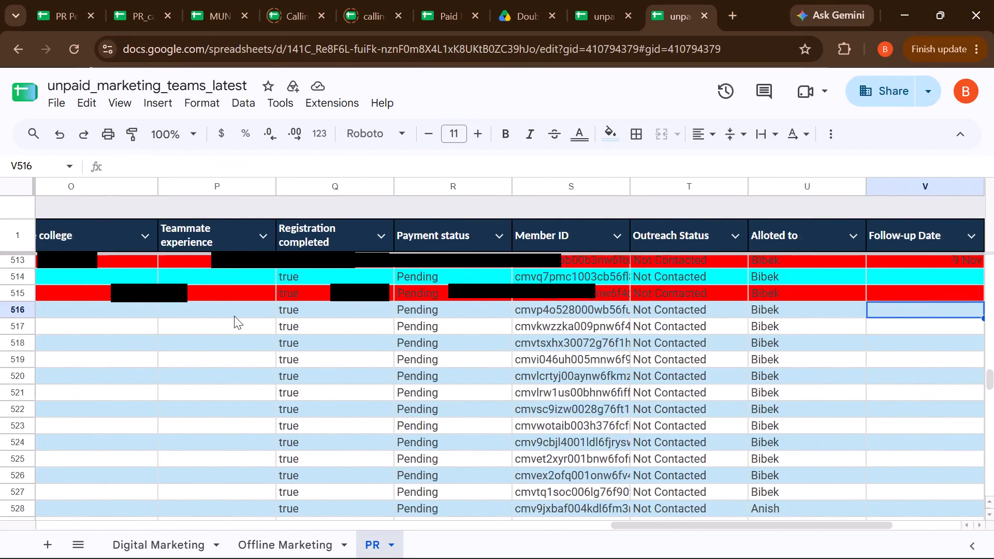
pyautogui.press('Right')
pyautogui.press('Right')
pyautogui.press('Right')
pyautogui.press('Left')
pyautogui.press('Left')
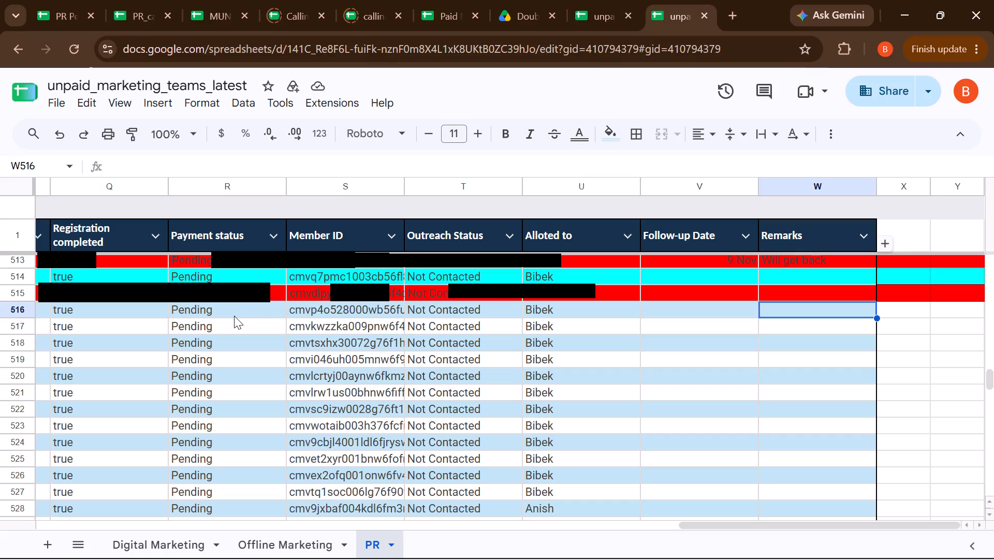
pyautogui.press('Left')
pyautogui.write('7 NN')
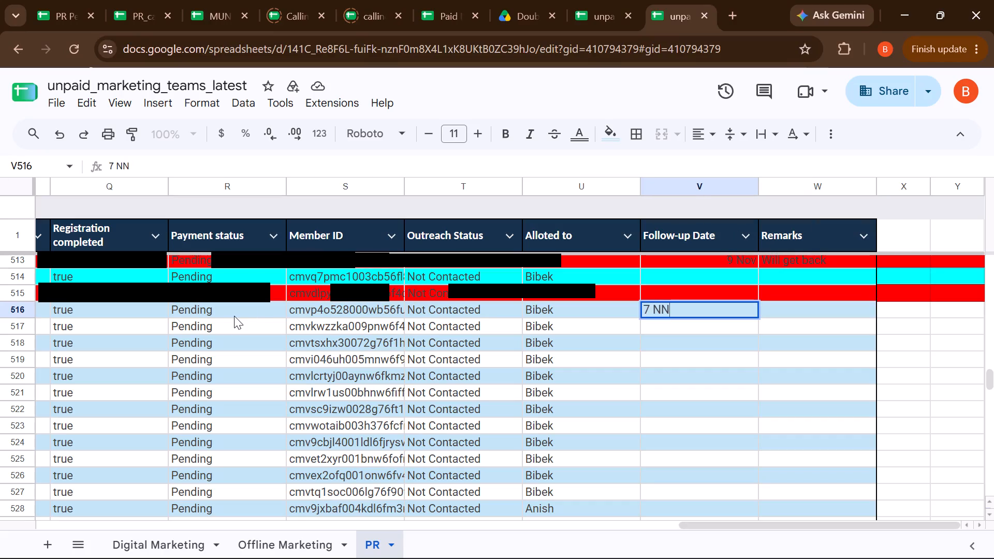
pyautogui.press('BackSpace')
pyautogui.write('ov')
pyautogui.press('Right')
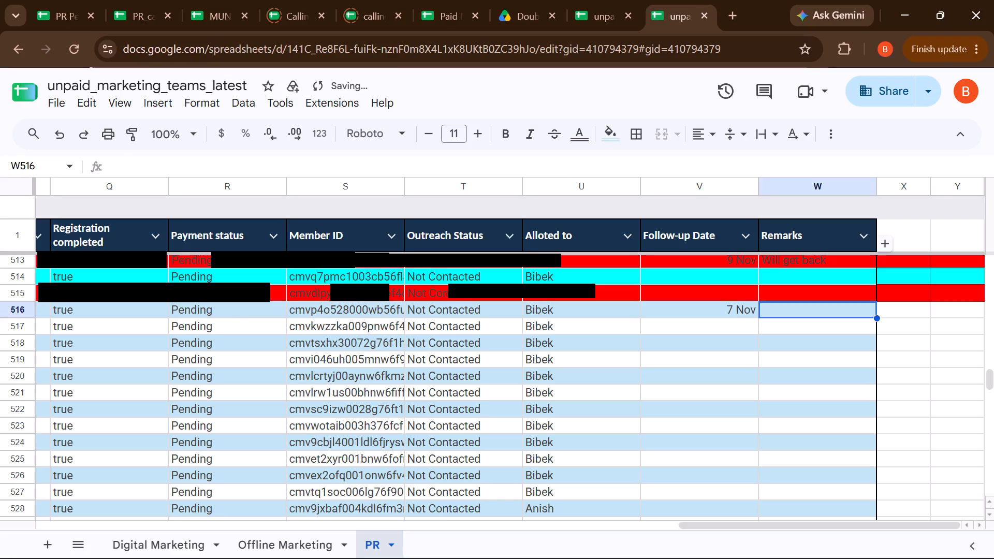
# Enter the remark "Will get back" for the row 516 record.
pyautogui.write('Will get baclk')
pyautogui.press('Delete')
pyautogui.press('Delete')
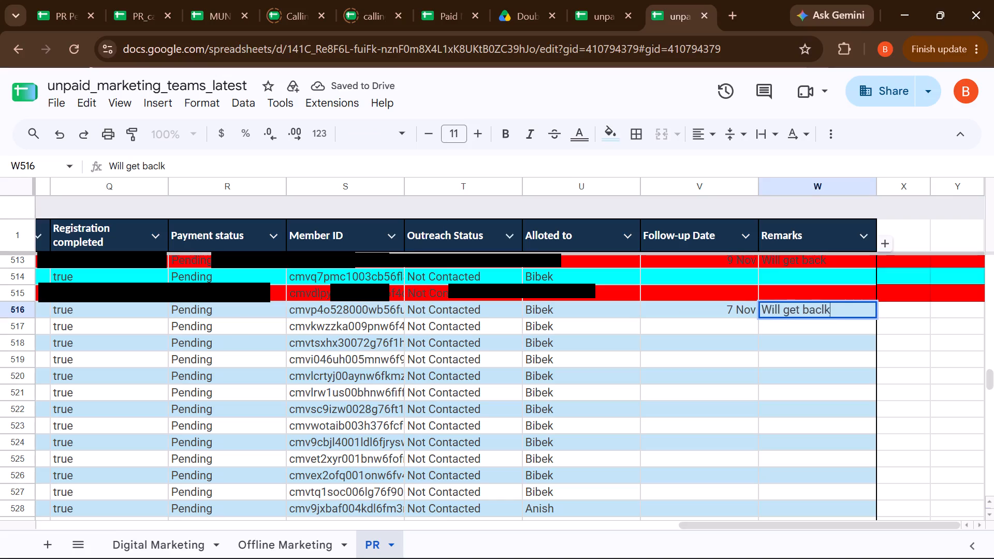
pyautogui.press('BackSpace')
pyautogui.press('BackSpace')
pyautogui.press('k')
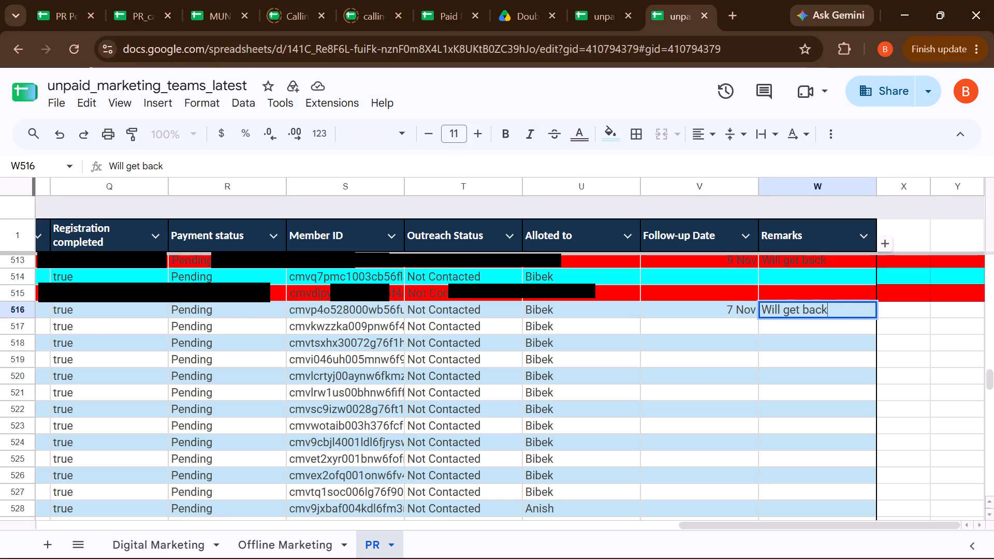
# Fill the whole of row 516 with yellow.
pyautogui.click(24, 312)
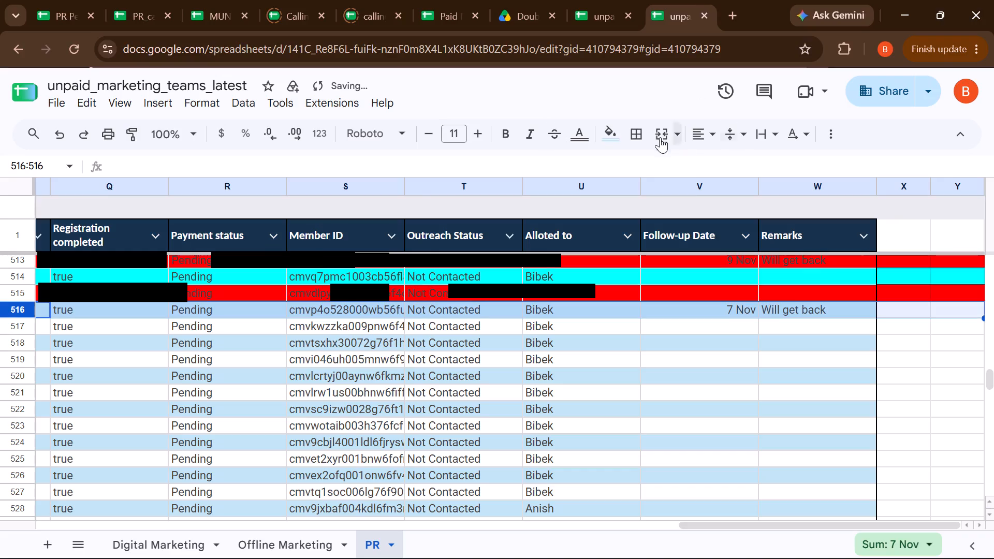
pyautogui.click(608, 133)
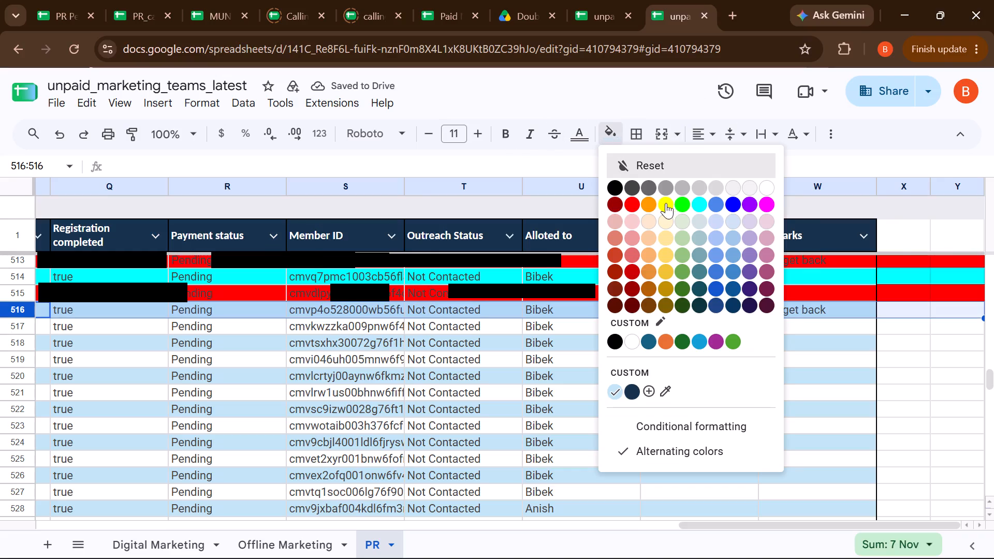
pyautogui.click(665, 203)
# Go back across the row 517 record from the Remarks column toward its first columns to examine its details.
pyautogui.click(798, 330)
pyautogui.press('Left')
pyautogui.press('Left')
pyautogui.press('Left')
pyautogui.press('Left')
pyautogui.press('Left')
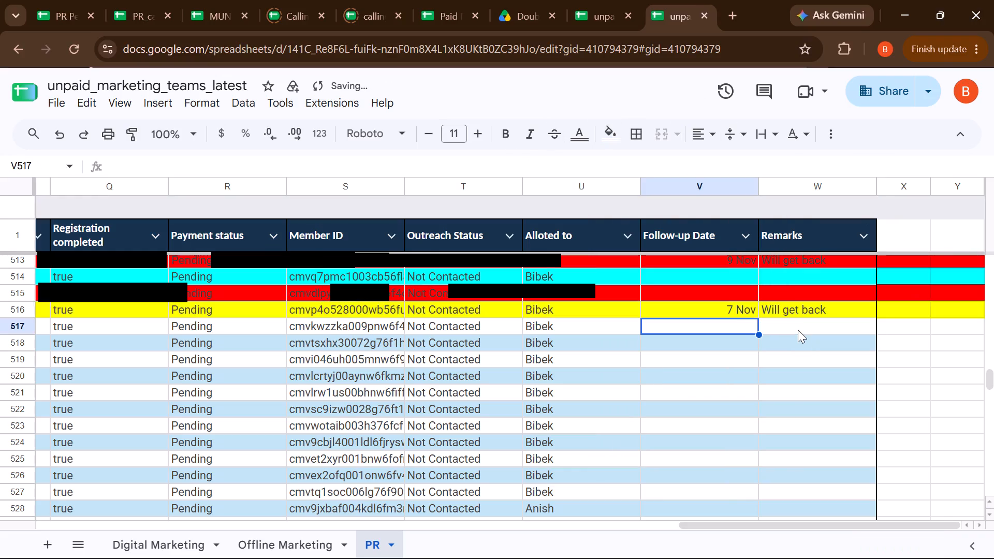
pyautogui.press('Left')
pyautogui.press('Left')
pyautogui.press('Left')
pyautogui.press('Left')
pyautogui.press('Left')
pyautogui.press('Left')
pyautogui.press('Left')
pyautogui.press('Left')
pyautogui.press('Left')
pyautogui.press('Left')
pyautogui.press('Left')
pyautogui.press('Left')
pyautogui.press('Left')
pyautogui.press('Left')
pyautogui.press('Left')
pyautogui.press('Left')
pyautogui.press('Left')
pyautogui.press('Left')
pyautogui.press('Left')
pyautogui.press('Left')
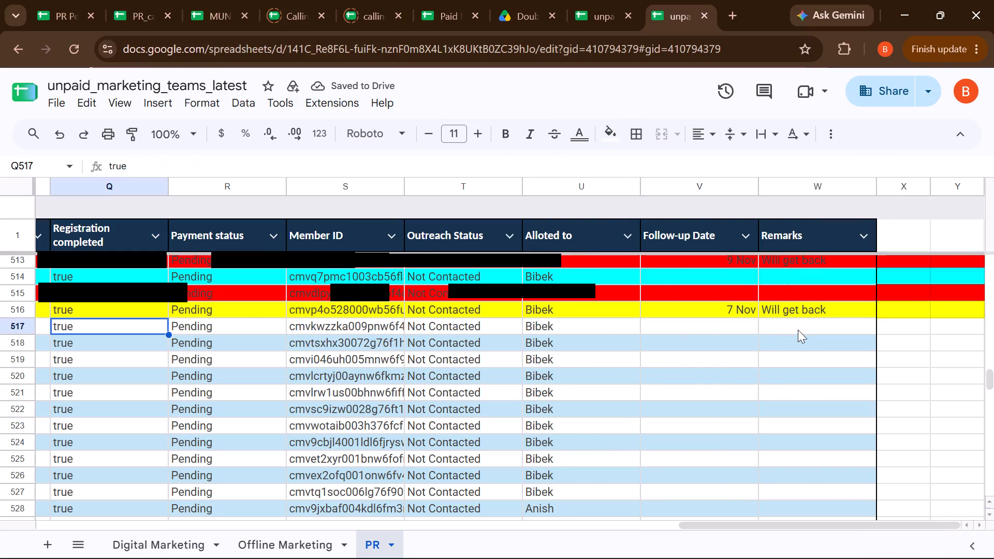
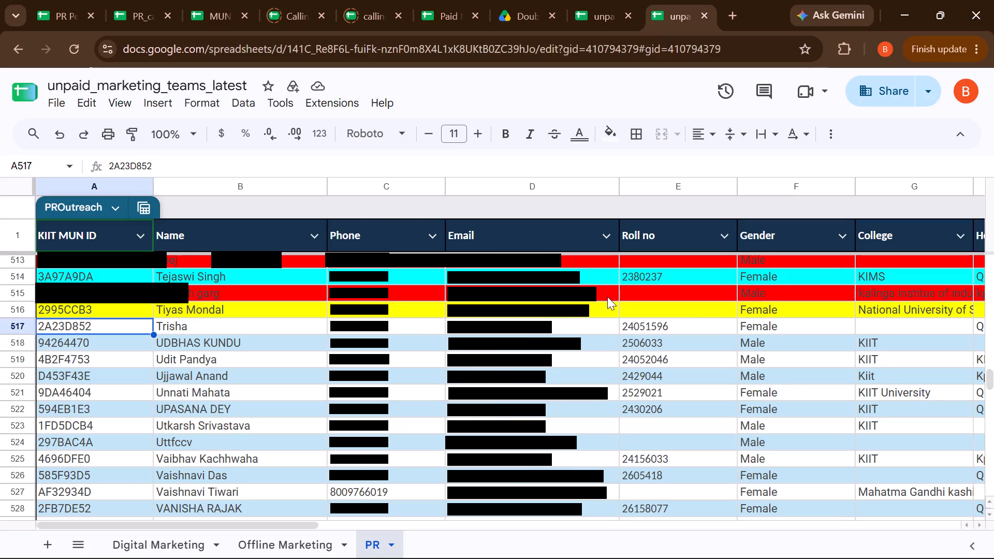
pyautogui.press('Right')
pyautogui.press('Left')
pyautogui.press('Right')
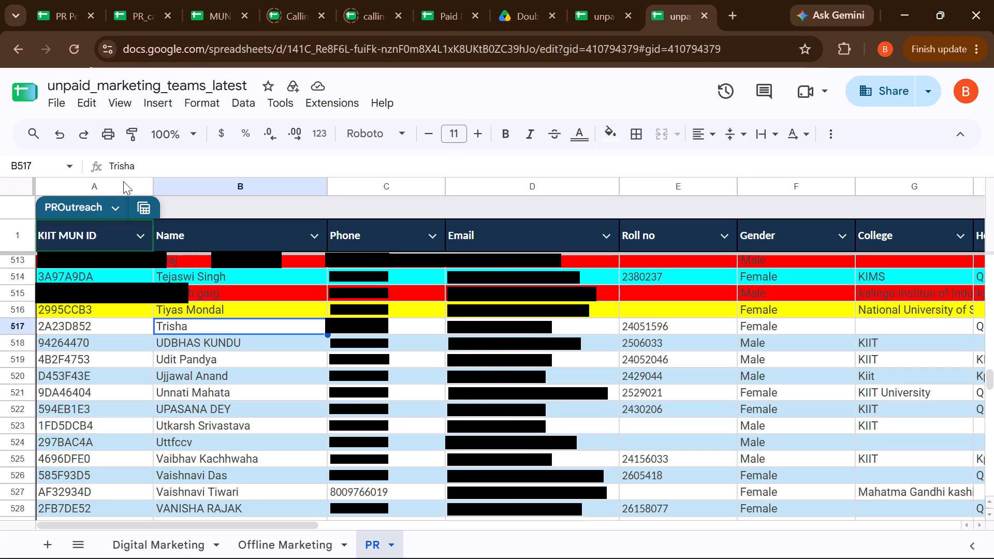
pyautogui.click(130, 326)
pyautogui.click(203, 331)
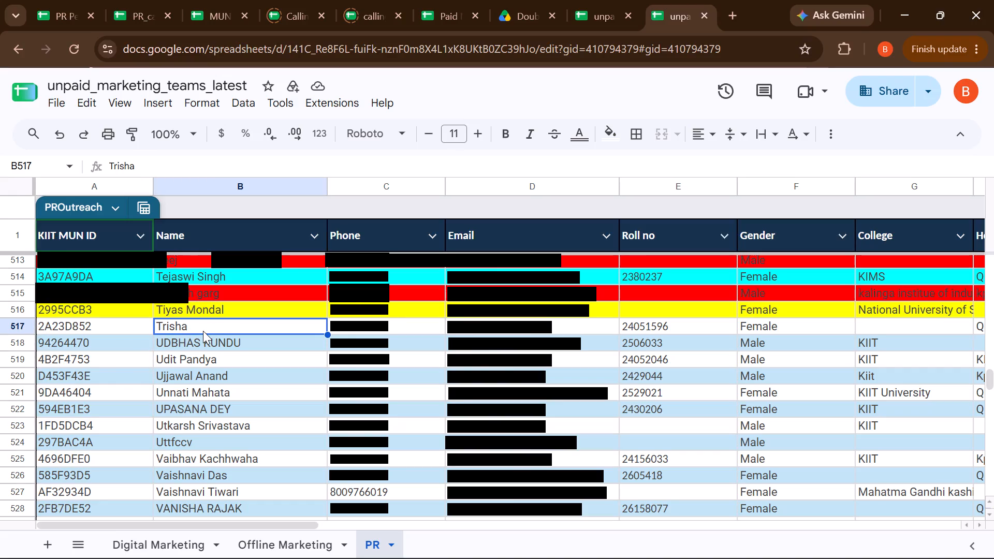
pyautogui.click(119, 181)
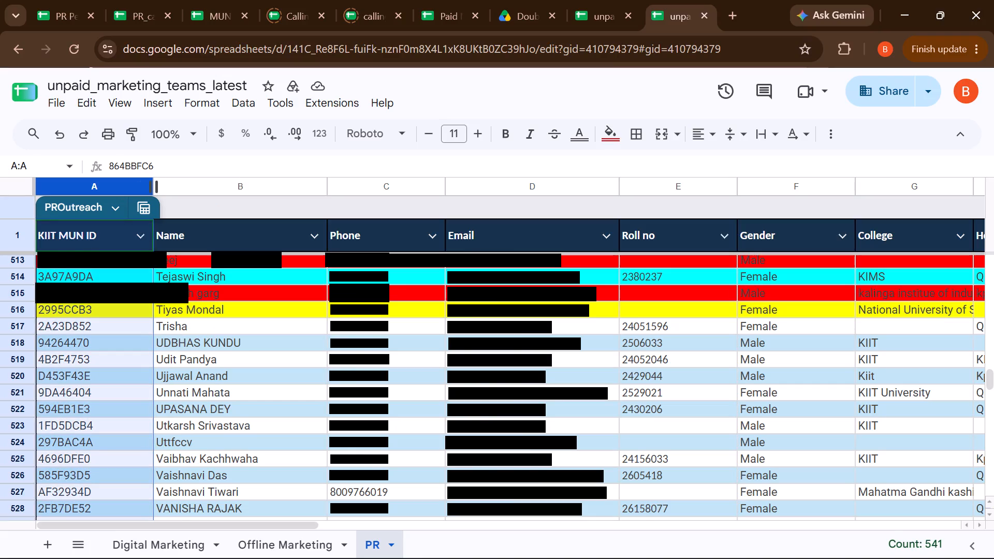
# Examine the row 517 record from its name across the hostel, experience and teammate columns and beyond, and return to its phone entry.
pyautogui.click(194, 326)
pyautogui.press('Right')
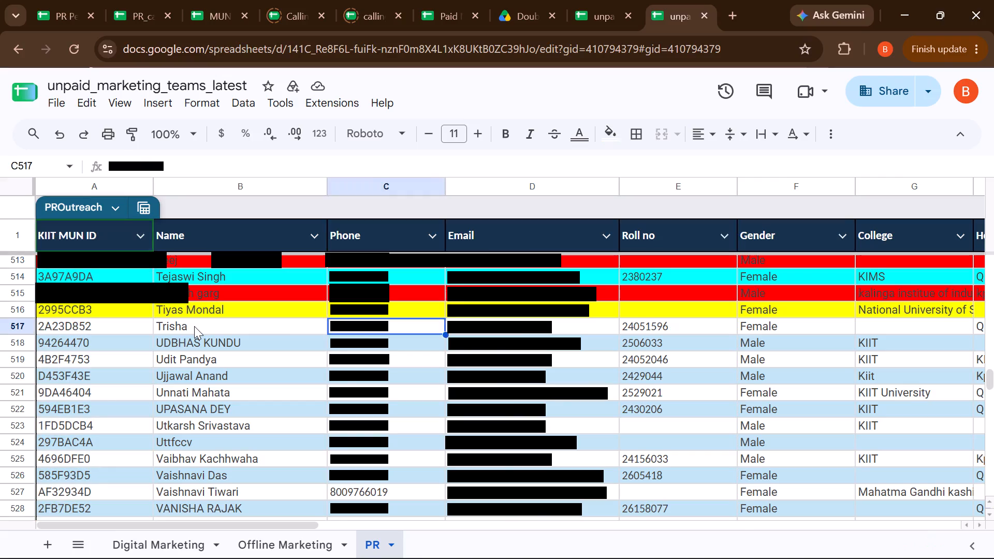
pyautogui.press('Right')
pyautogui.press('Right')
pyautogui.press('Right')
pyautogui.press('Right')
pyautogui.press('Right')
pyautogui.press('Right')
pyautogui.press('Right')
pyautogui.press('Right')
pyautogui.press('Right')
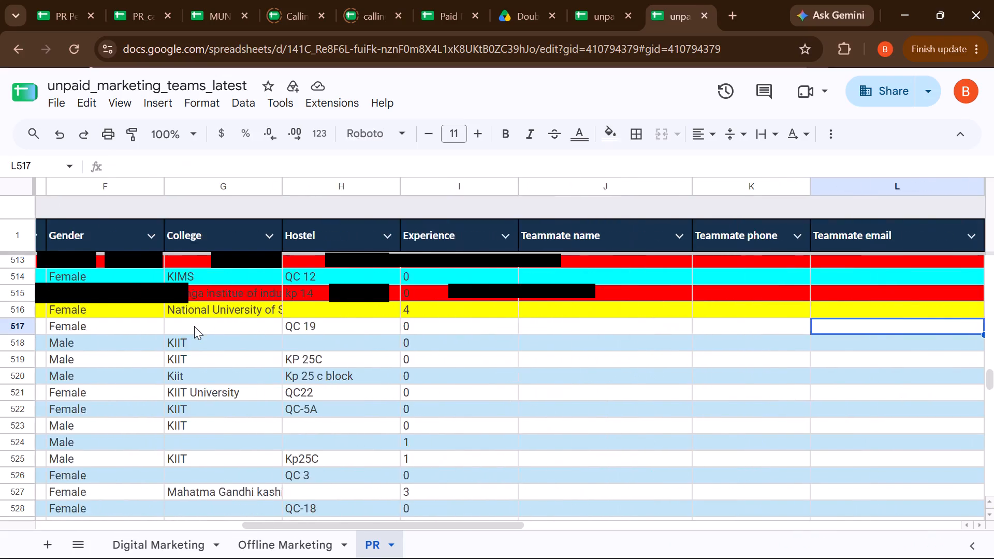
pyautogui.press('Right')
pyautogui.press('Right')
pyautogui.press('Right')
pyautogui.press('Left')
pyautogui.press('Left')
pyautogui.press('Left')
pyautogui.press('Left')
pyautogui.press('Left')
pyautogui.press('Left')
pyautogui.press('Left')
pyautogui.press('Left')
pyautogui.press('Left')
pyautogui.press('Left')
pyautogui.press('Left')
pyautogui.press('Left')
pyautogui.press('Left')
pyautogui.press('Left')
pyautogui.press('Left')
pyautogui.press('Left')
pyautogui.press('Left')
pyautogui.press('Left')
pyautogui.press('Left')
pyautogui.press('Left')
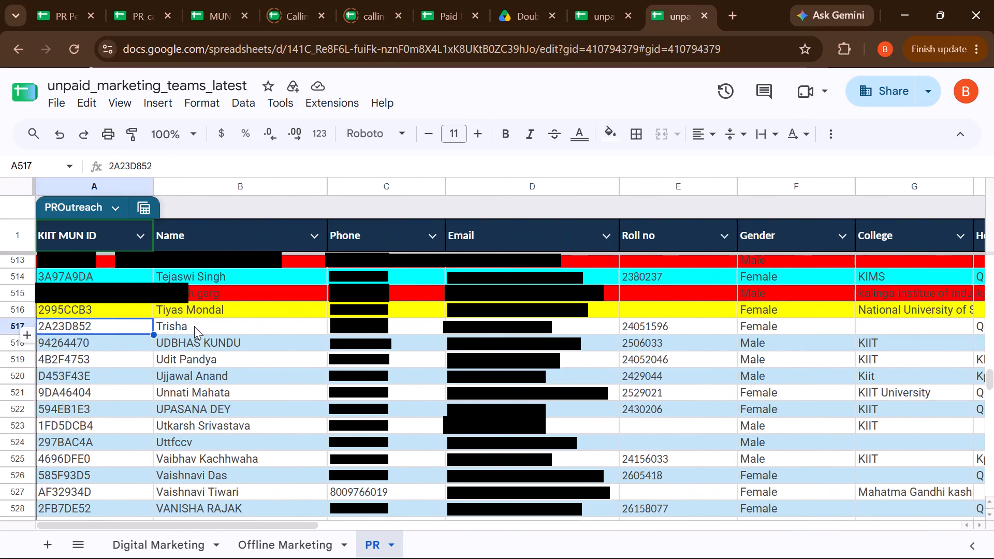
pyautogui.press('Right')
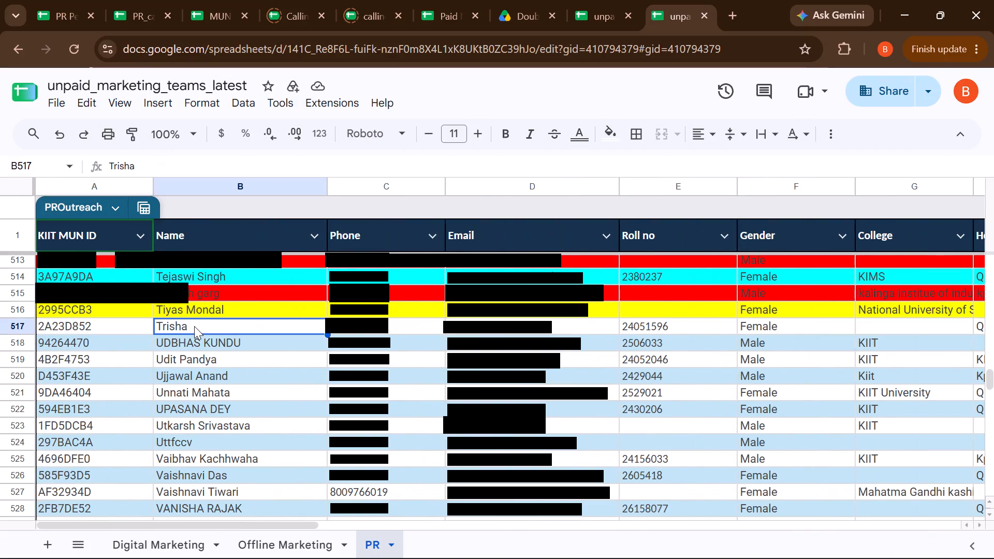
pyautogui.press('Right')
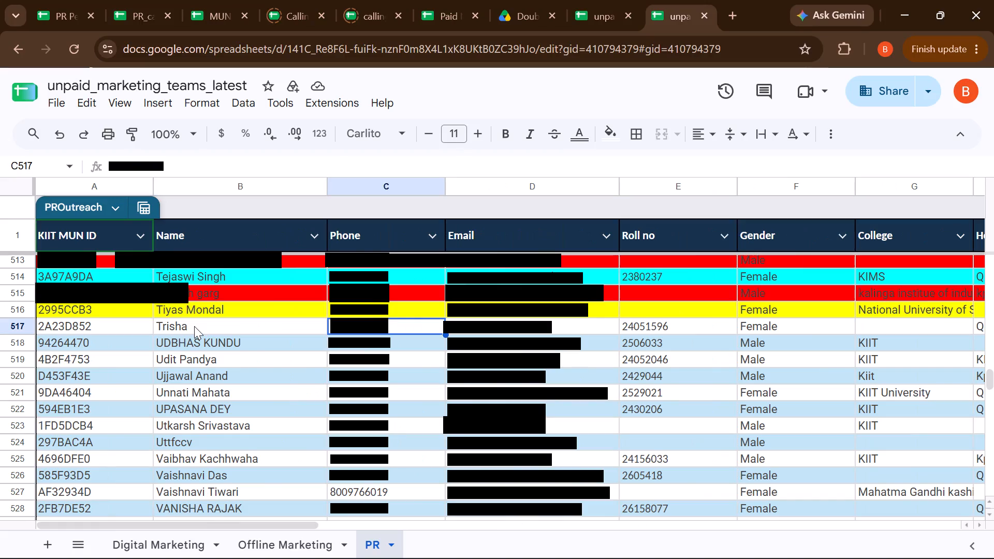
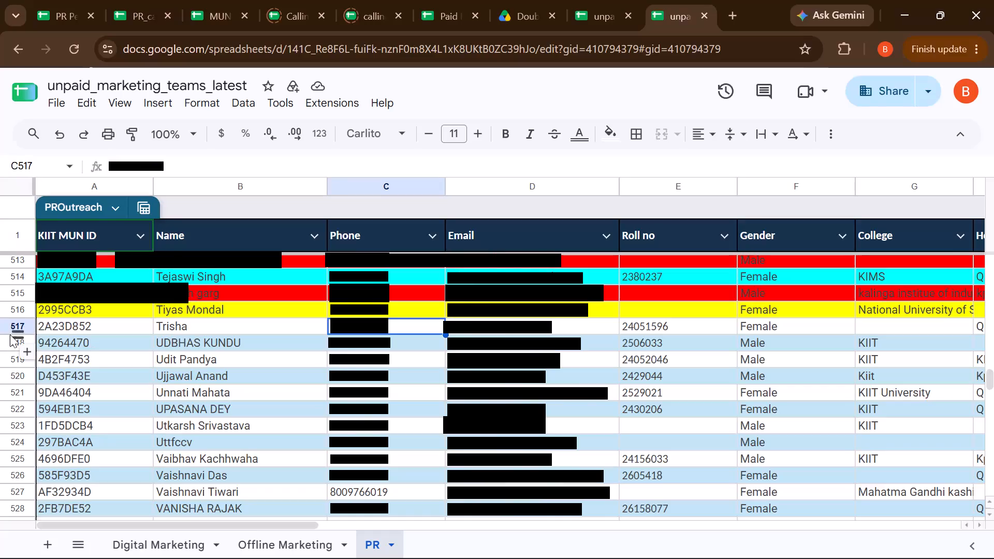
# Fill the entire row 517 record with yellow to match the row above it.
pyautogui.click(20, 321)
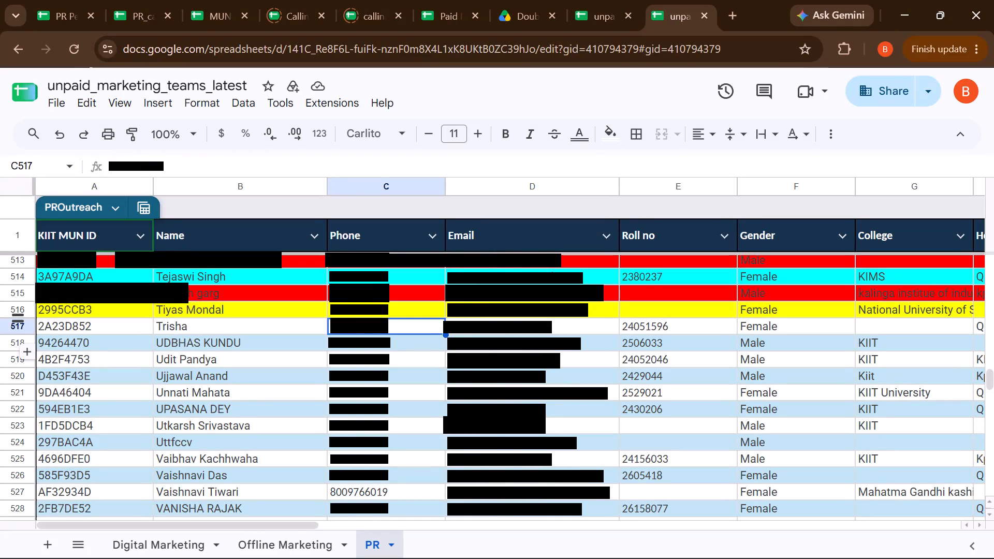
pyautogui.click(27, 329)
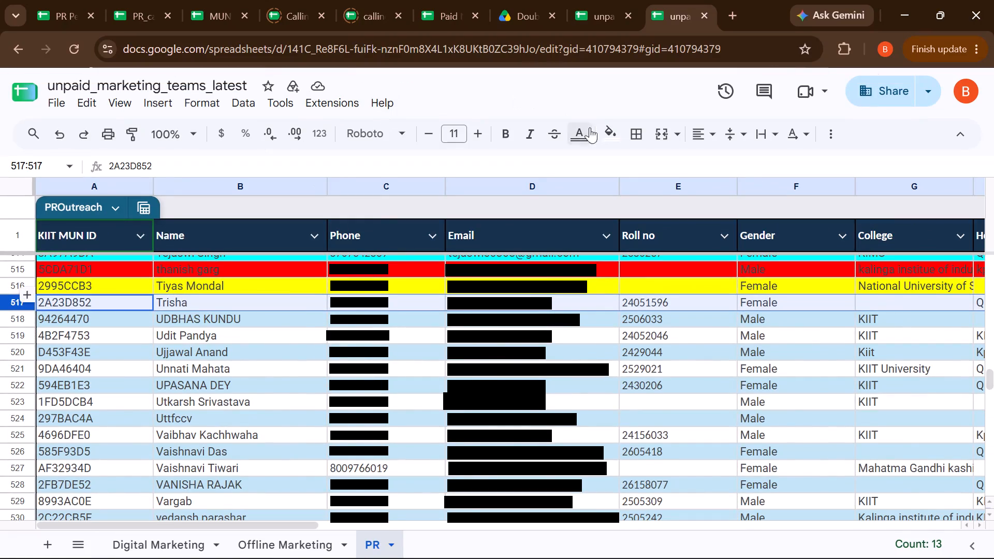
pyautogui.click(602, 130)
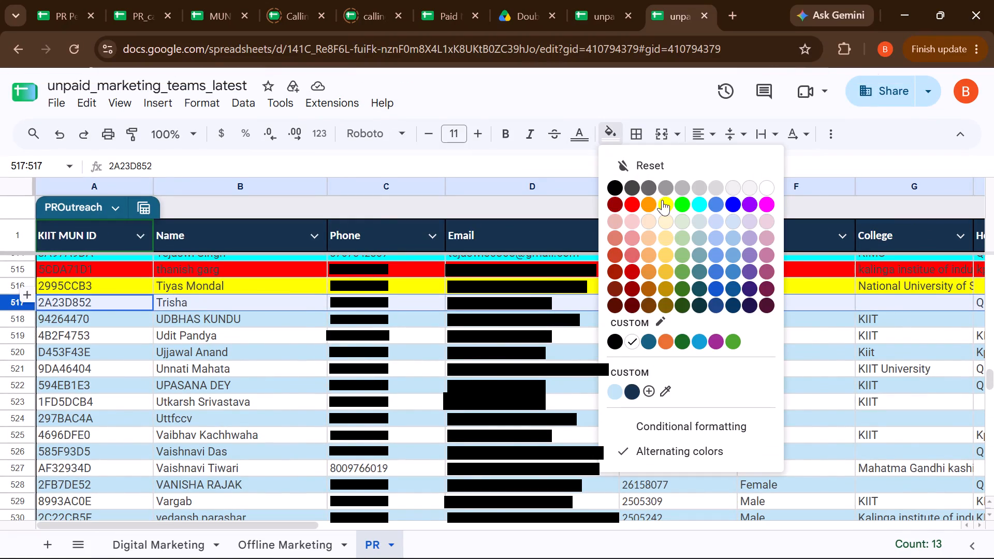
pyautogui.click(663, 200)
# Examine the row 518 record from its name across the teammate columns to the follow-up date and remarks, and return to its ID.
pyautogui.click(244, 326)
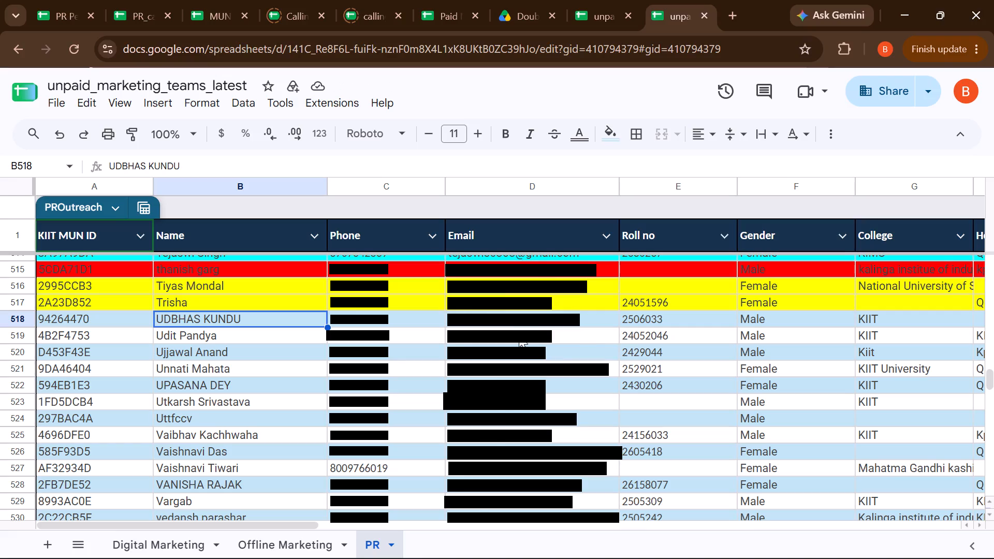
pyautogui.press('Right')
pyautogui.press('Right')
pyautogui.press('Right')
pyautogui.press('Right')
pyautogui.press('Right')
pyautogui.press('Right')
pyautogui.press('Right')
pyautogui.press('Right')
pyautogui.press('Right')
pyautogui.press('Right')
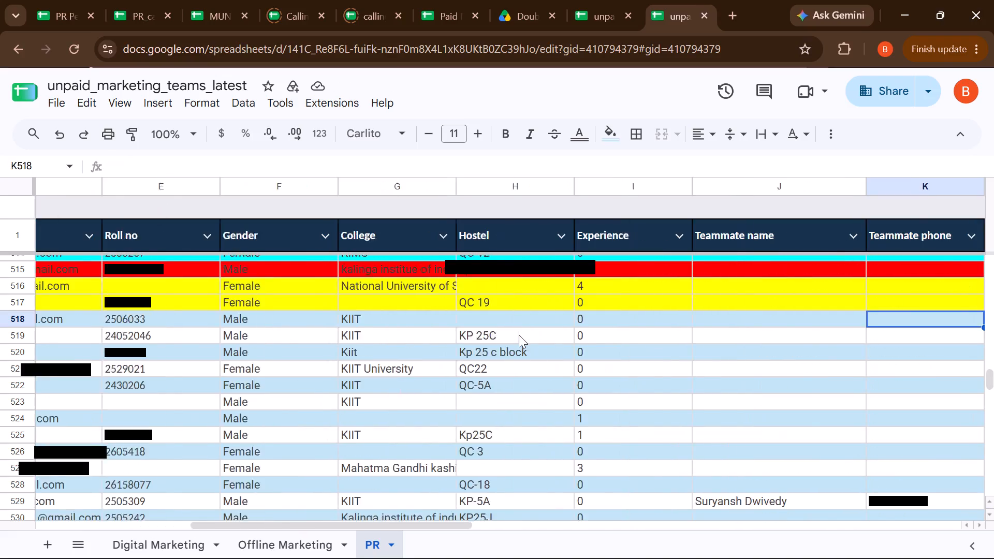
pyautogui.press('Right')
pyautogui.press('Right')
pyautogui.press('Right')
pyautogui.press('Right')
pyautogui.press('Right')
pyautogui.press('Left')
pyautogui.press('Left')
pyautogui.press('Left')
pyautogui.press('Left')
pyautogui.press('Left')
pyautogui.press('Left')
pyautogui.press('Left')
pyautogui.press('Left')
pyautogui.press('Left')
pyautogui.press('Left')
pyautogui.press('Left')
pyautogui.press('Left')
pyautogui.press('Left')
pyautogui.press('Left')
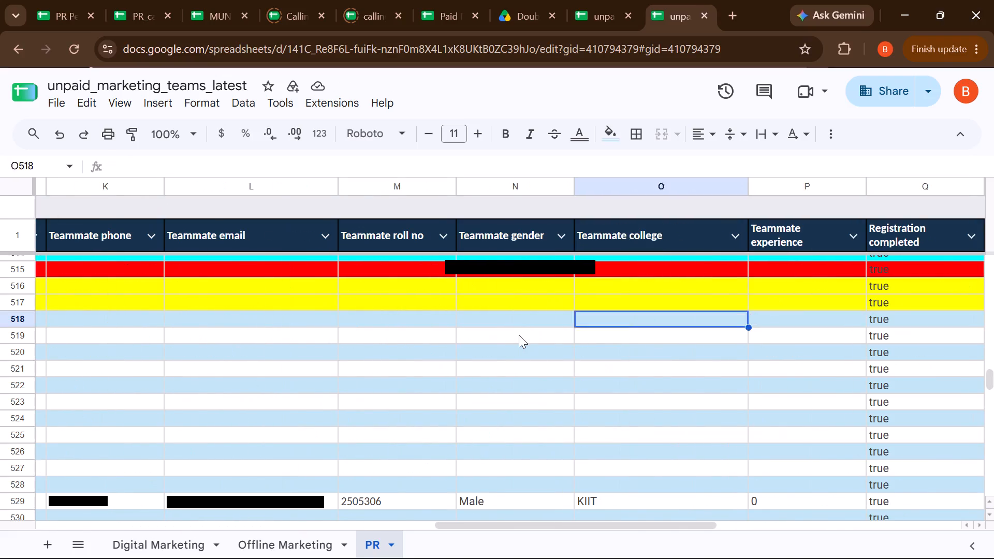
pyautogui.press('Right')
pyautogui.press('Right')
pyautogui.press('Right')
pyautogui.press('Right')
pyautogui.press('Right')
pyautogui.press('Right')
pyautogui.press('Right')
pyautogui.press('Right')
pyautogui.press('Right')
pyautogui.press('Right')
pyautogui.press('Right')
pyautogui.press('Right')
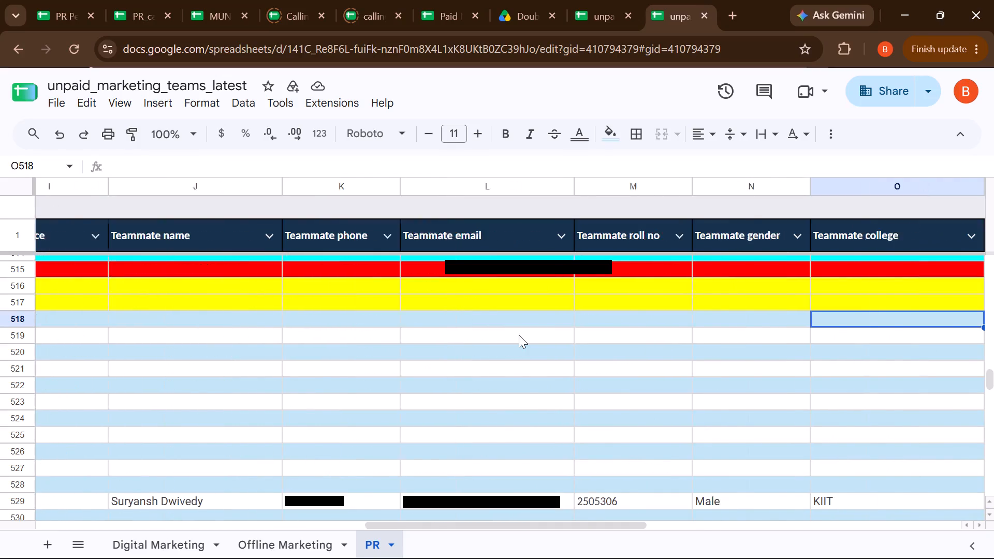
pyautogui.press('Right')
pyautogui.press('Right')
pyautogui.press('Right')
pyautogui.press('Right')
pyautogui.press('Right')
pyautogui.press('Right')
pyautogui.press('Right')
pyautogui.press('Right')
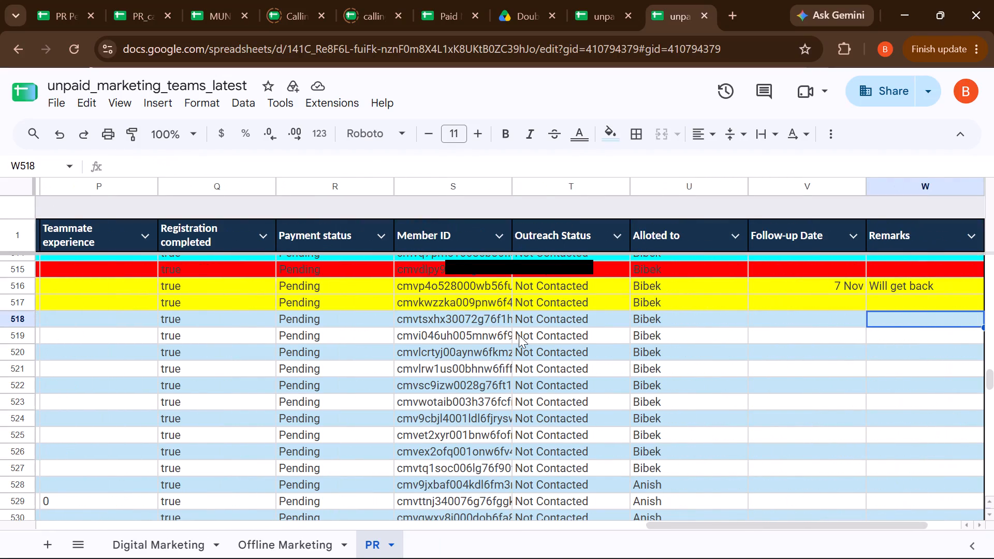
pyautogui.press('Left')
pyautogui.press('Right')
pyautogui.press('Left')
pyautogui.press('Left')
pyautogui.press('Left')
pyautogui.press('Left')
pyautogui.press('Left')
pyautogui.press('Left')
pyautogui.press('Left')
pyautogui.press('Left')
pyautogui.press('Left')
pyautogui.press('Left')
pyautogui.press('Left')
pyautogui.press('Left')
pyautogui.press('Left')
pyautogui.press('Left')
pyautogui.press('Left')
pyautogui.press('Left')
pyautogui.press('Left')
pyautogui.press('Left')
pyautogui.press('Left')
pyautogui.press('Left')
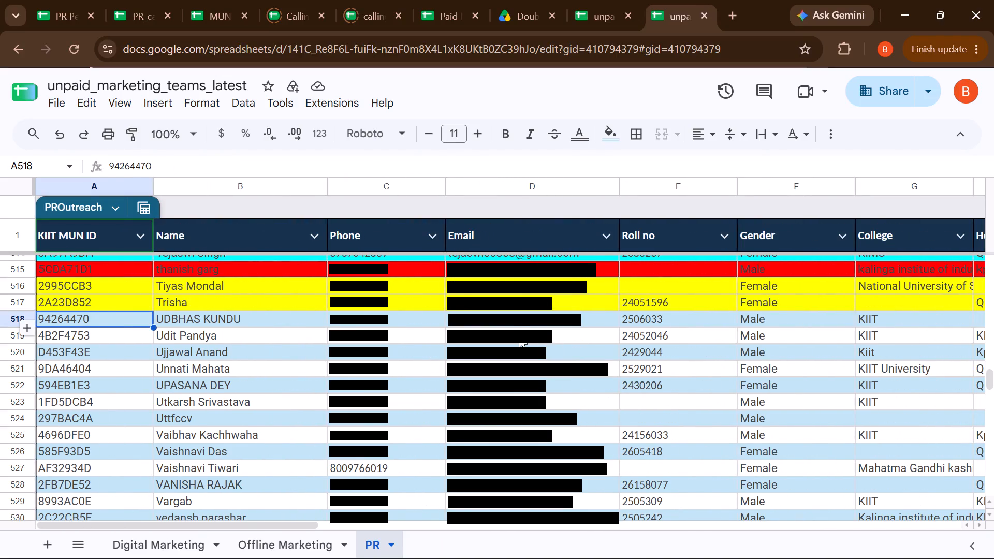
# Review row 518 again alongside the coloured records above it, comparing payment status, allotment, follow-up dates and remarks, and head back along the row.
pyautogui.scroll(2, 519, 335)
pyautogui.press('Right')
pyautogui.press('Right')
pyautogui.press('Right')
pyautogui.press('Right')
pyautogui.press('Right')
pyautogui.press('Right')
pyautogui.press('Right')
pyautogui.press('Right')
pyautogui.press('Right')
pyautogui.press('Right')
pyautogui.press('Right')
pyautogui.press('Right')
pyautogui.press('Right')
pyautogui.press('Right')
pyautogui.press('Right')
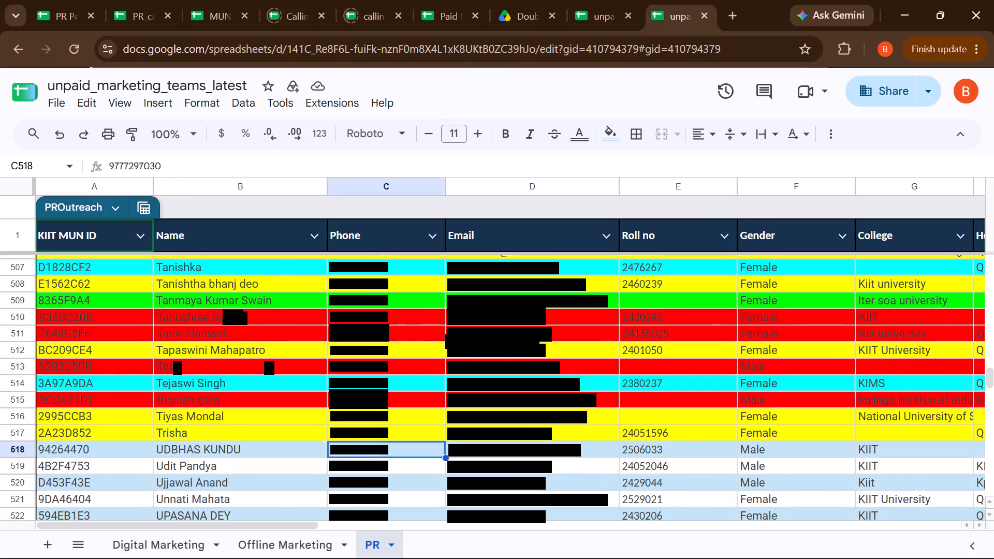
pyautogui.press('Right')
pyautogui.press('Right')
pyautogui.press('Right')
pyautogui.press('Right')
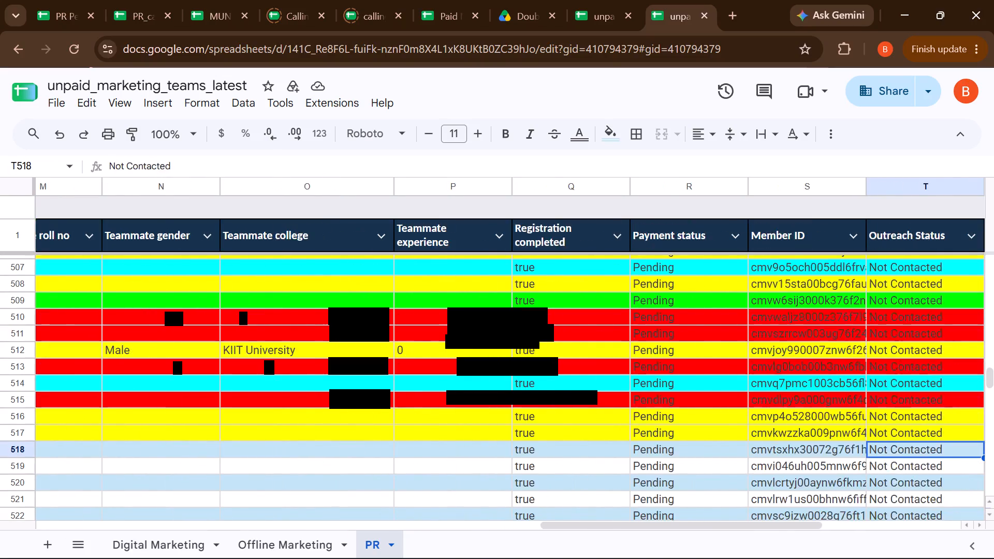
pyautogui.press('Right')
pyautogui.press('Right')
pyautogui.press('Right')
pyautogui.press('Right')
pyautogui.press('Left')
pyautogui.press('Right')
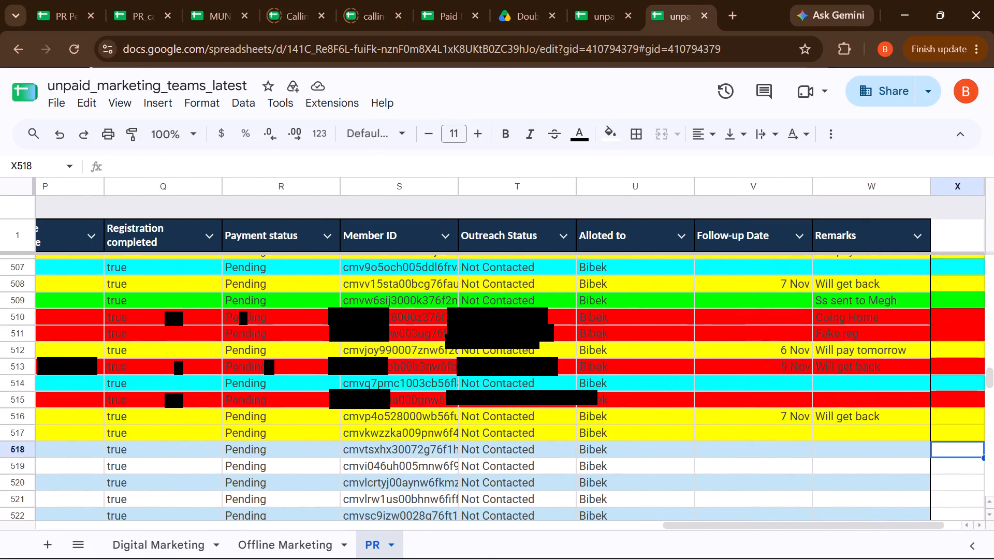
pyautogui.press('Right')
pyautogui.press('Right')
pyautogui.press('Left')
pyautogui.press('Right')
pyautogui.press('Right')
pyautogui.press('Left')
pyautogui.press('Left')
pyautogui.press('Left')
pyautogui.press('Left')
pyautogui.press('Left')
pyautogui.press('Left')
pyautogui.press('Left')
pyautogui.press('Left')
pyautogui.press('Left')
pyautogui.press('Left')
pyautogui.press('Left')
pyautogui.press('Left')
pyautogui.press('Left')
pyautogui.press('Left')
pyautogui.press('Left')
pyautogui.press('Left')
pyautogui.press('Left')
pyautogui.press('Left')
pyautogui.press('Left')
pyautogui.press('Left')
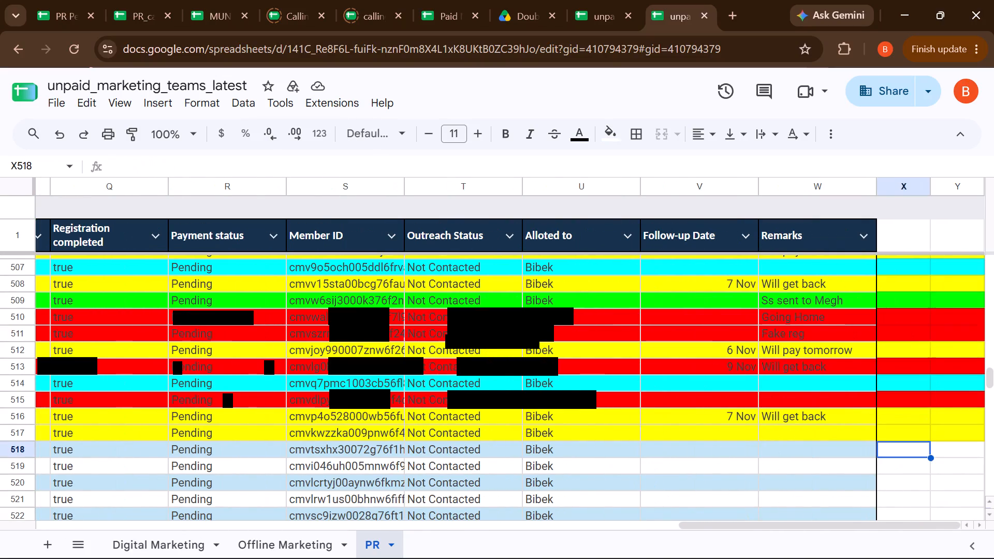
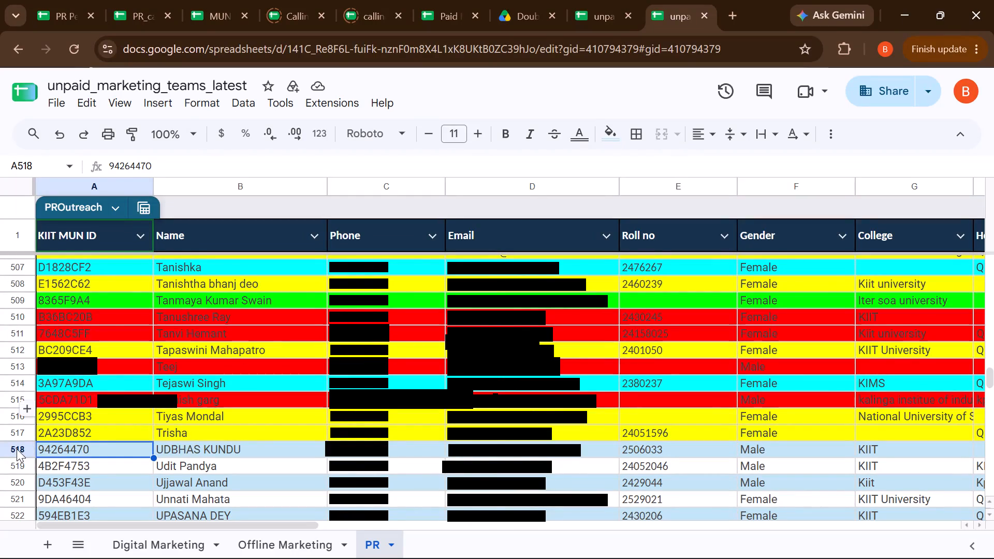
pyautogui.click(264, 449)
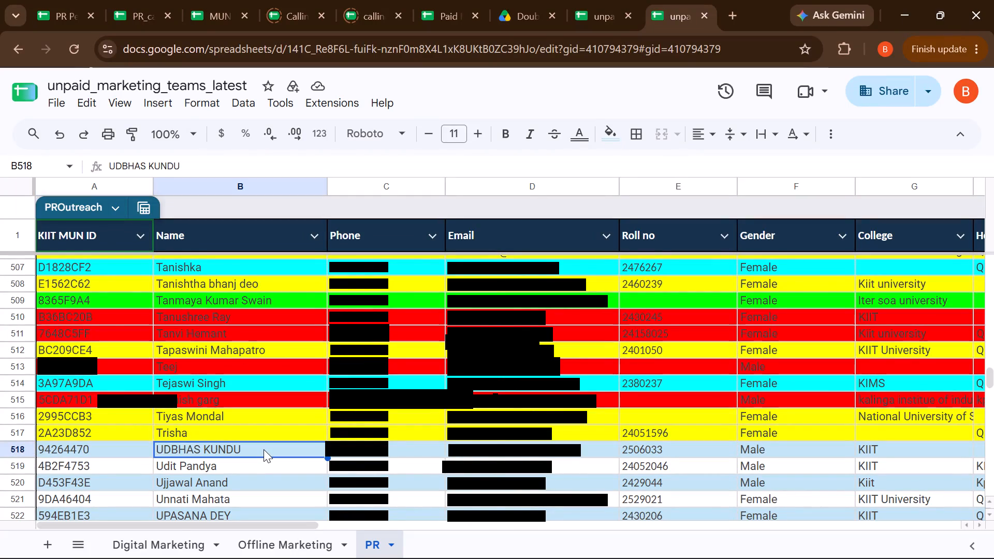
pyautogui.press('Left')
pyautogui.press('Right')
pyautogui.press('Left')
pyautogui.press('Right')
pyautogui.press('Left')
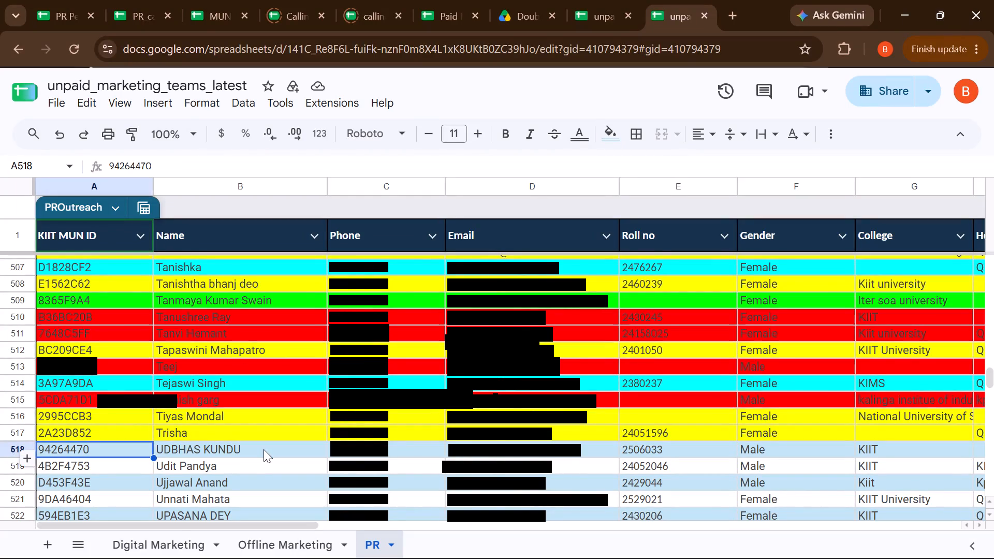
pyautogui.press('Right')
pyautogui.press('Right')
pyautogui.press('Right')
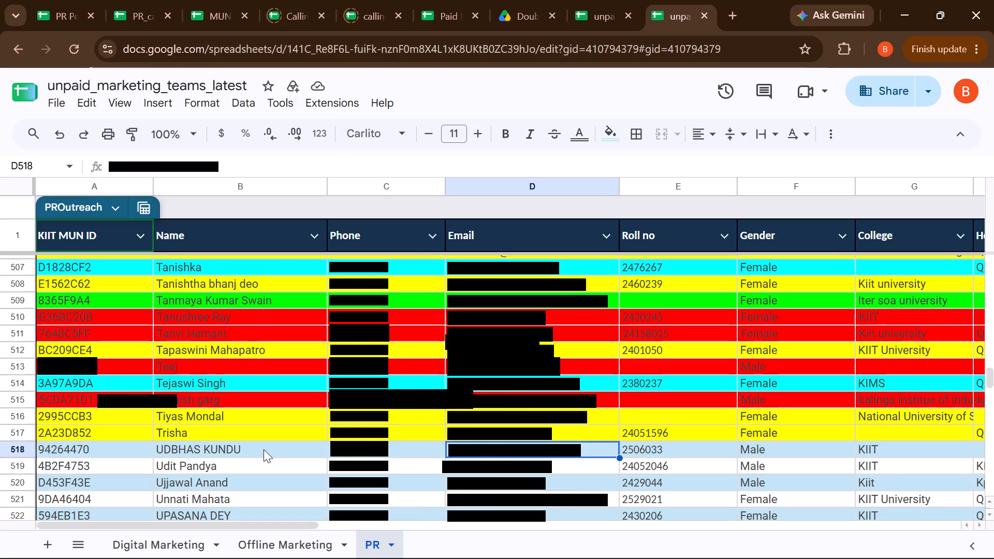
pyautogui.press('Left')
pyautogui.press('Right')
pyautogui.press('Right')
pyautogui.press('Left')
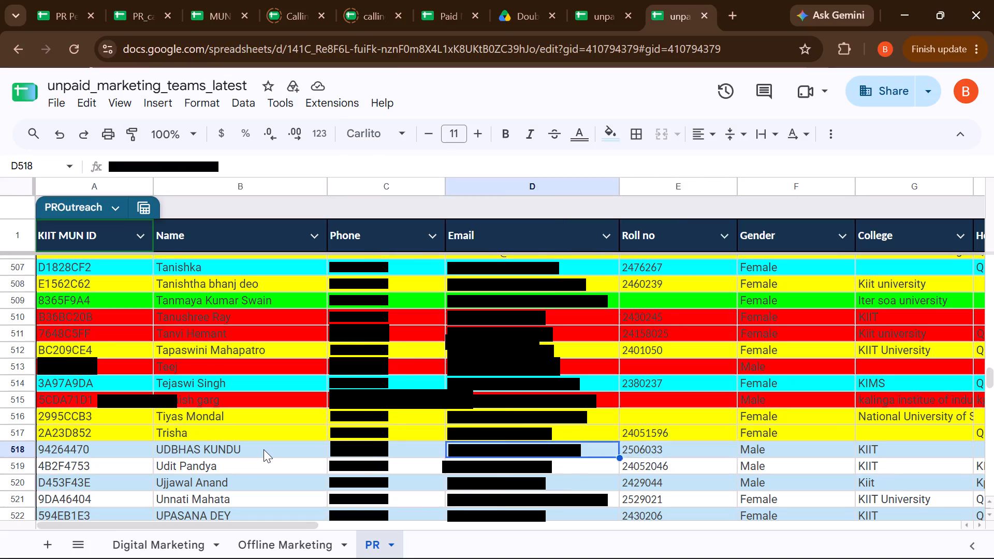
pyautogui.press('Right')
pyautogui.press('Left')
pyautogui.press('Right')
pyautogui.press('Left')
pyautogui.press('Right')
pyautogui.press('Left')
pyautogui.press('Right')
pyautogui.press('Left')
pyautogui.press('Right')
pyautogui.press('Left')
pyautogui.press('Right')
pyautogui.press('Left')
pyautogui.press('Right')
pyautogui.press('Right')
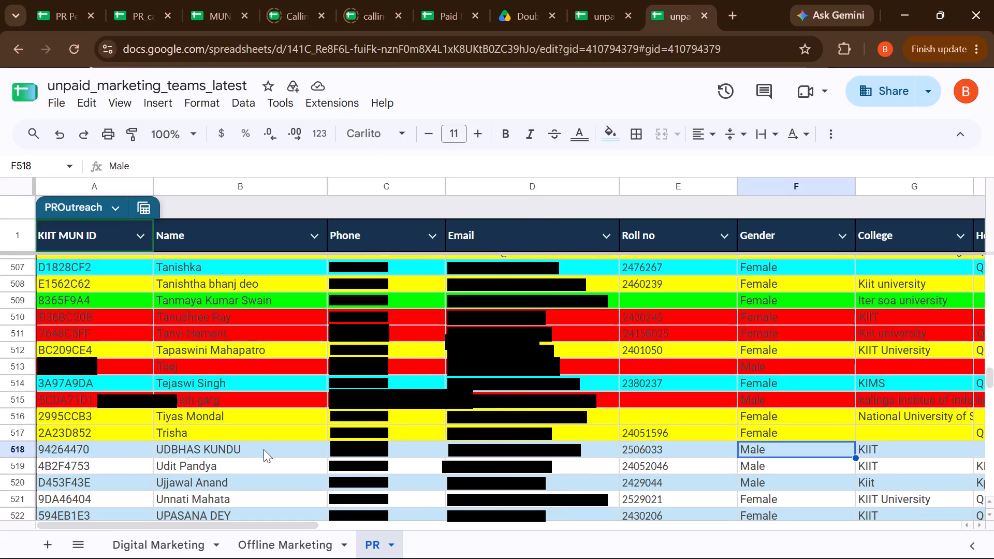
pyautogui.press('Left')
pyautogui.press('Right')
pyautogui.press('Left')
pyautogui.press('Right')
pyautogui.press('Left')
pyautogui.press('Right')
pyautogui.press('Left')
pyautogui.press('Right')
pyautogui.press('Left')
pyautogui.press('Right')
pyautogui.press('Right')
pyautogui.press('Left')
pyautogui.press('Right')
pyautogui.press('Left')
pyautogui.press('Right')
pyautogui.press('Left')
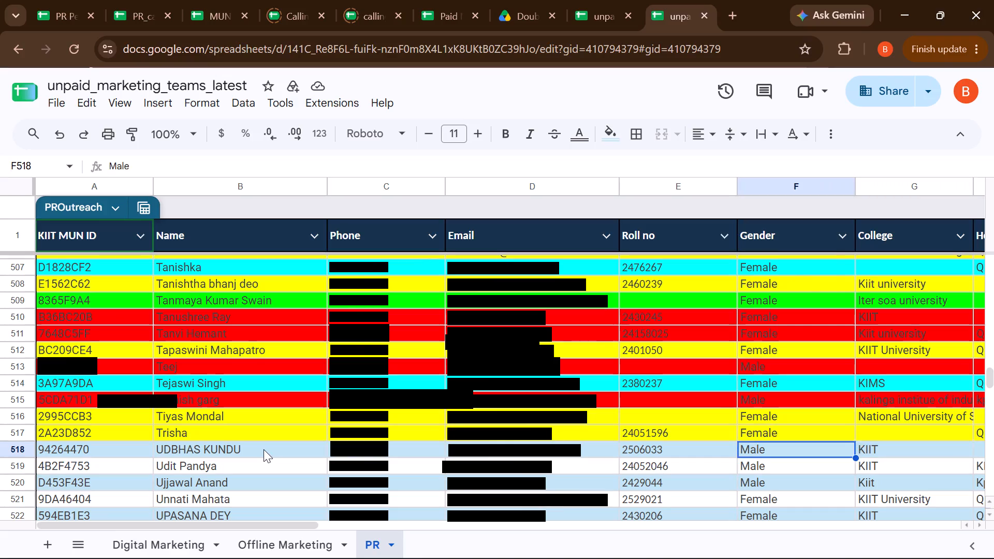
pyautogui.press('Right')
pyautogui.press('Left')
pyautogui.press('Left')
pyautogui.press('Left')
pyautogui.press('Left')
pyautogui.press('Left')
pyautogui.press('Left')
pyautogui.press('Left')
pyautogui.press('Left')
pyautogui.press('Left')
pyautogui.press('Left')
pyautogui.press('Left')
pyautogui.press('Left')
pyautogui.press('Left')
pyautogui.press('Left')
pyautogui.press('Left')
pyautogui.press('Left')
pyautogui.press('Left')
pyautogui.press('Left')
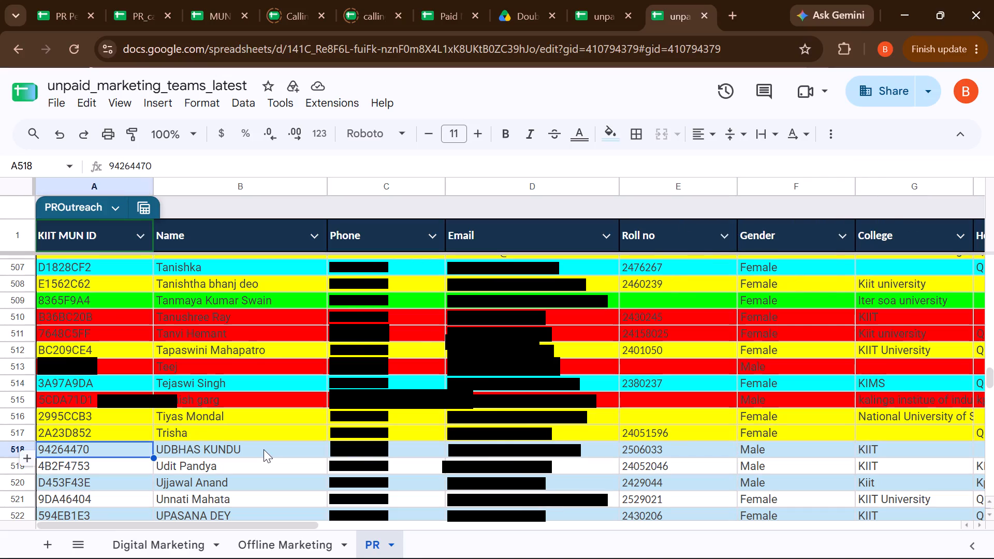
# Fill the entire row 518 record with yellow.
pyautogui.click(23, 447)
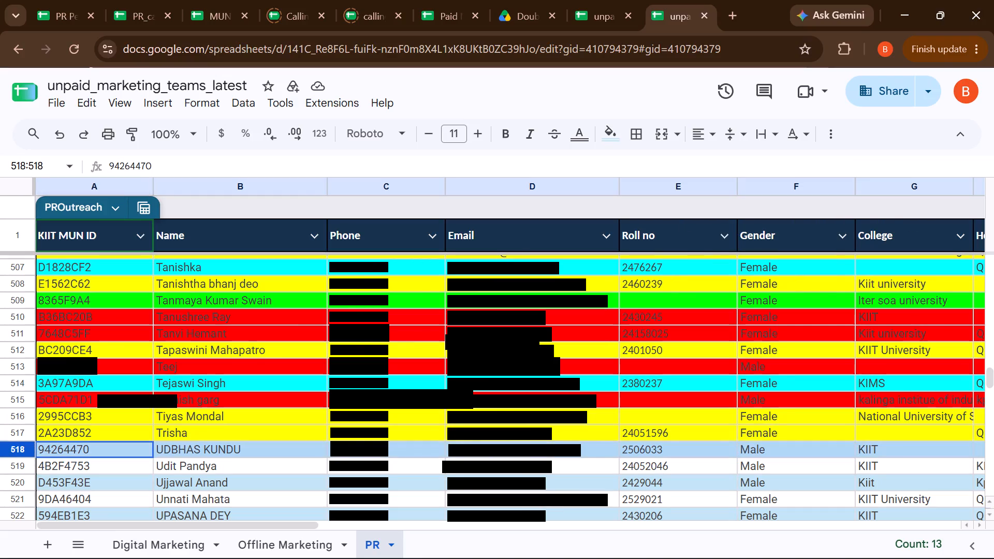
pyautogui.click(617, 135)
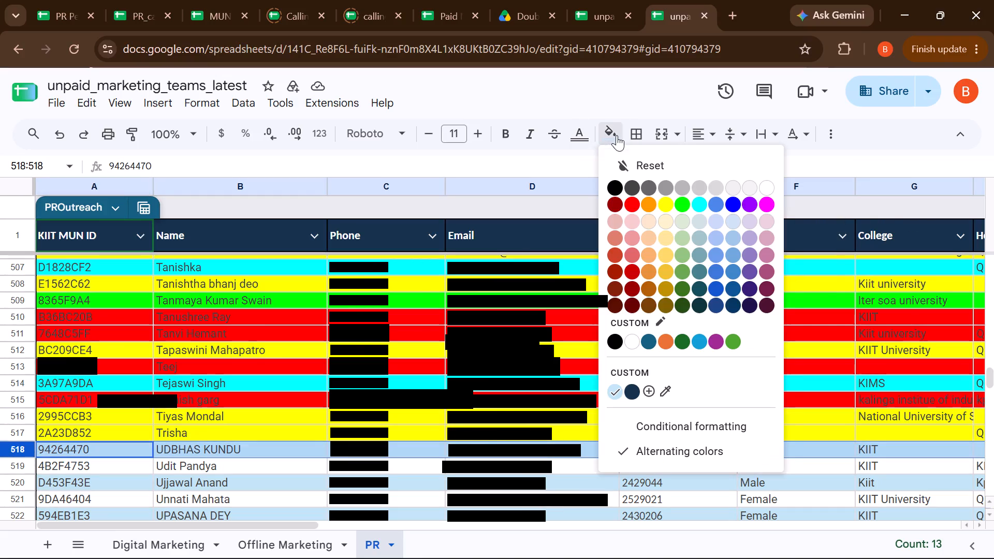
pyautogui.click(663, 205)
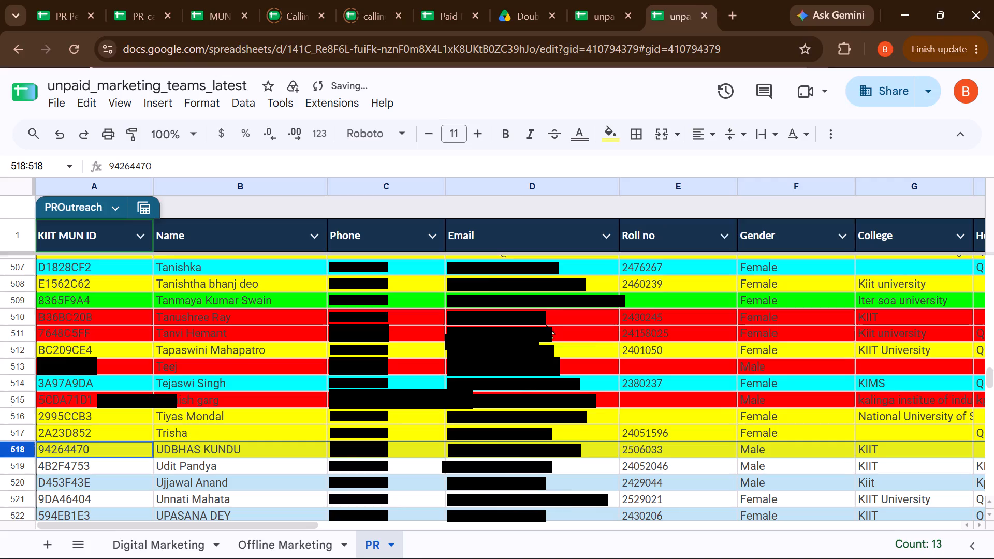
# Enter the remark "Will confirm by this weekend" for the row 518 record.
pyautogui.click(637, 455)
pyautogui.press('Right')
pyautogui.press('Right')
pyautogui.press('Right')
pyautogui.press('Right')
pyautogui.press('Right')
pyautogui.press('Right')
pyautogui.press('Right')
pyautogui.press('Right')
pyautogui.press('Right')
pyautogui.press('Right')
pyautogui.press('Right')
pyautogui.press('Right')
pyautogui.press('Right')
pyautogui.press('Right')
pyautogui.press('Right')
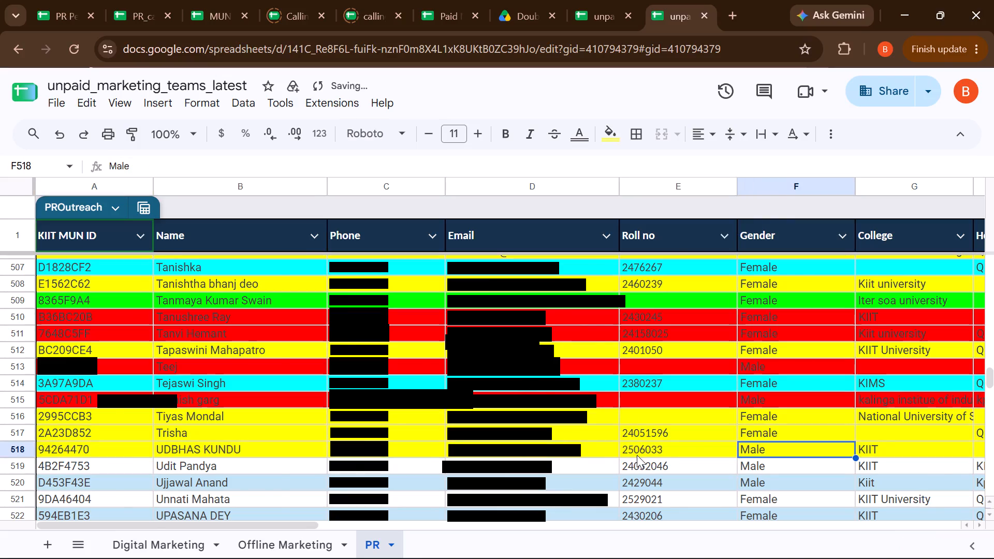
pyautogui.press('Right')
pyautogui.press('Right')
pyautogui.press('Right')
pyautogui.press('Right')
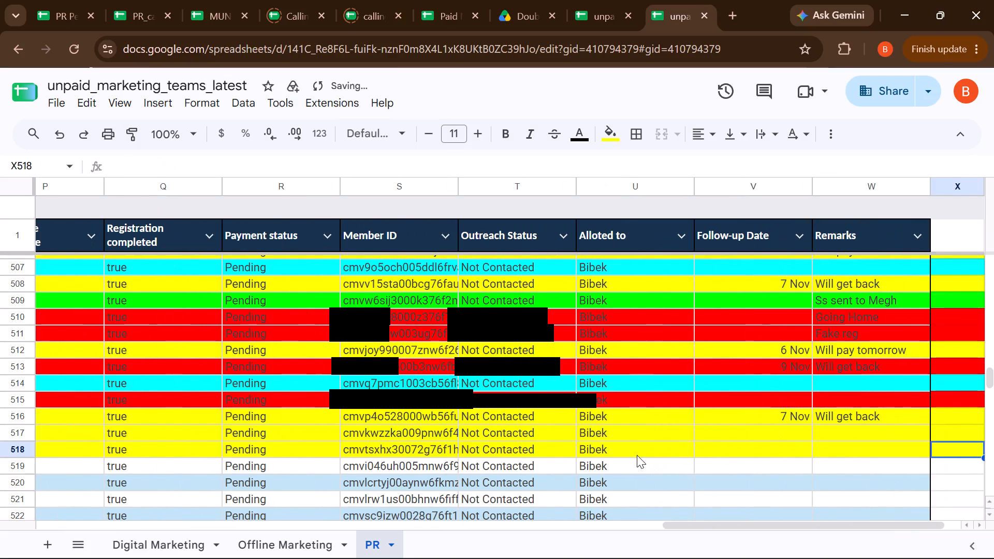
pyautogui.press('Left')
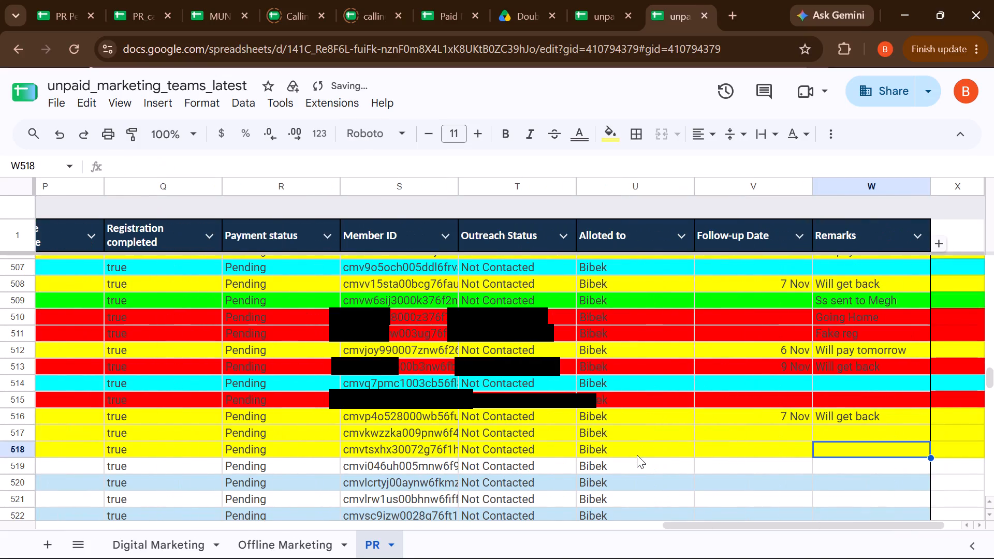
pyautogui.write('Will confirm by this weekend')
pyautogui.press('Left')
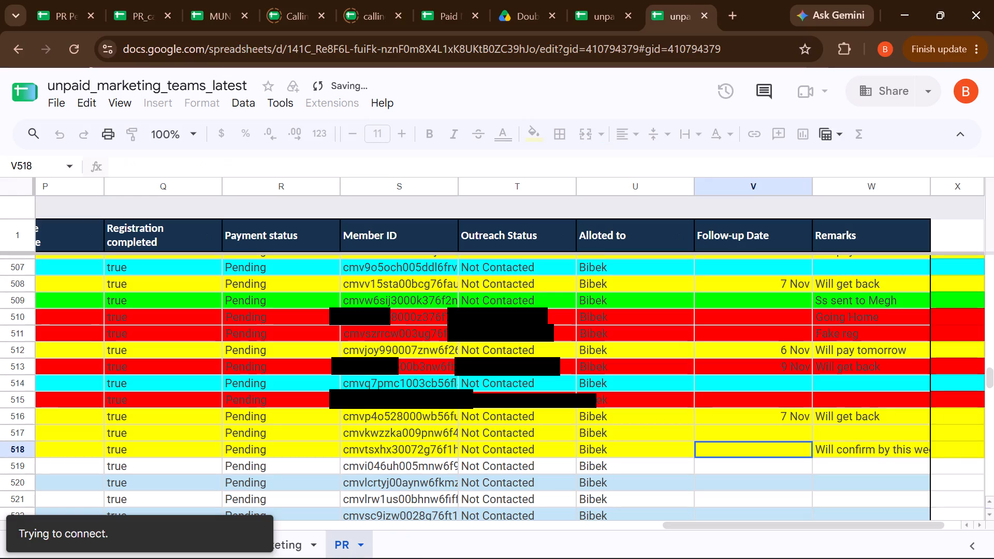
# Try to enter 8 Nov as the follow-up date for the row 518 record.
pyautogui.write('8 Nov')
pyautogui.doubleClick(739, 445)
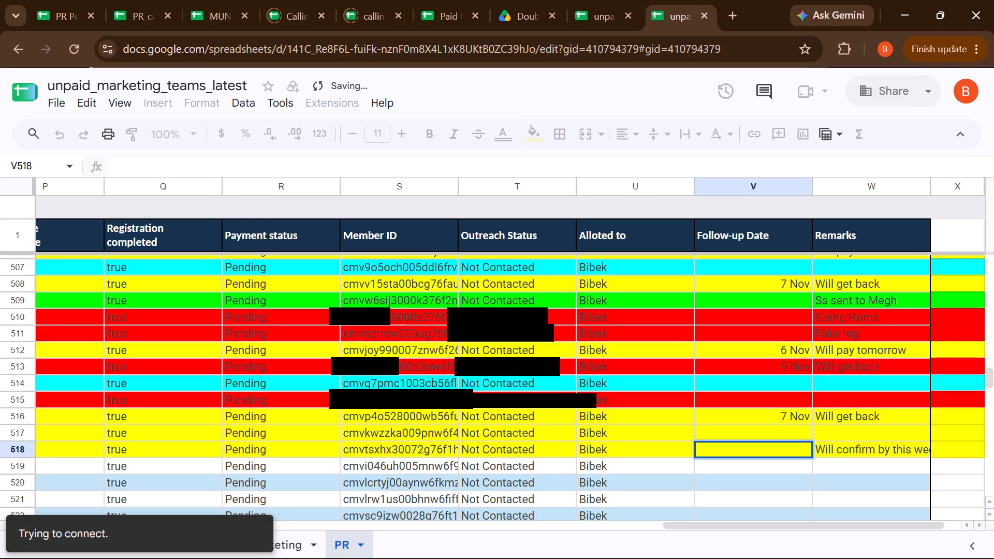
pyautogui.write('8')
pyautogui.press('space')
# Connect the computer to the Nokia 3310 Wi-Fi network and return to the row 518 record in the sheet.
pyautogui.click(873, 542)
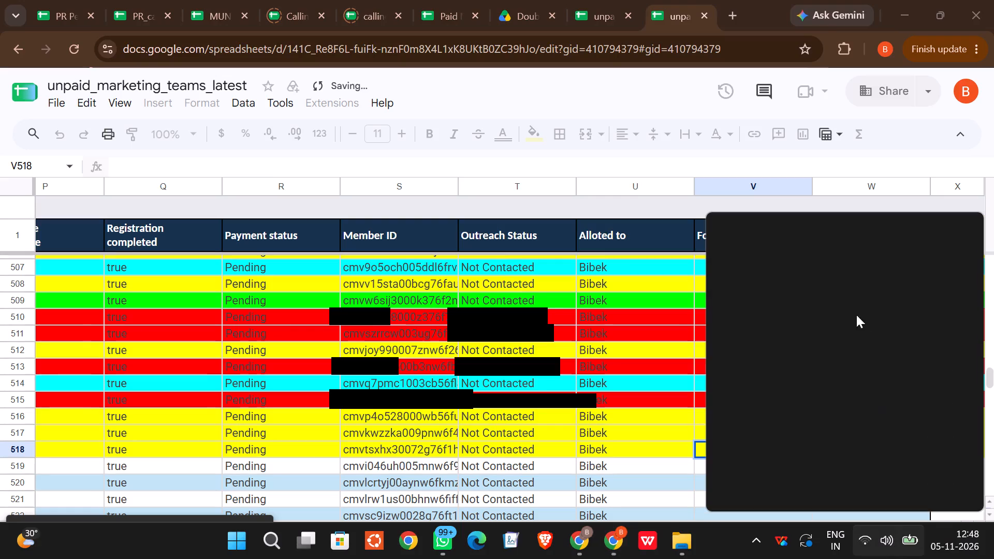
pyautogui.click(779, 237)
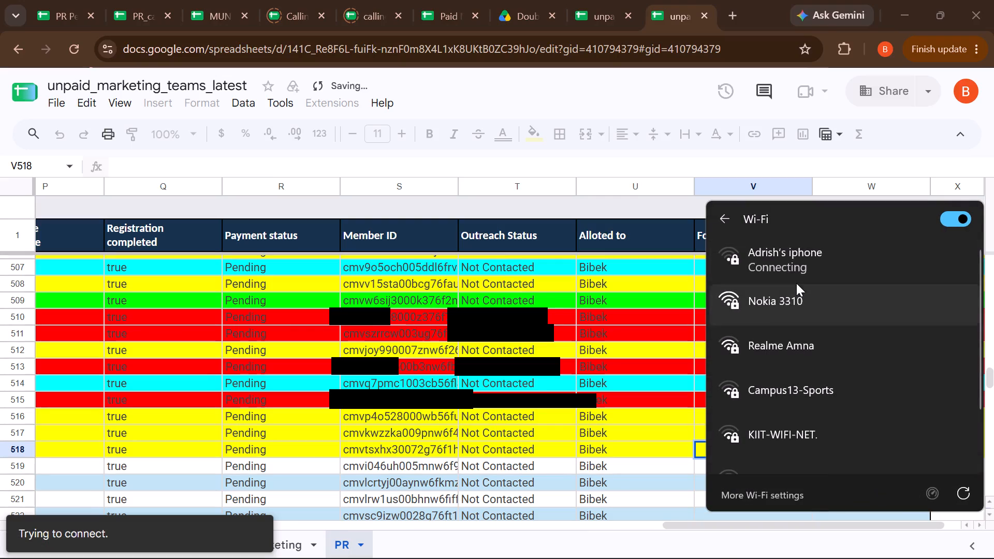
pyautogui.click(816, 300)
pyautogui.click(900, 366)
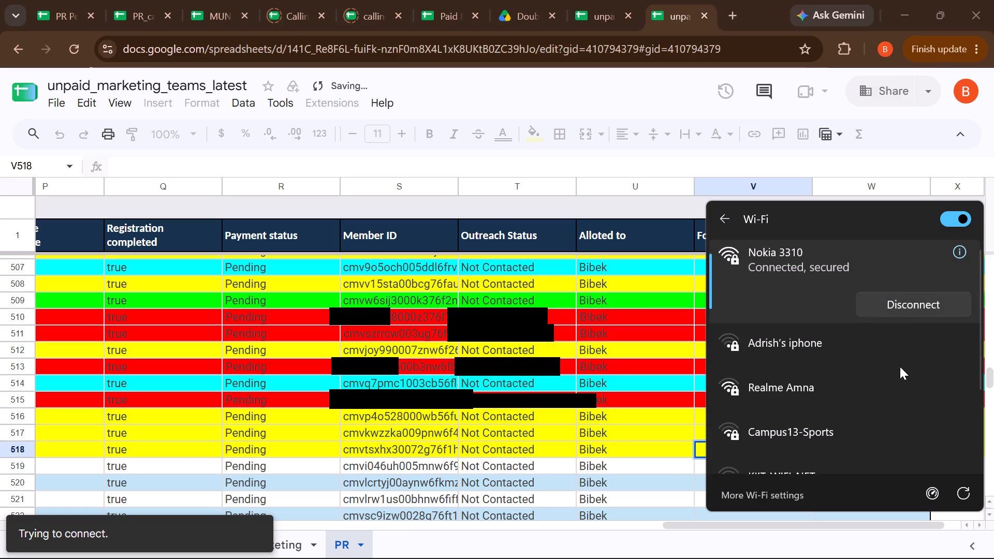
pyautogui.click(650, 457)
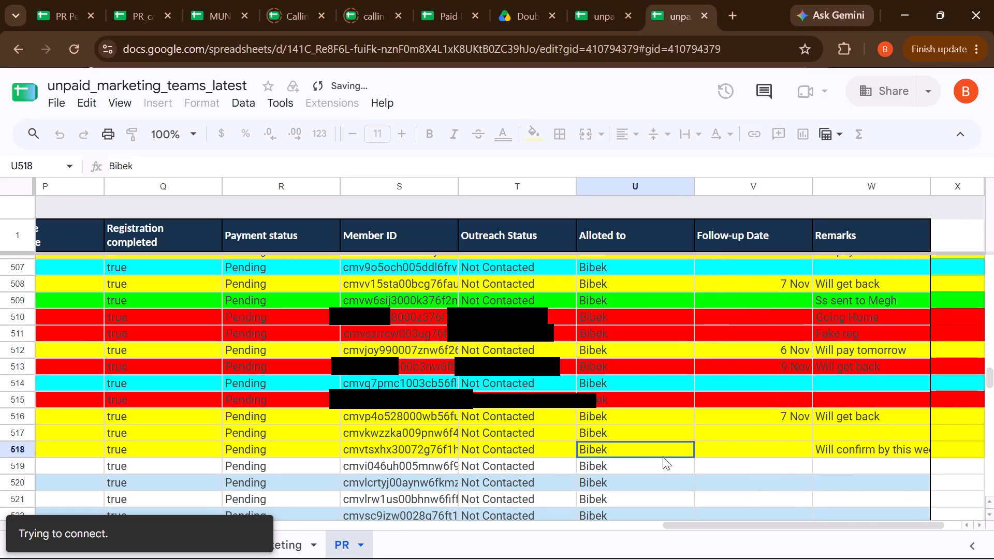
# Enter 8 Nov as the follow-up date for the row 518 record again.
pyautogui.doubleClick(728, 455)
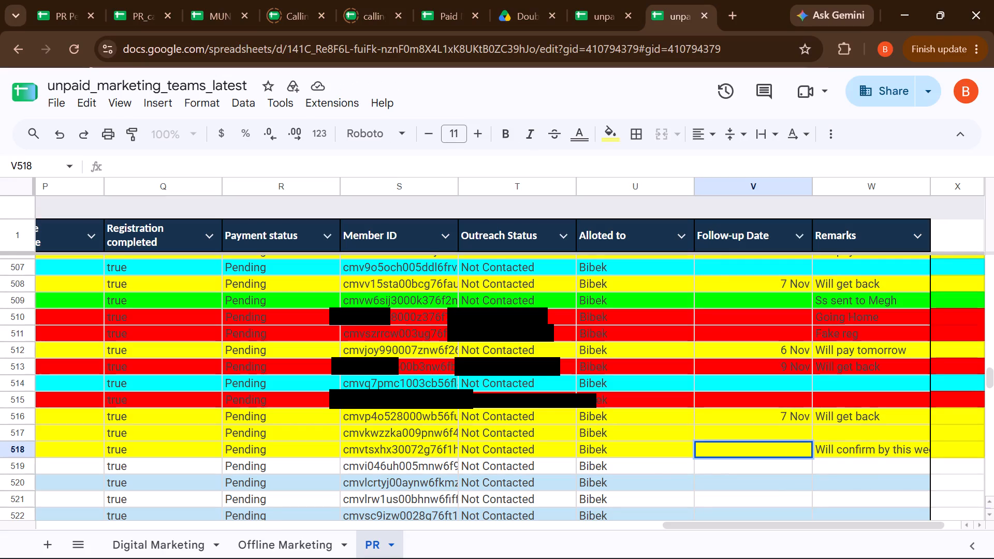
pyautogui.doubleClick(728, 455)
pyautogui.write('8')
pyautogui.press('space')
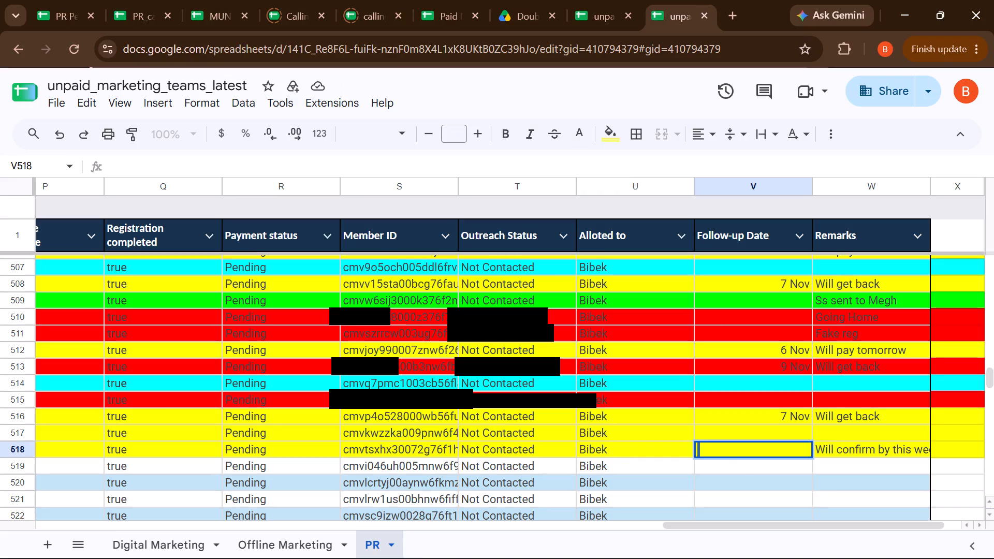
# Set the follow-up date of the row 518 record to 8 Nov.
pyautogui.click(731, 470)
pyautogui.doubleClick(733, 453)
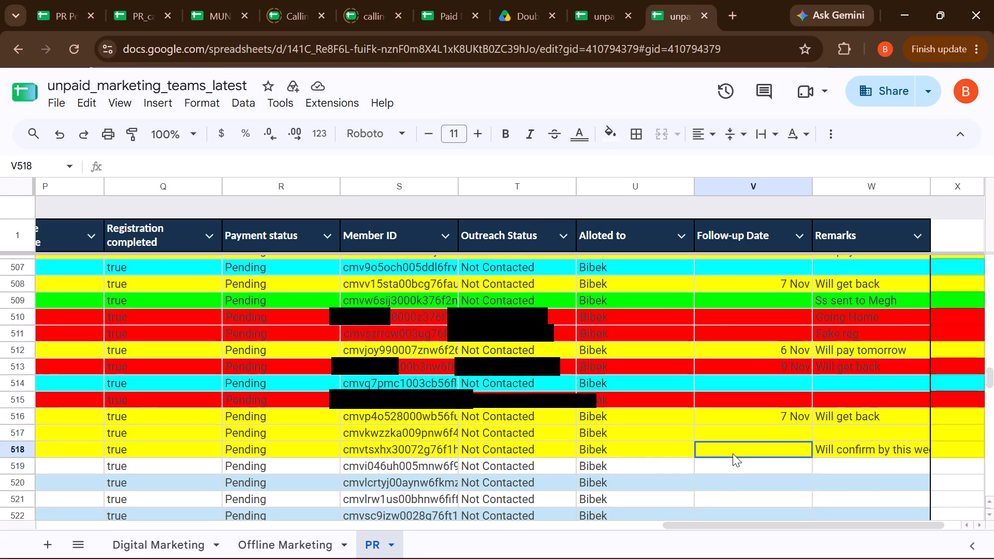
pyautogui.write('8 Nov')
pyautogui.press('Return')
# Go back along row 519 to its KIIT MUN ID and look over that record and the uncoloured ones below it.
pyautogui.press('Left')
pyautogui.press('Left')
pyautogui.press('Left')
pyautogui.press('Left')
pyautogui.press('Left')
pyautogui.press('Left')
pyautogui.press('Left')
pyautogui.press('Left')
pyautogui.press('Left')
pyautogui.press('Left')
pyautogui.press('Left')
pyautogui.press('Left')
pyautogui.press('Left')
pyautogui.press('Left')
pyautogui.press('Left')
pyautogui.press('Left')
pyautogui.press('Left')
pyautogui.press('Left')
pyautogui.press('Left')
pyautogui.press('Left')
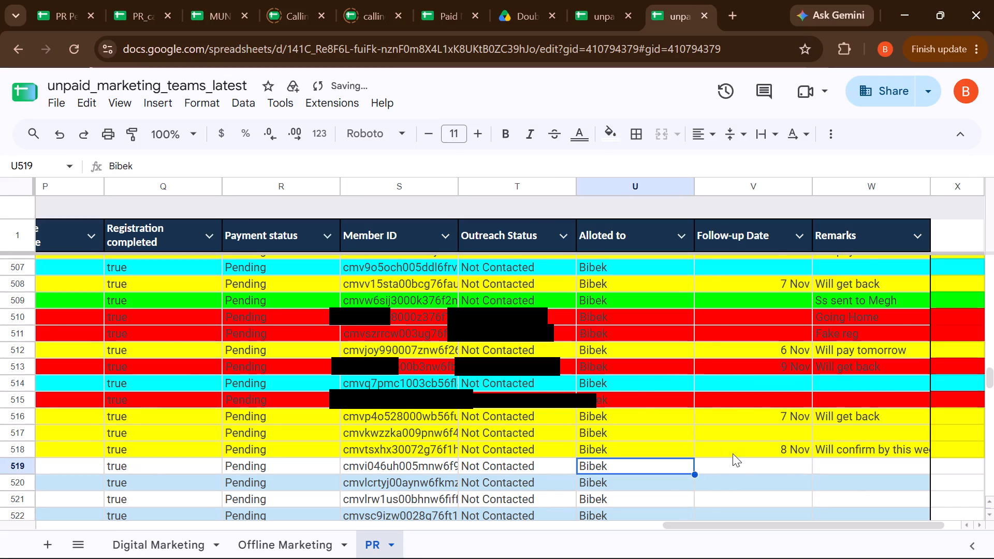
pyautogui.press('Left')
pyautogui.press('Left')
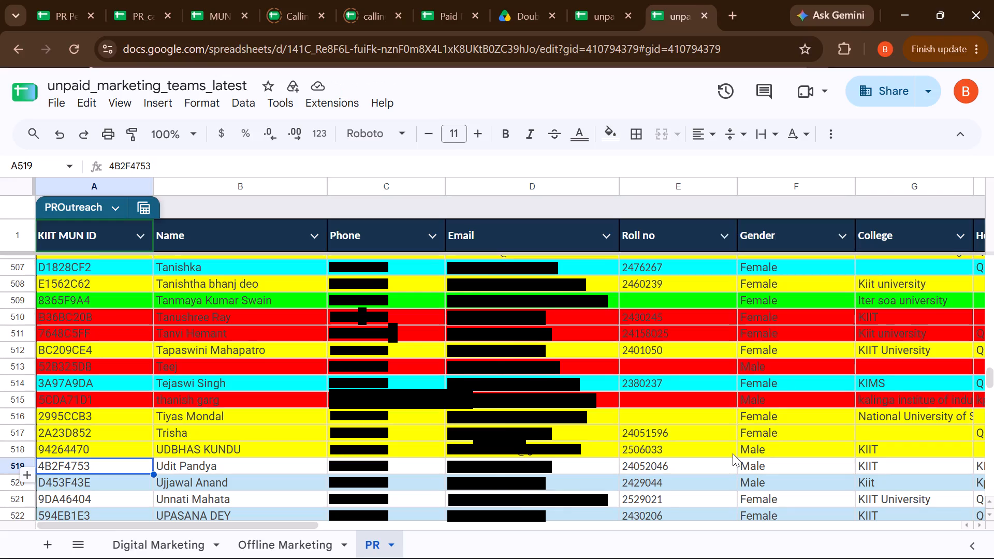
pyautogui.press('Right')
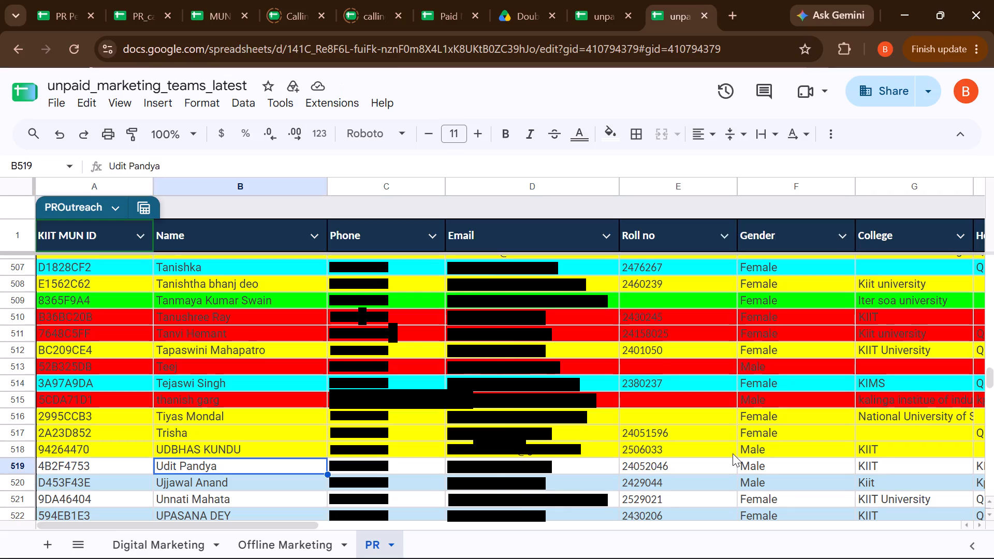
pyautogui.press('Left')
pyautogui.press('Right')
pyautogui.press('Left')
pyautogui.scroll(-1, 733, 453)
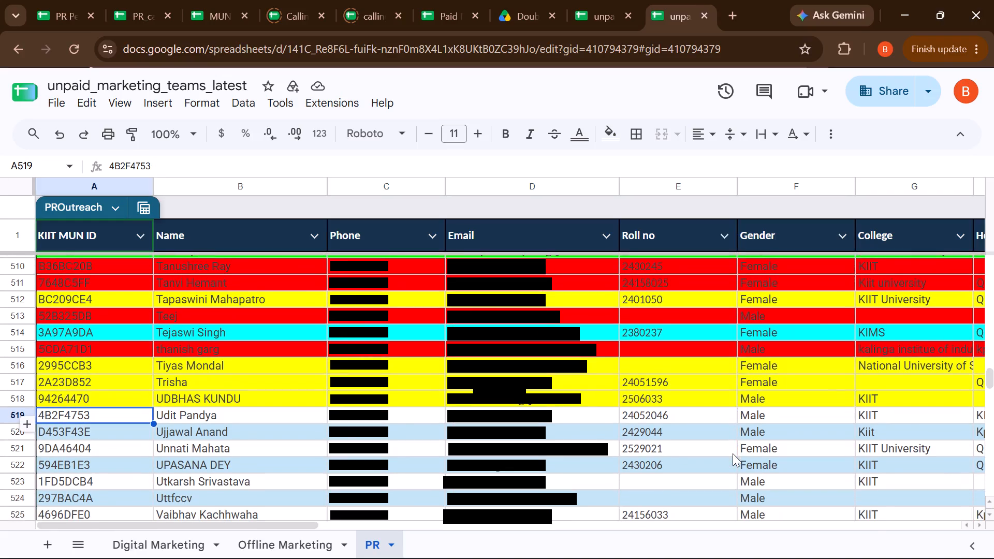
pyautogui.scroll(-1, 733, 453)
pyautogui.hscroll(1, 733, 453)
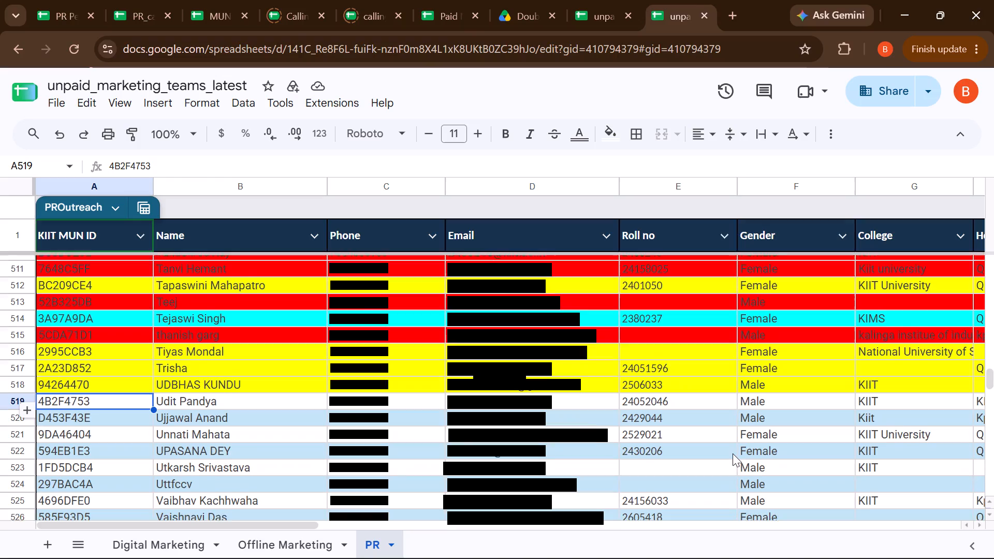
pyautogui.hscroll(1, 733, 453)
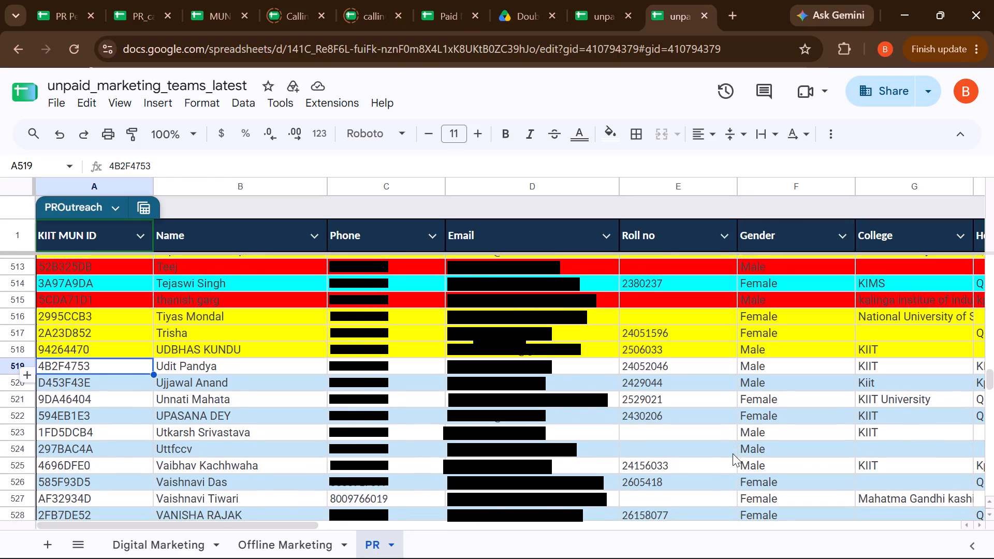
pyautogui.scroll(1, 733, 453)
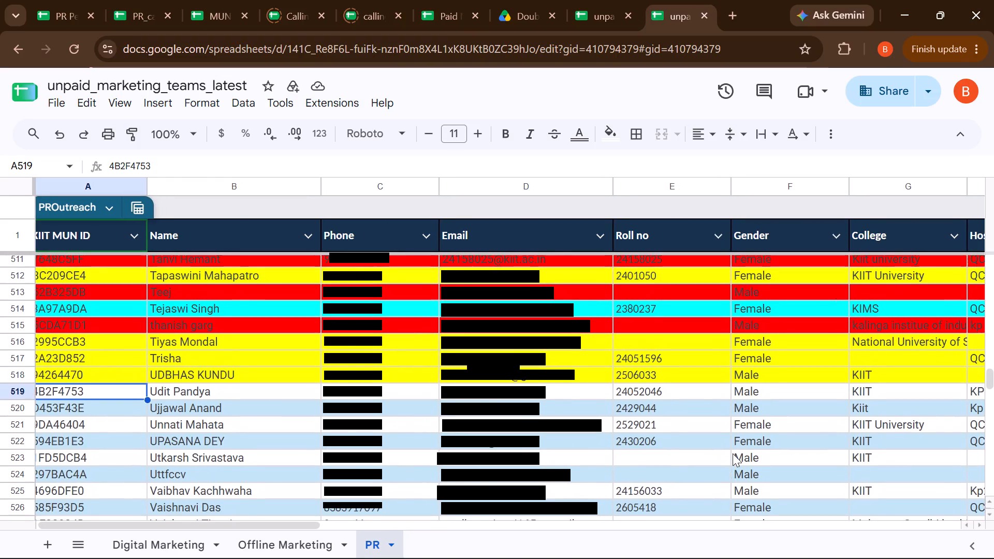
pyautogui.hscroll(2, 733, 453)
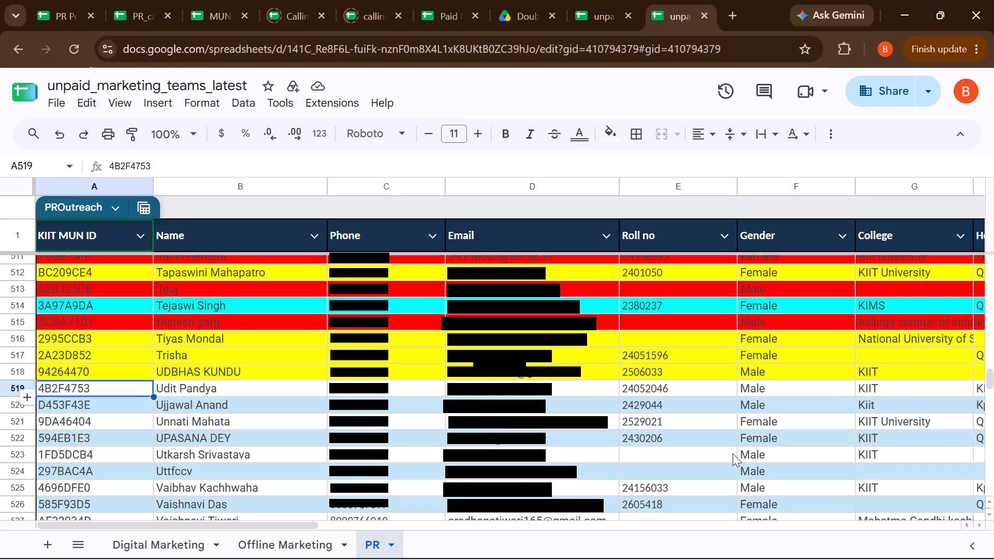
# Fill the entire row 519 record with cyan.
pyautogui.click(9, 387)
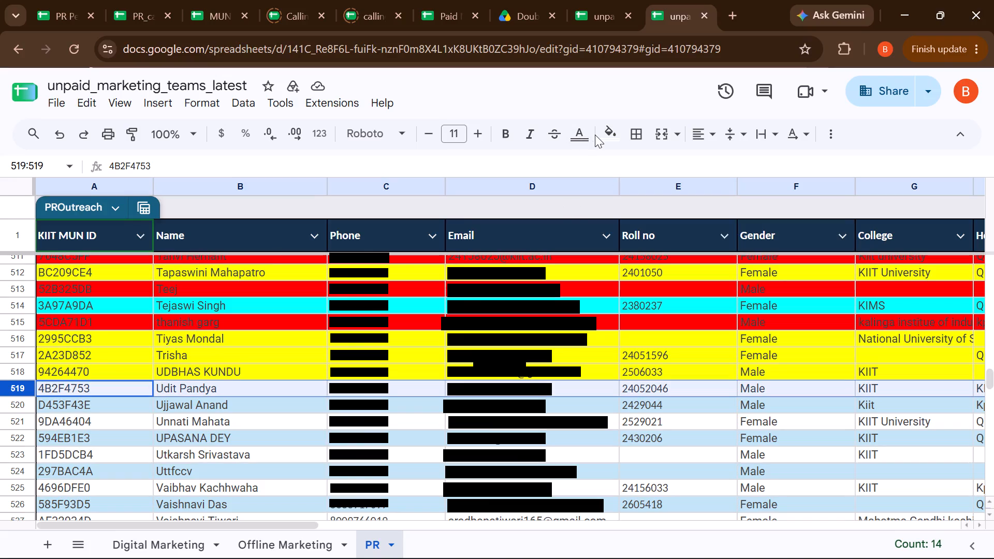
pyautogui.click(604, 135)
pyautogui.click(698, 201)
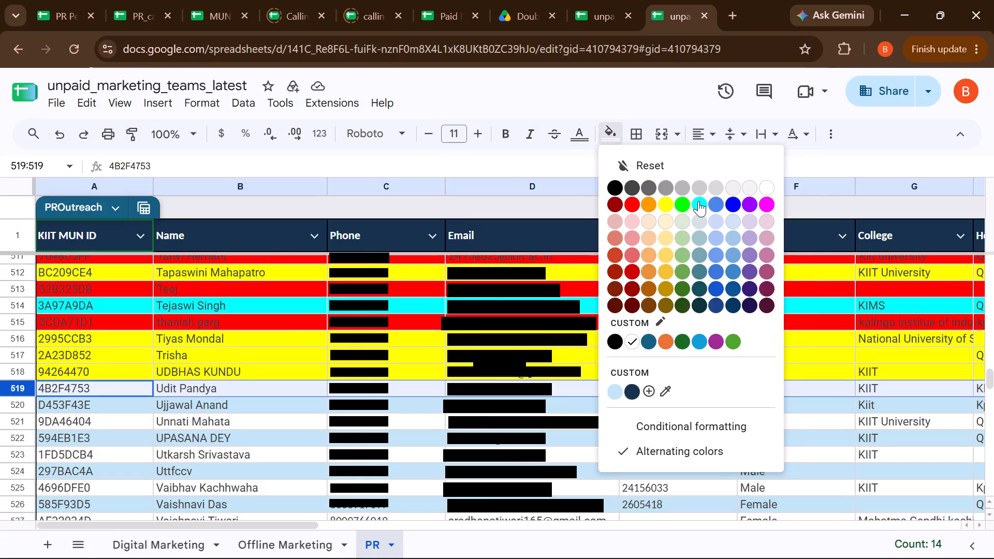
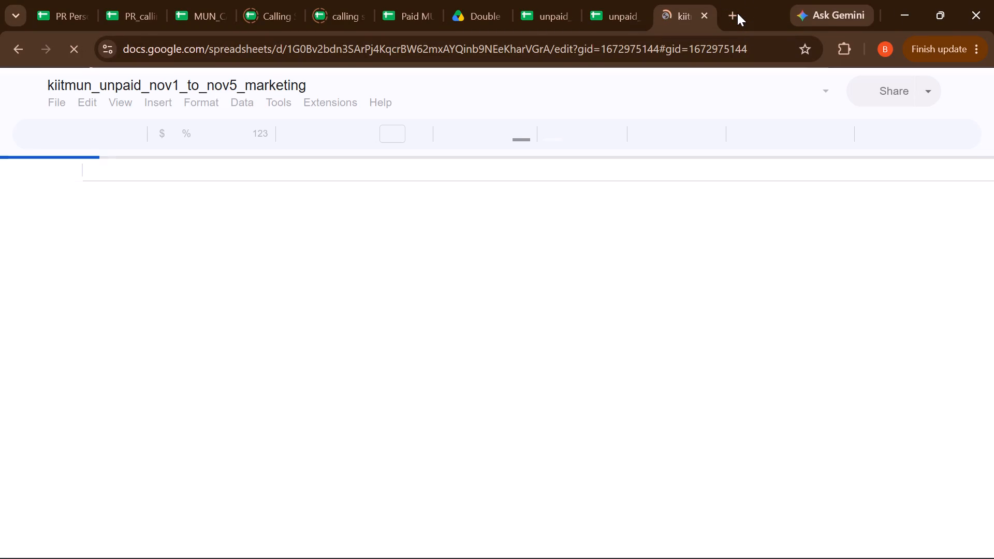
# Look over the kiitmun_unpaid_nov1_to_nov5_marketing sheet, examining its allotment and remarks columns and the registrant records without an allotment.
pyautogui.hscroll(-4, 633, 297)
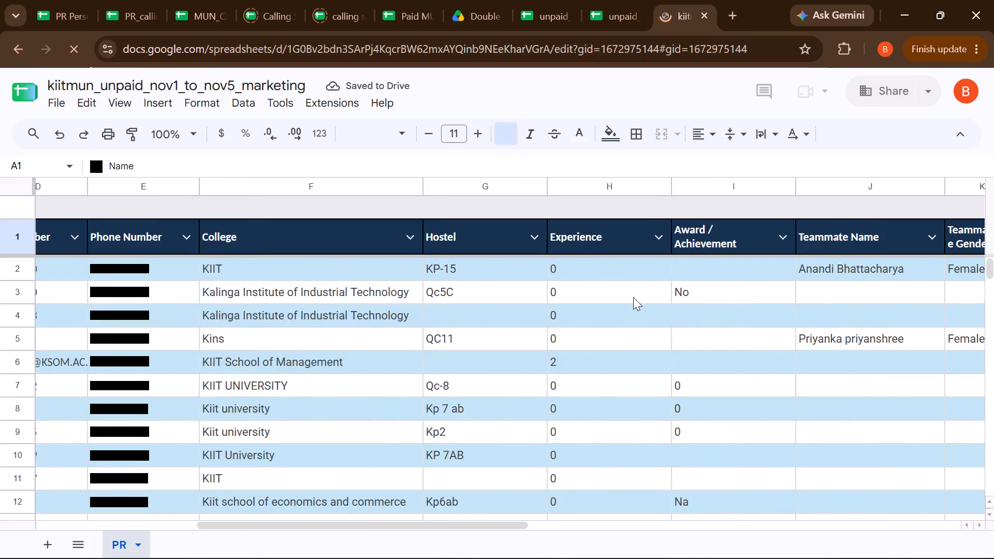
pyautogui.hscroll(-9, 633, 297)
pyautogui.scroll(-2, 633, 297)
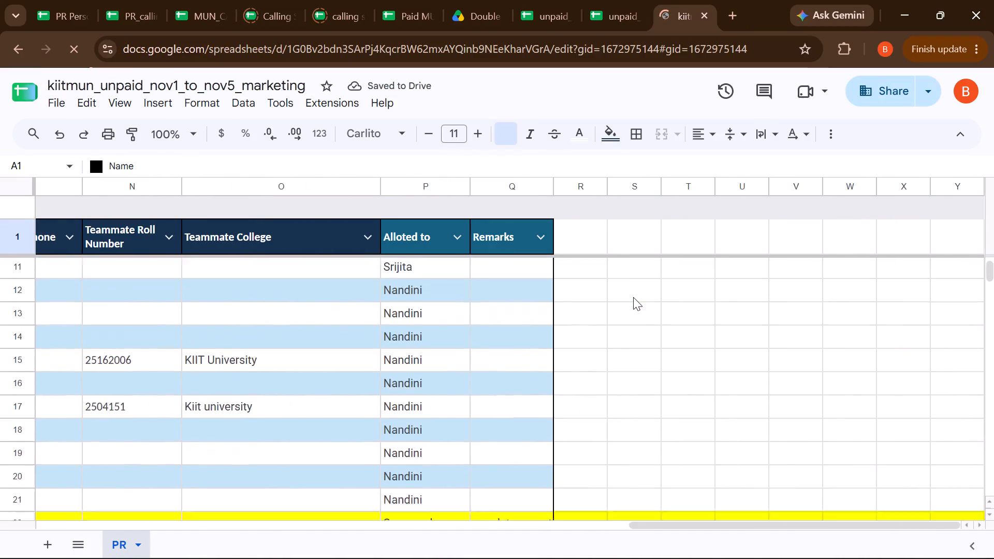
pyautogui.scroll(-9, 633, 297)
pyautogui.scroll(1, 633, 297)
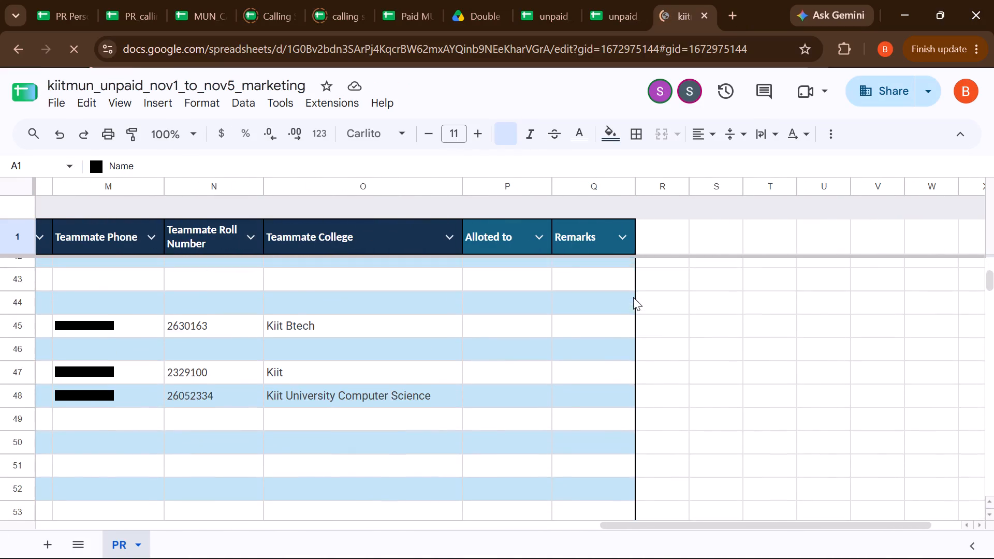
pyautogui.hscroll(14, 633, 297)
pyautogui.hscroll(-1, 633, 297)
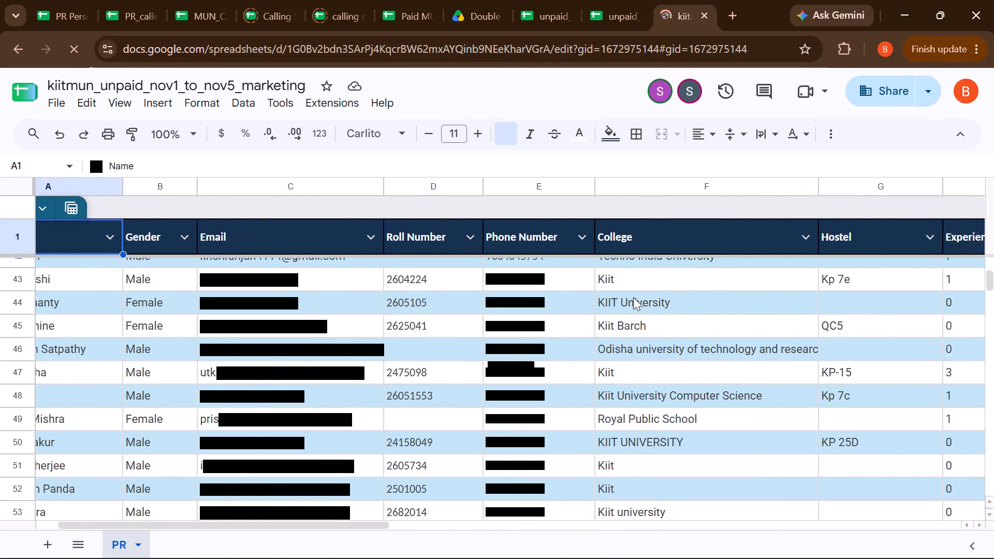
pyautogui.hscroll(-8, 633, 297)
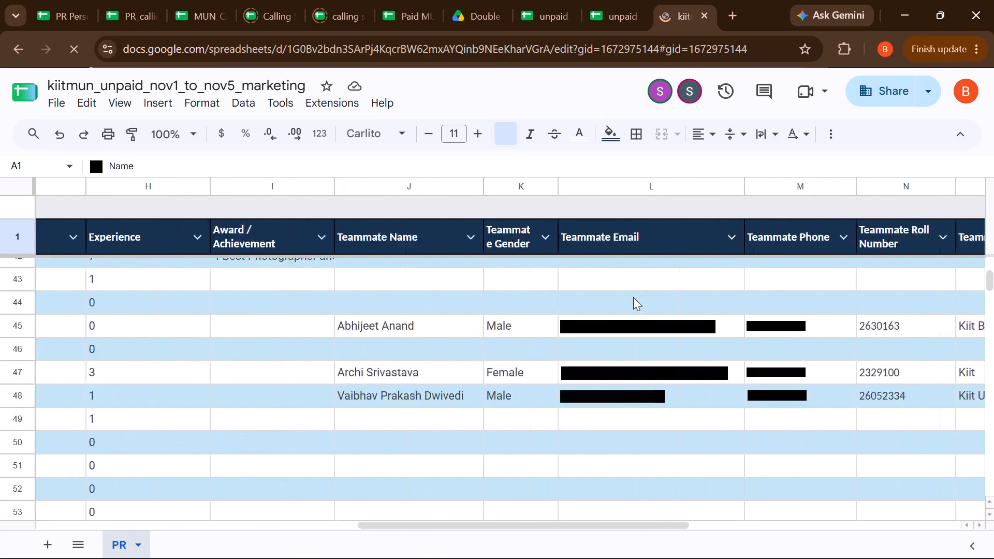
pyautogui.hscroll(-4, 633, 297)
pyautogui.scroll(4, 633, 297)
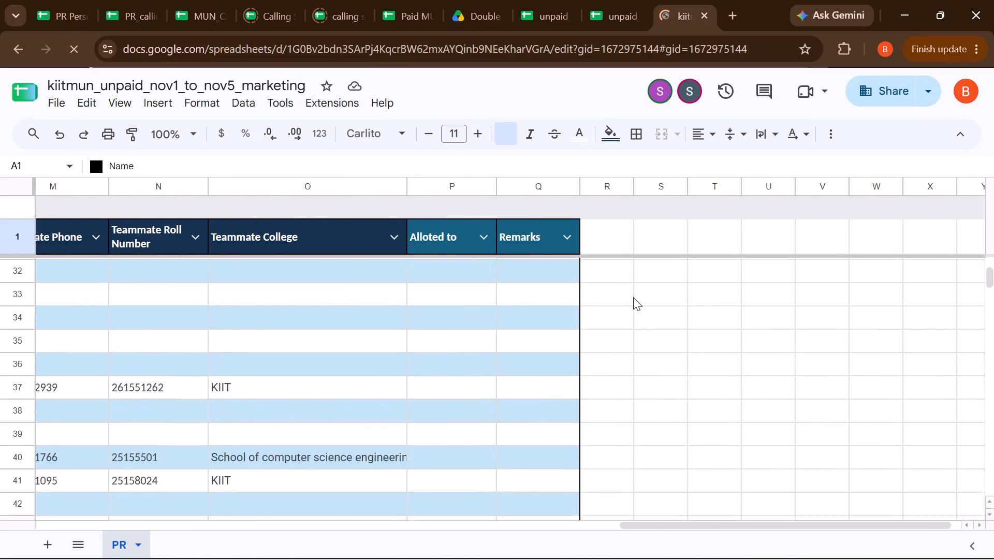
pyautogui.scroll(3, 633, 297)
pyautogui.hscroll(5, 633, 297)
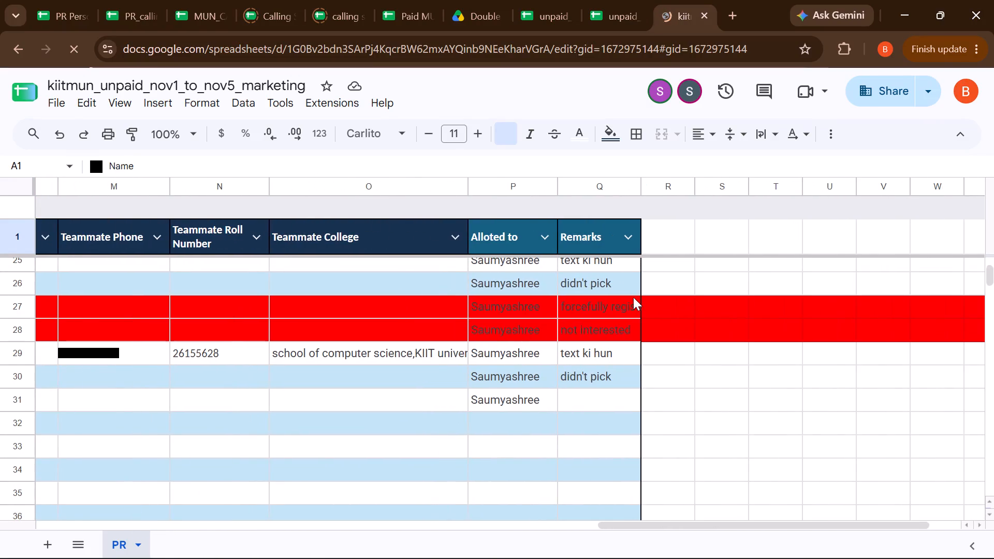
pyautogui.hscroll(9, 633, 297)
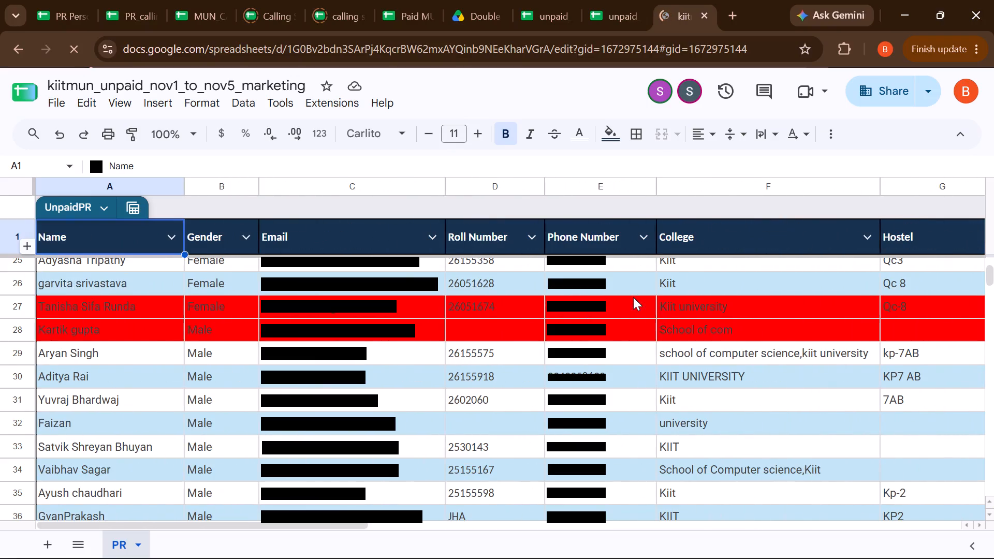
pyautogui.scroll(-1, 475, 432)
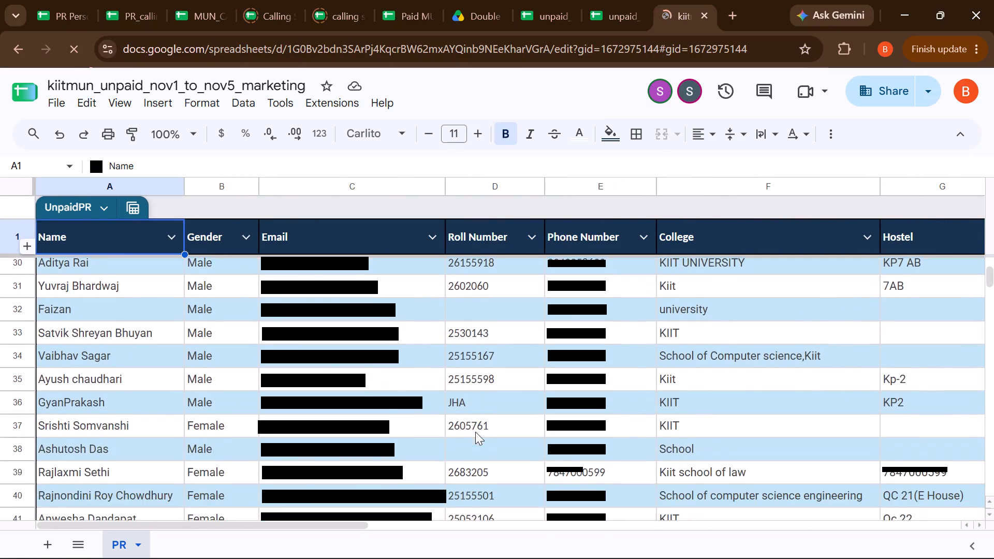
pyautogui.scroll(-2, 475, 432)
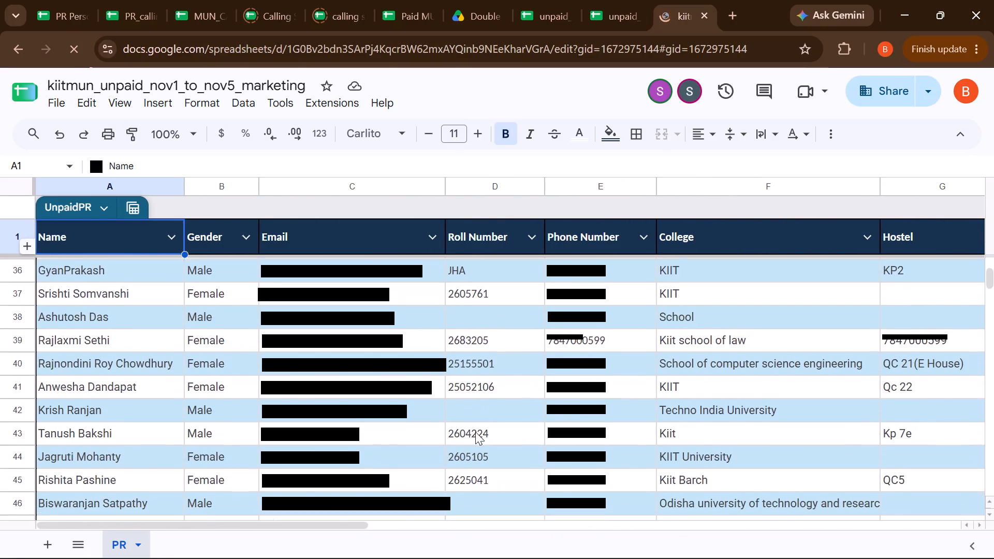
pyautogui.scroll(-2, 475, 432)
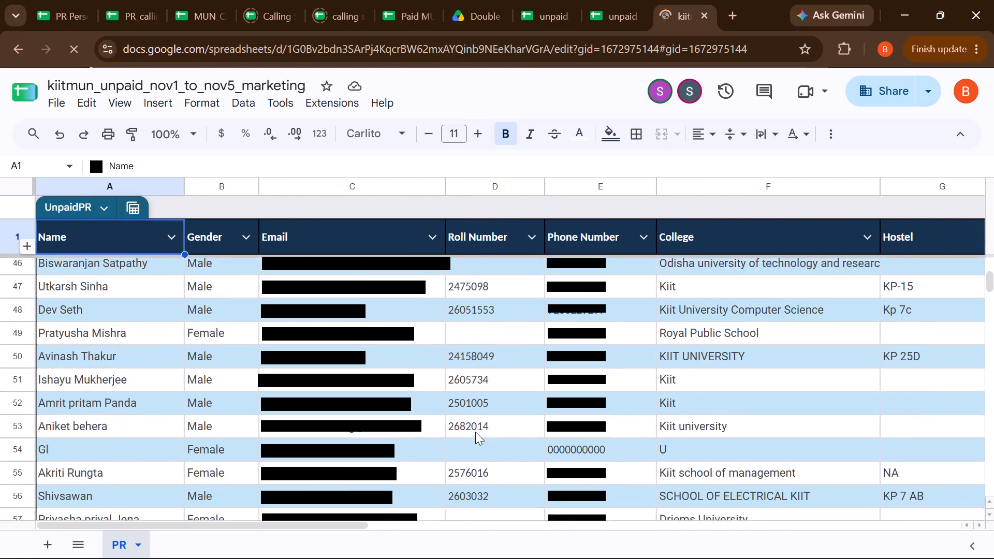
pyautogui.scroll(-1, 475, 432)
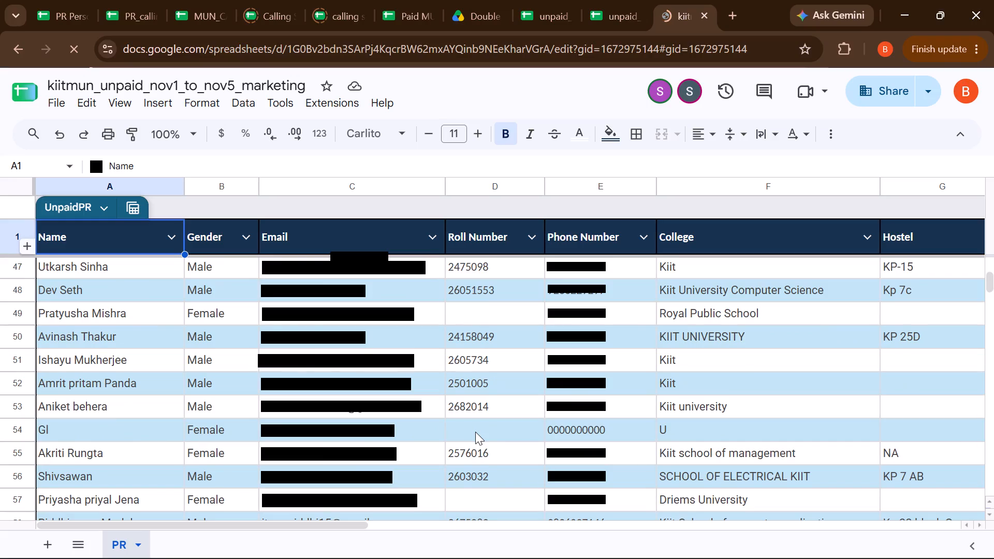
# Return to the unpaid_marketing_teams_latest sheet and look over the row 520 record's contact and college details.
pyautogui.click(629, 0)
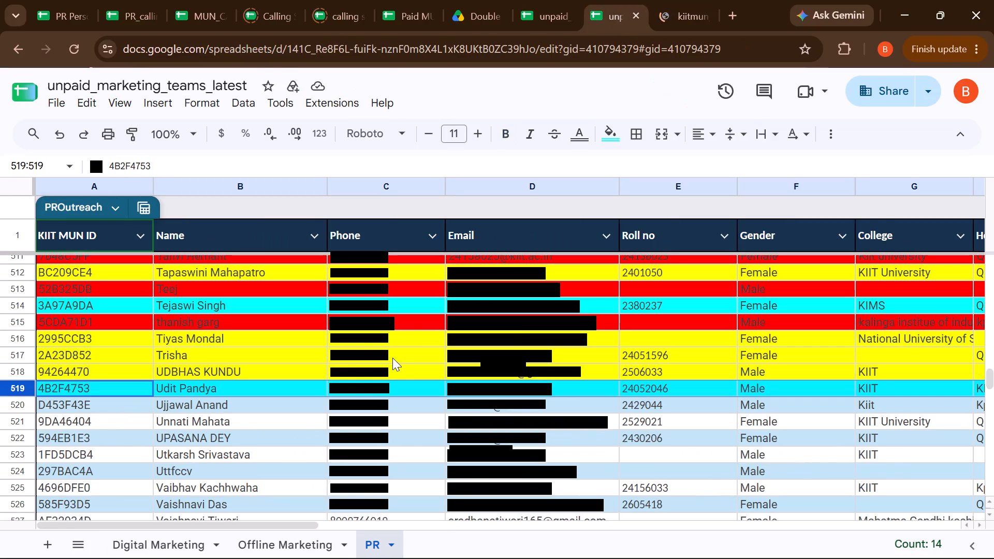
pyautogui.click(259, 400)
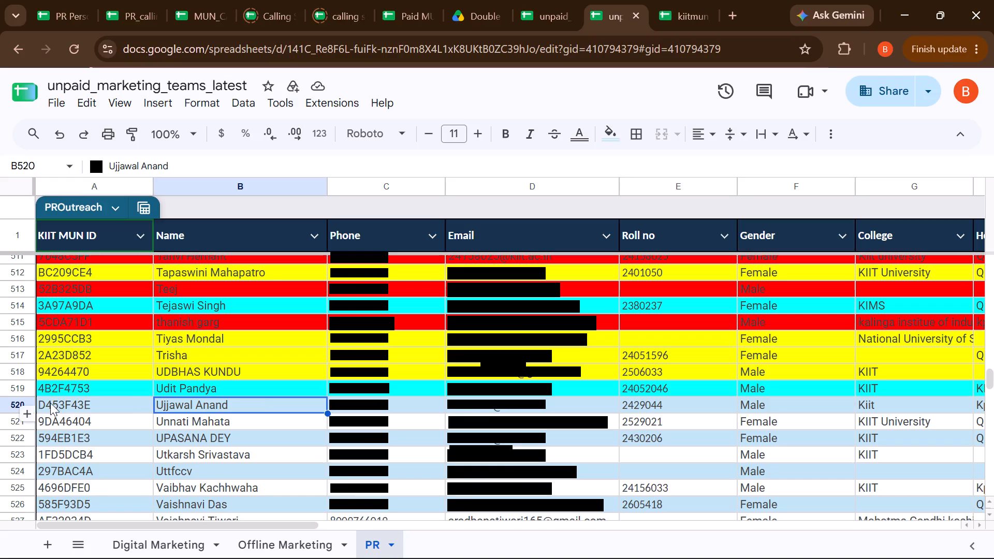
pyautogui.click(12, 403)
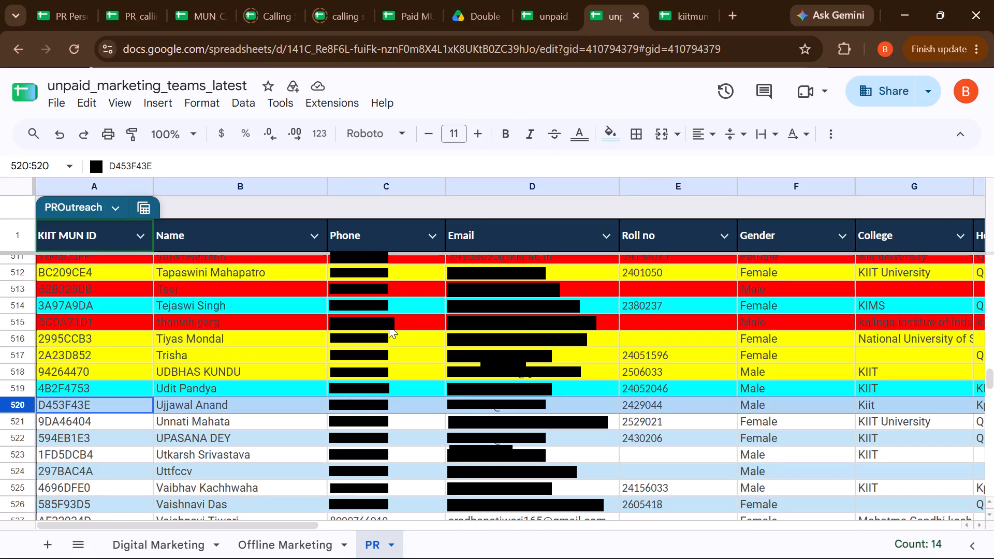
pyautogui.click(340, 407)
pyautogui.click(305, 407)
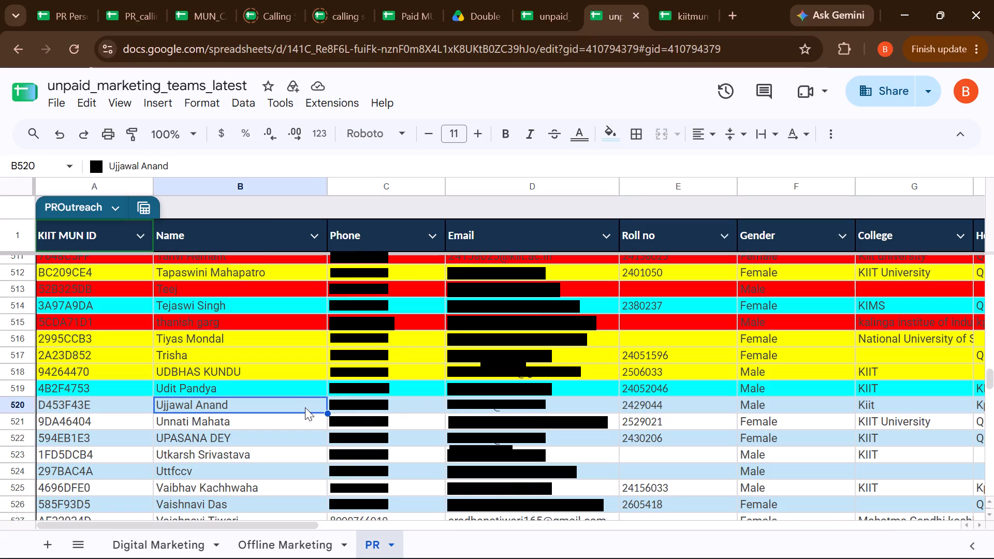
pyautogui.press('Right')
pyautogui.press('Right')
pyautogui.press('Right')
pyautogui.press('Right')
pyautogui.press('Right')
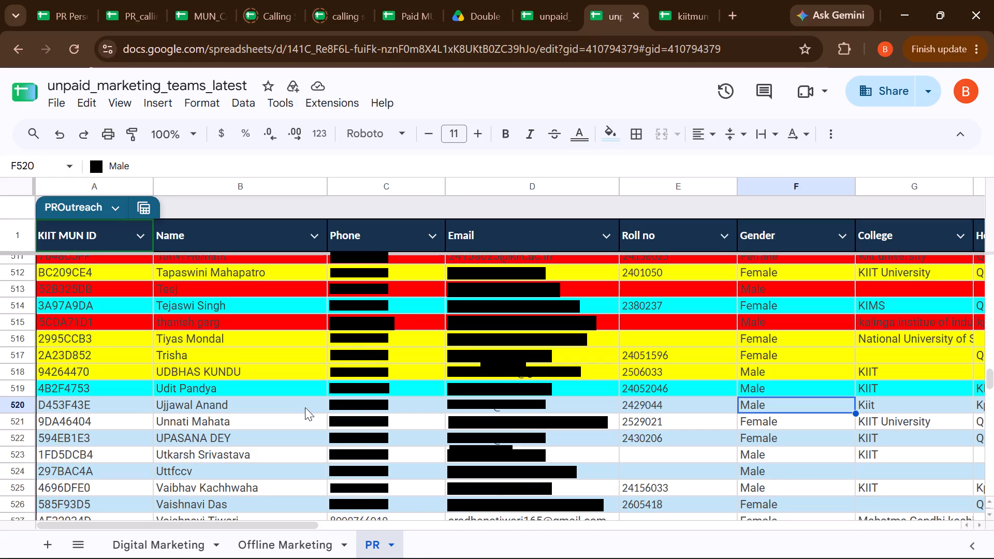
pyautogui.press('Left')
pyautogui.press('Left')
pyautogui.press('Left')
pyautogui.press('Left')
pyautogui.press('Left')
pyautogui.press('Left')
pyautogui.press('Left')
pyautogui.press('Left')
pyautogui.press('Left')
pyautogui.press('Left')
pyautogui.press('Left')
pyautogui.press('Left')
pyautogui.press('Left')
pyautogui.press('Left')
pyautogui.press('Left')
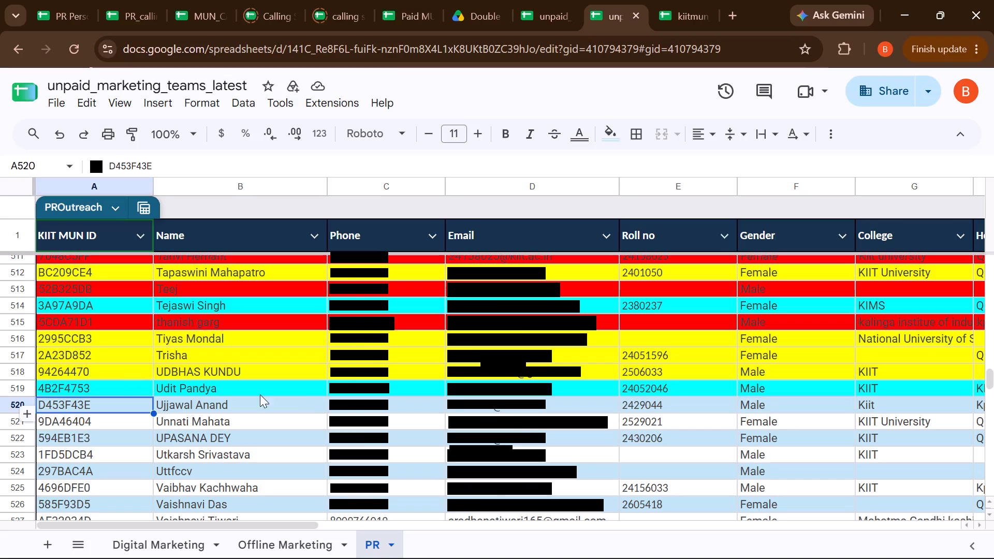
# Fill the entire row 520 record with red.
pyautogui.click(5, 403)
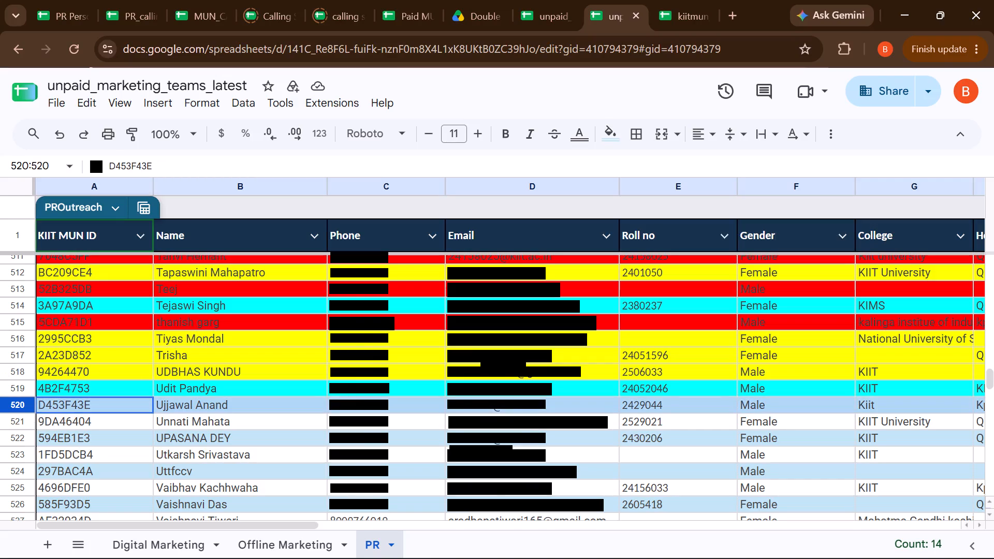
pyautogui.click(600, 124)
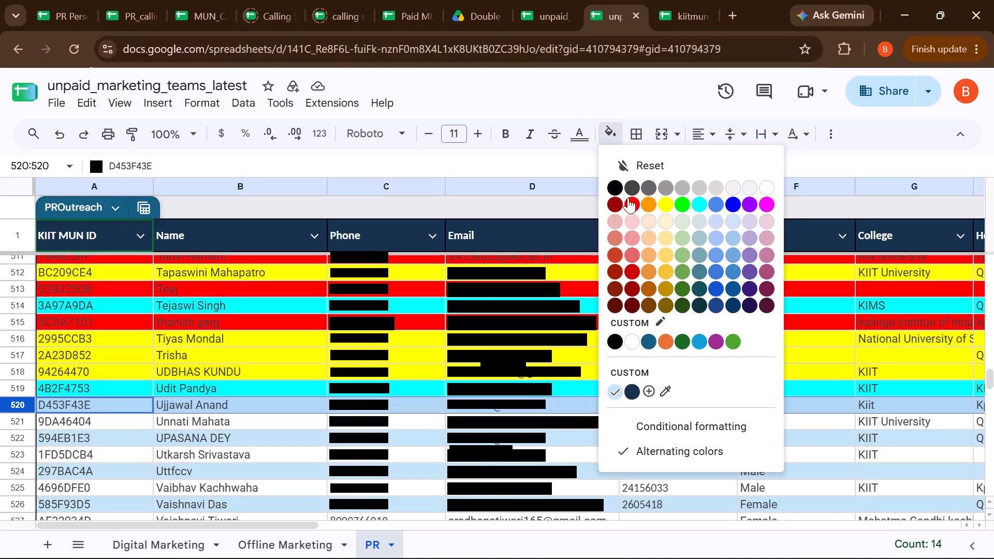
pyautogui.click(629, 200)
# Enter the remark "Not interested" for the row 520 record.
pyautogui.press('Right')
pyautogui.press('Right')
pyautogui.press('Right')
pyautogui.press('Right')
pyautogui.press('Right')
pyautogui.press('Right')
pyautogui.press('Right')
pyautogui.press('Right')
pyautogui.press('Right')
pyautogui.press('Right')
pyautogui.press('Right')
pyautogui.press('Right')
pyautogui.press('Right')
pyautogui.press('Right')
pyautogui.press('Right')
pyautogui.press('Right')
pyautogui.press('Right')
pyautogui.press('Right')
pyautogui.press('Right')
pyautogui.press('Right')
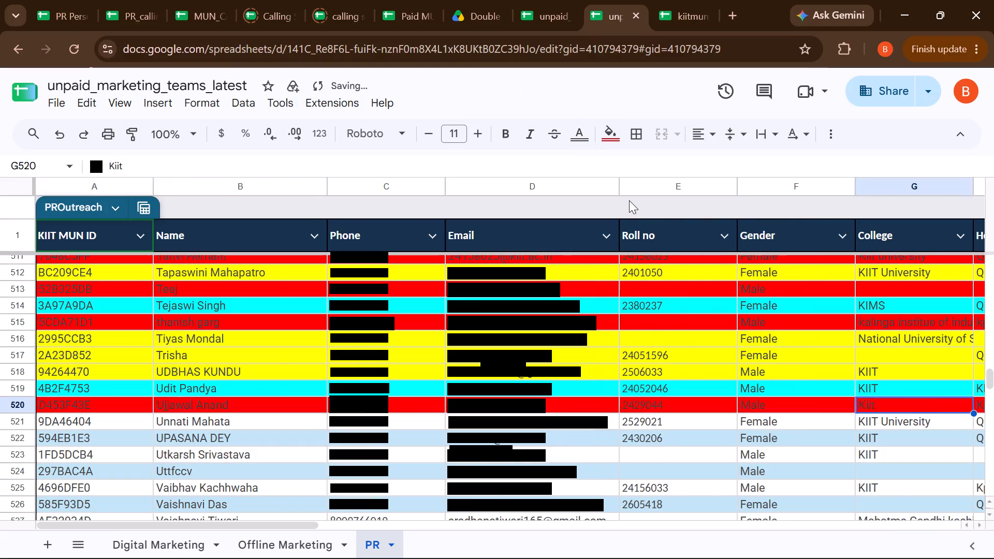
pyautogui.press('Right')
pyautogui.press('Right')
pyautogui.press('Right')
pyautogui.press('Left')
pyautogui.press('Left')
pyautogui.press('Left')
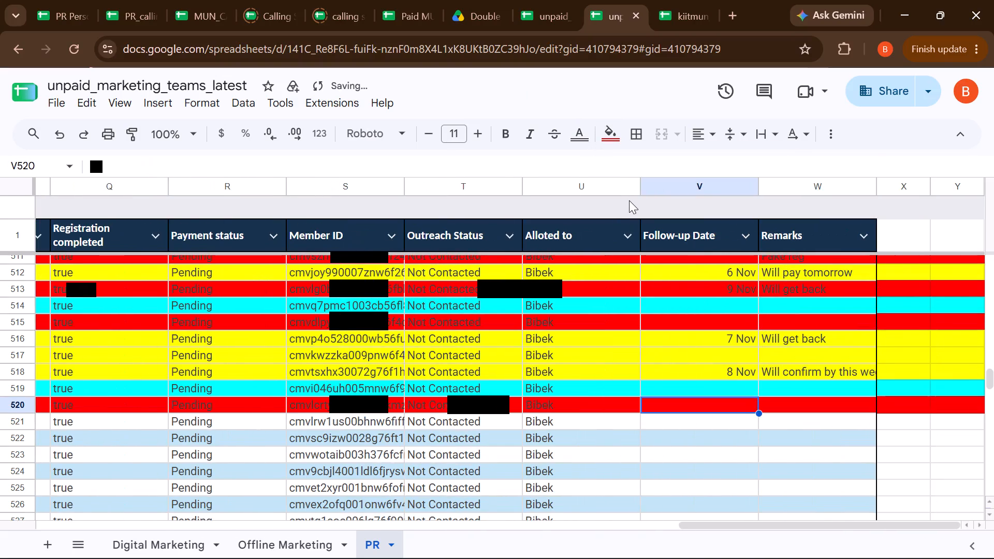
pyautogui.press('Right')
pyautogui.write('Not interested')
pyautogui.press('Return')
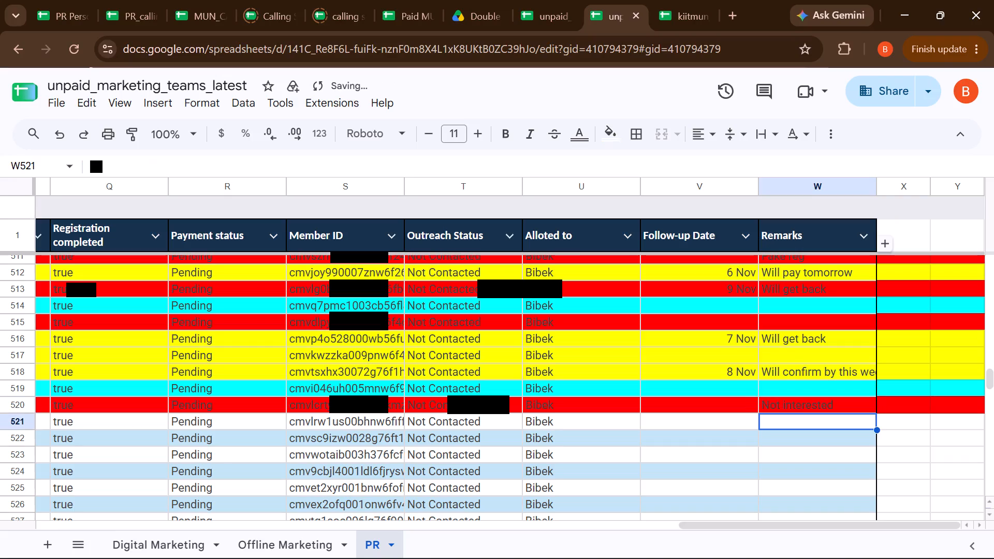
# Go back along row 521 to its KIIT MUN ID and look over that record's name and contact details.
pyautogui.press('Left')
pyautogui.press('Left')
pyautogui.press('Left')
pyautogui.press('Left')
pyautogui.press('Left')
pyautogui.press('Left')
pyautogui.press('Left')
pyautogui.press('Left')
pyautogui.press('Left')
pyautogui.press('Left')
pyautogui.press('Left')
pyautogui.press('Left')
pyautogui.press('Left')
pyautogui.press('Left')
pyautogui.press('Left')
pyautogui.press('Left')
pyautogui.press('Left')
pyautogui.press('Left')
pyautogui.press('Left')
pyautogui.press('Left')
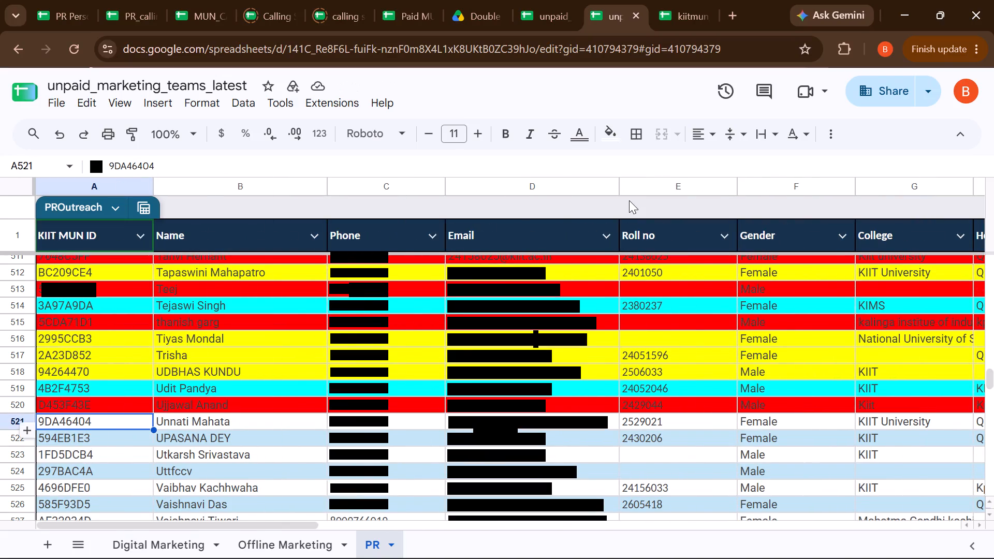
pyautogui.press('Right')
pyautogui.press('Left')
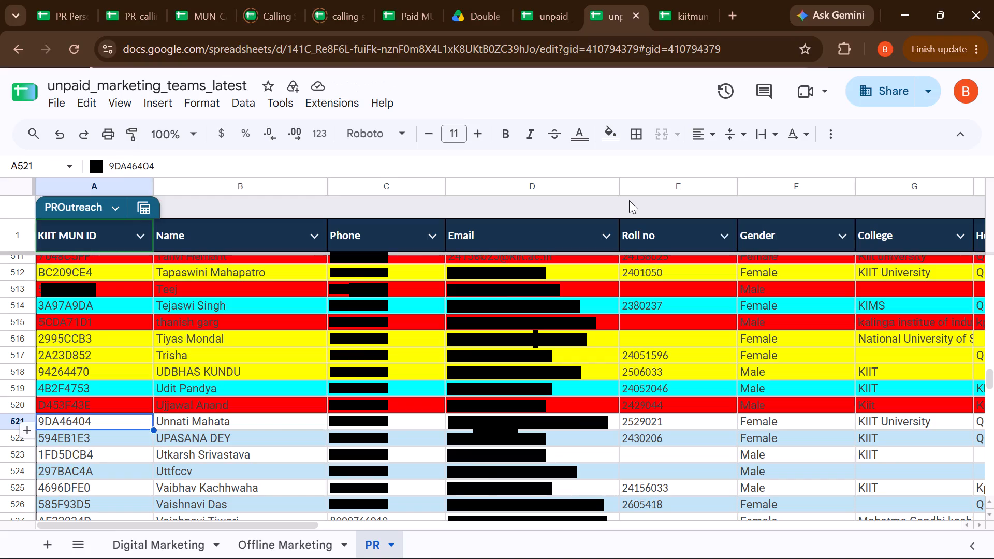
# Check row 521 across to its follow-up date and remarks fields, and go back to the record's name.
pyautogui.press('Right')
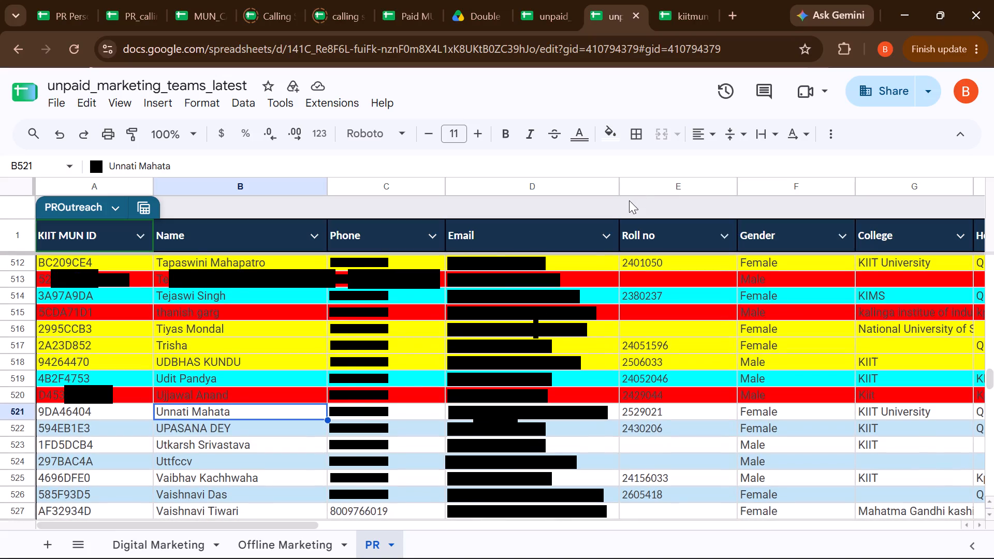
pyautogui.press('Right')
pyautogui.press('Right')
pyautogui.press('Right')
pyautogui.press('Right')
pyautogui.press('Right')
pyautogui.press('Right')
pyautogui.press('Right')
pyautogui.press('Right')
pyautogui.press('Right')
pyautogui.press('Right')
pyautogui.press('Right')
pyautogui.press('Right')
pyautogui.press('Right')
pyautogui.press('Right')
pyautogui.press('Right')
pyautogui.press('Right')
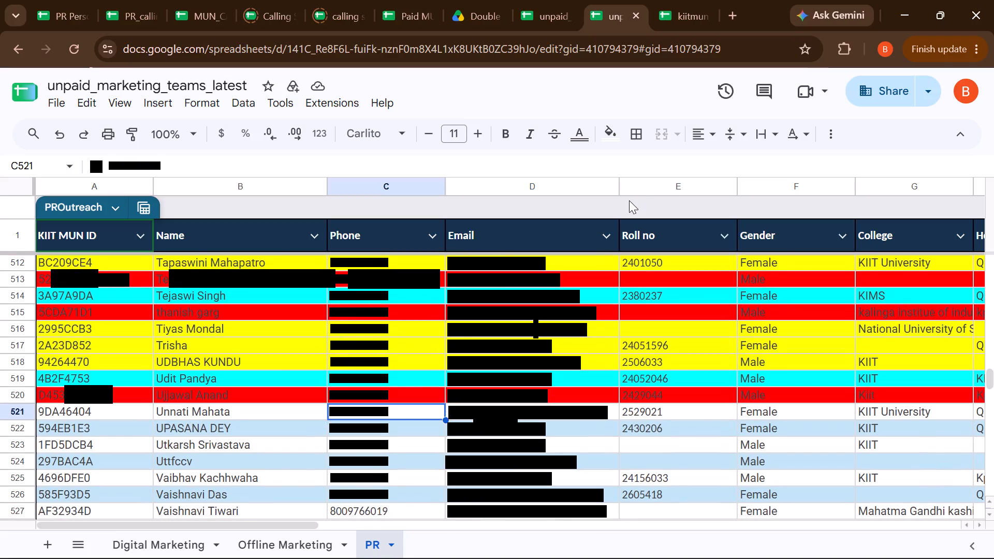
pyautogui.press('Right')
pyautogui.press('Right')
pyautogui.press('Right')
pyautogui.press('Right')
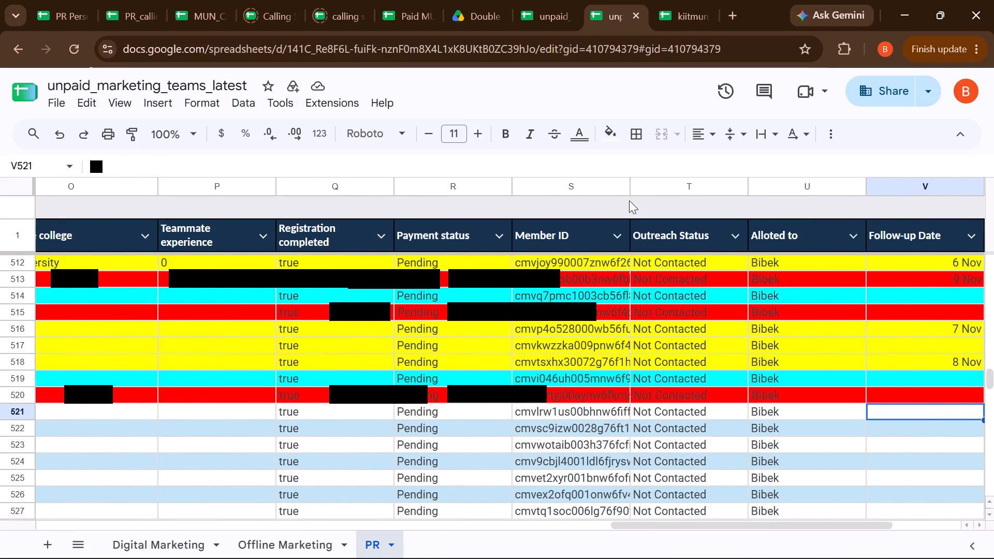
pyautogui.press('Left')
pyautogui.press('Right')
pyautogui.press('Right')
pyautogui.press('Left')
pyautogui.press('Left')
pyautogui.press('Left')
pyautogui.press('Left')
pyautogui.press('Left')
pyautogui.press('Left')
pyautogui.press('Left')
pyautogui.press('Left')
pyautogui.press('Left')
pyautogui.press('Left')
pyautogui.press('Left')
pyautogui.press('Left')
pyautogui.press('Left')
pyautogui.press('Left')
pyautogui.press('Left')
pyautogui.press('Left')
pyautogui.press('Left')
pyautogui.press('Left')
pyautogui.press('Left')
pyautogui.press('Left')
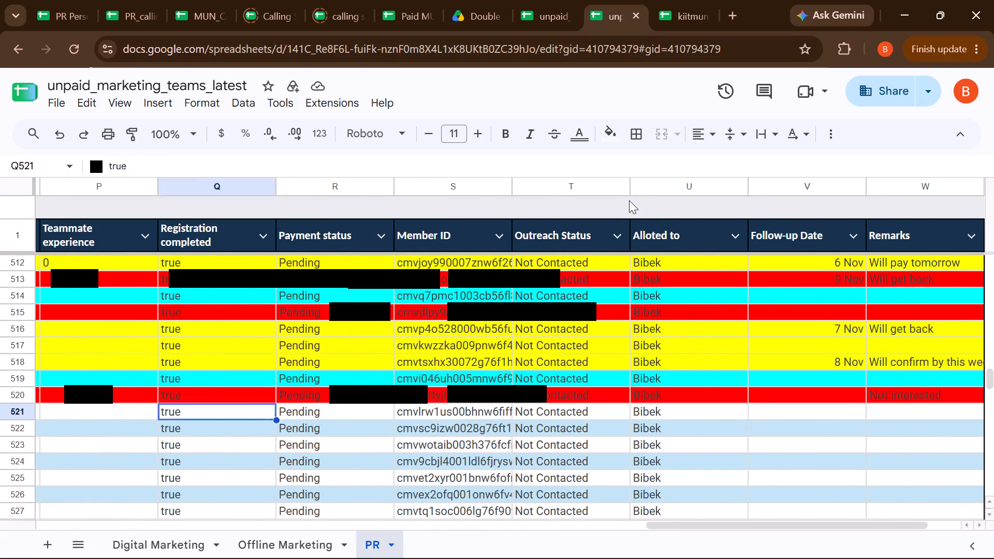
pyautogui.press('Right')
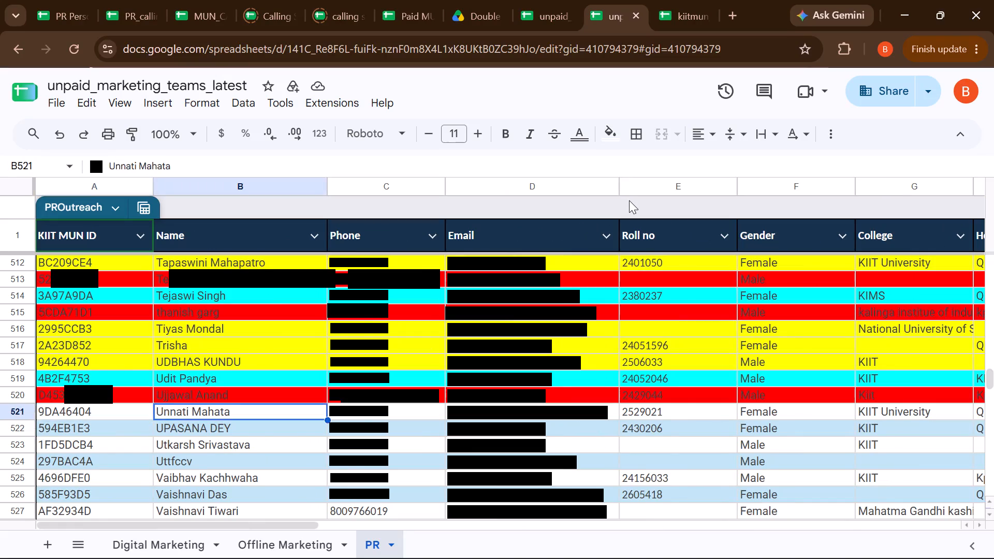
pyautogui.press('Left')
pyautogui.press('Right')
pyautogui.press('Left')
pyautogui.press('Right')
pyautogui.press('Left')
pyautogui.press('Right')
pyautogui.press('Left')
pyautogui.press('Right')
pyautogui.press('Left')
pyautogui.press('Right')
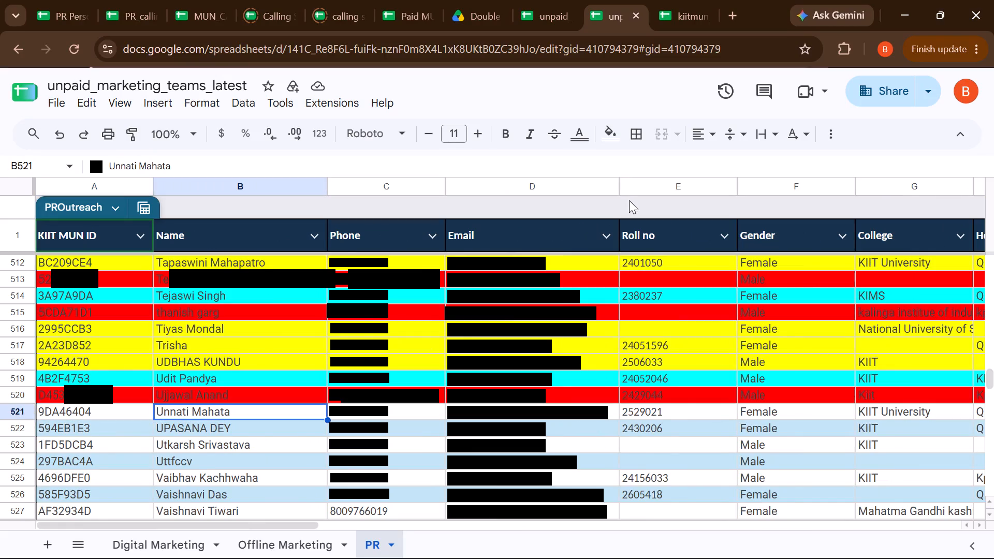
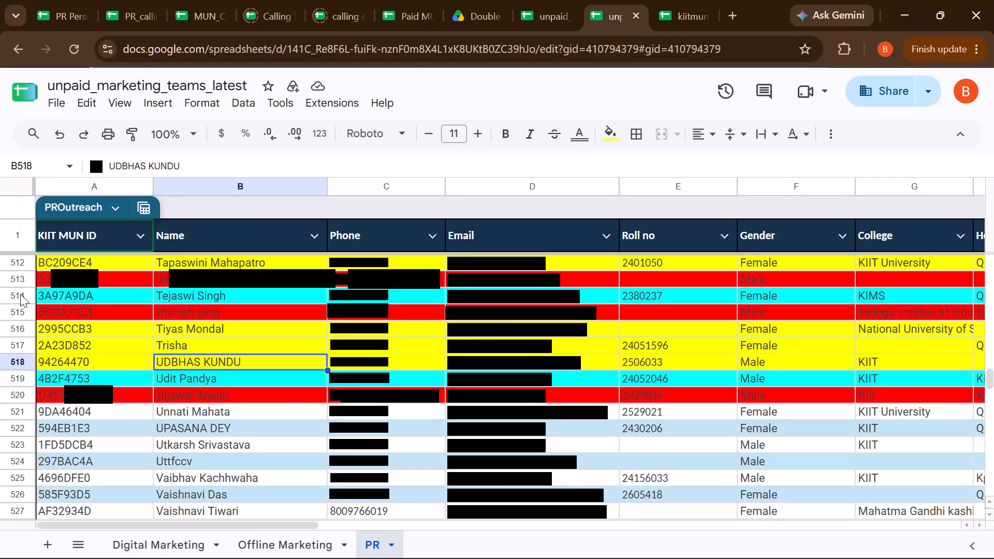
# Fill the entire row 514 record with yellow.
pyautogui.press('Up')
pyautogui.press('Up')
pyautogui.press('Up')
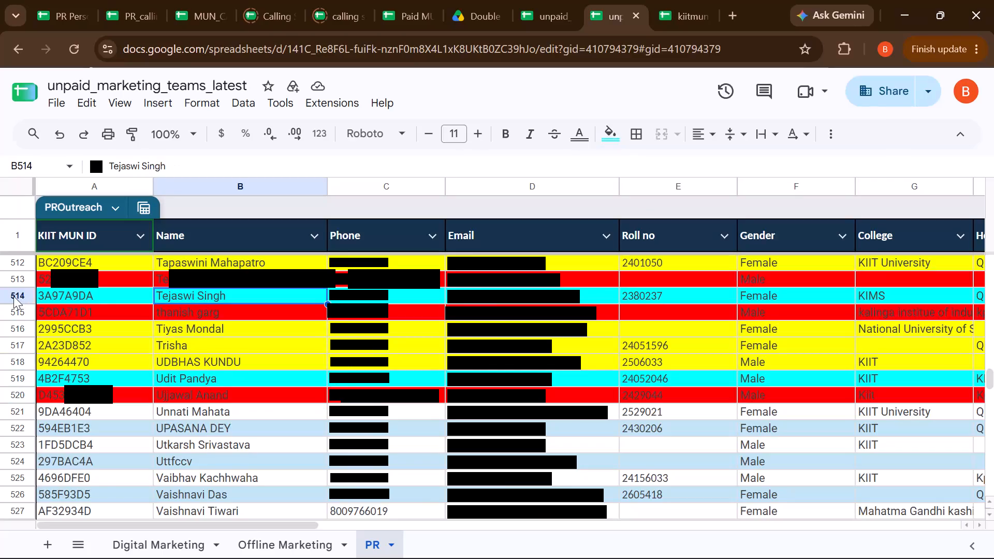
pyautogui.click(13, 296)
pyautogui.click(602, 134)
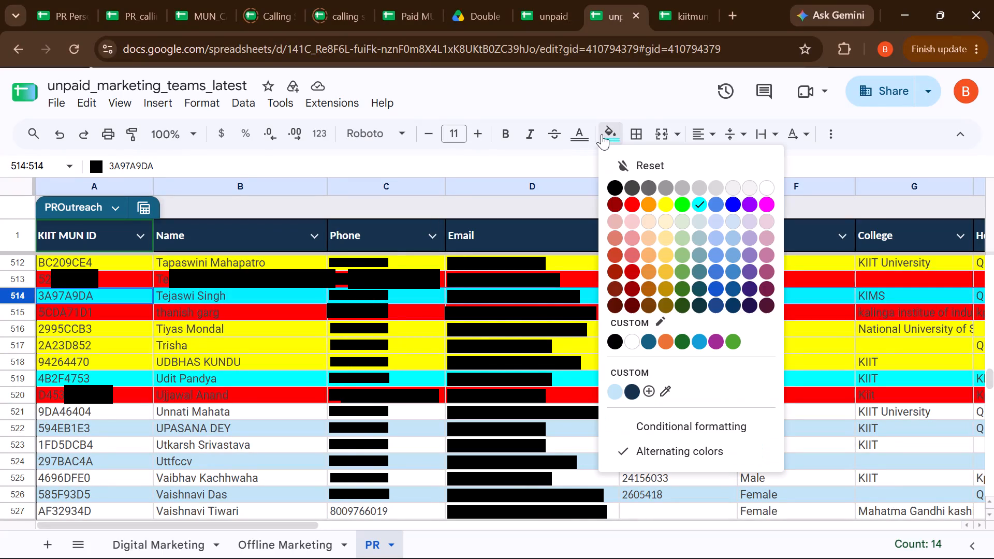
pyautogui.click(666, 205)
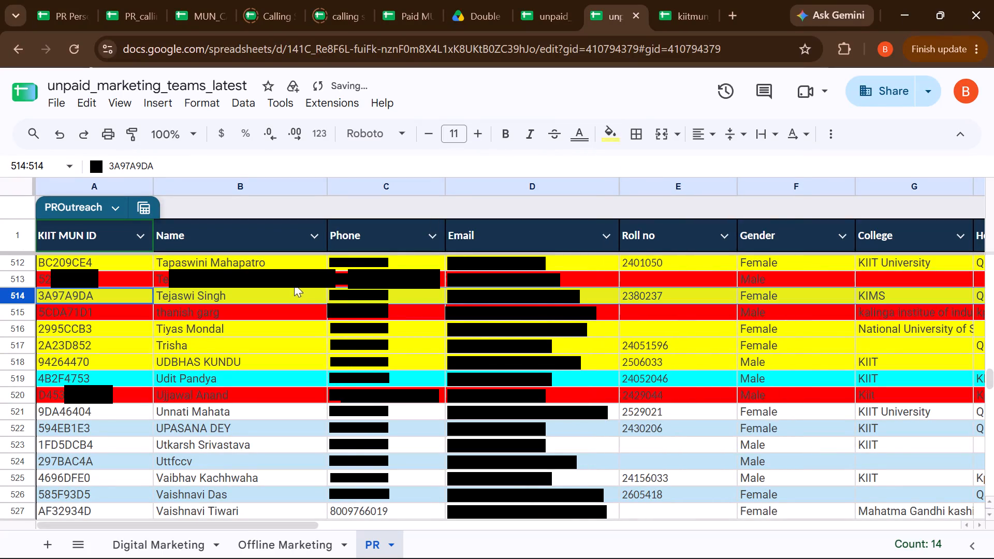
# Set the follow-up date of the row 514 record to 8 Nov.
pyautogui.click(296, 298)
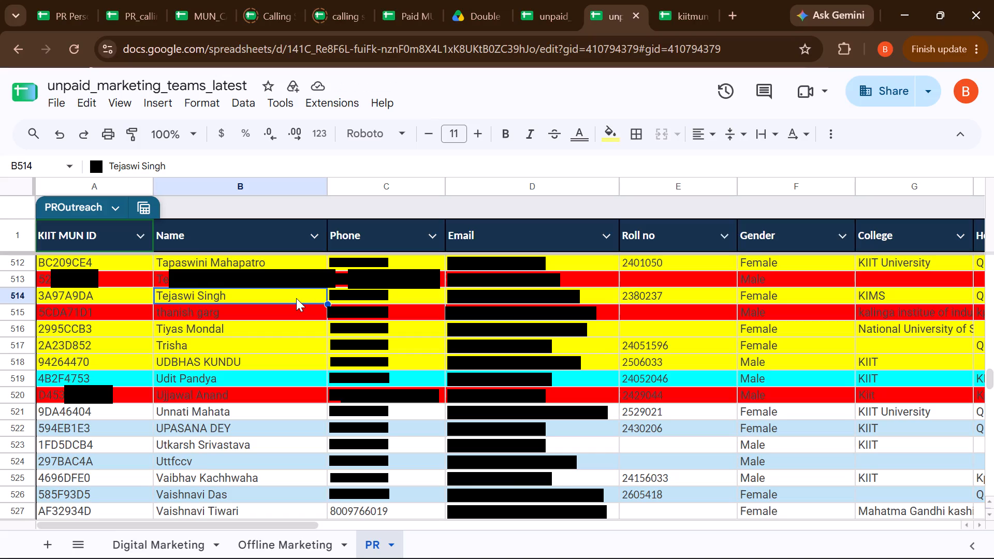
pyautogui.press('Right')
pyautogui.press('Right')
pyautogui.press('Right')
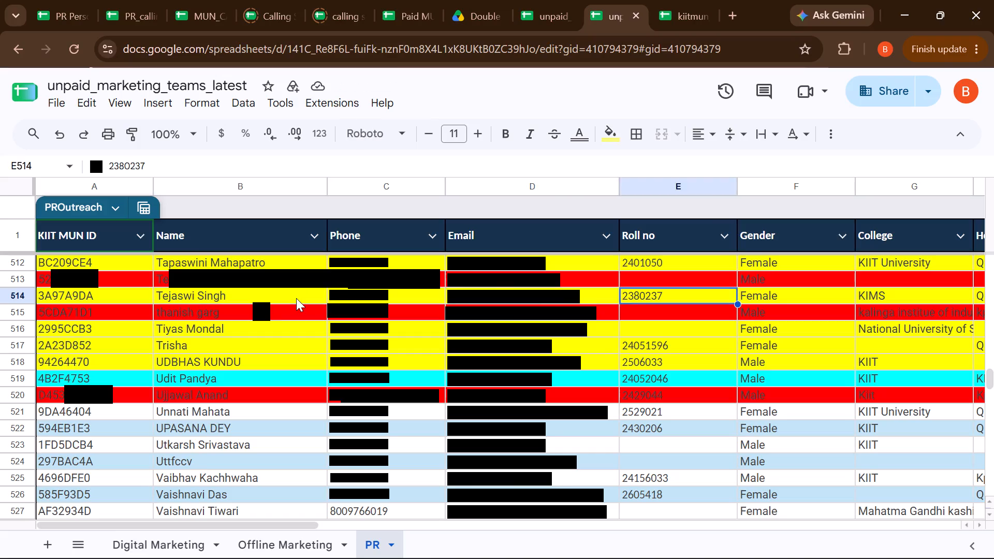
pyautogui.press('Right')
pyautogui.press('Right')
pyautogui.press('Right')
pyautogui.press('Right')
pyautogui.press('Right')
pyautogui.press('Right')
pyautogui.press('Right')
pyautogui.press('Right')
pyautogui.press('Right')
pyautogui.press('Right')
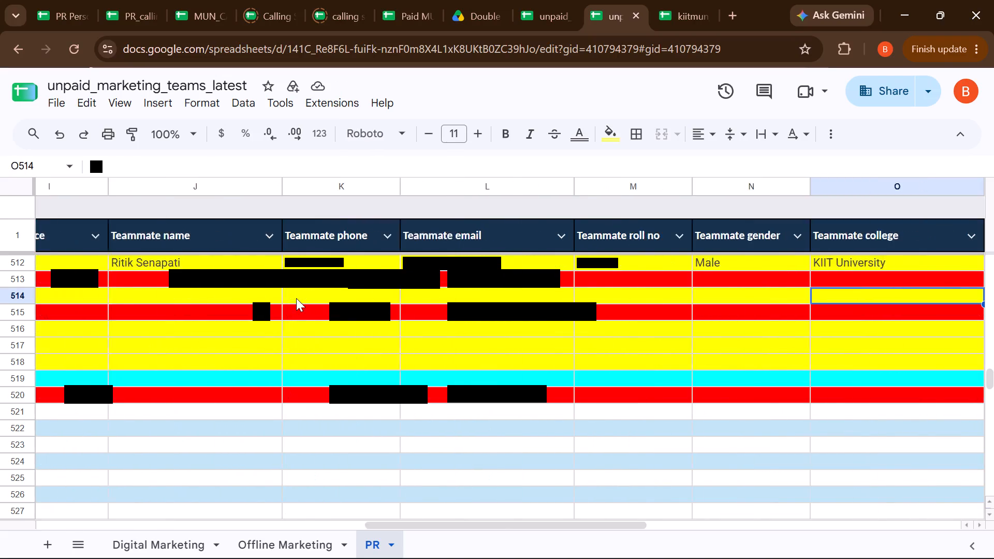
pyautogui.press('Right')
pyautogui.press('Right')
pyautogui.press('Right')
pyautogui.press('Right')
pyautogui.press('Right')
pyautogui.press('Right')
pyautogui.press('Right')
pyautogui.press('Right')
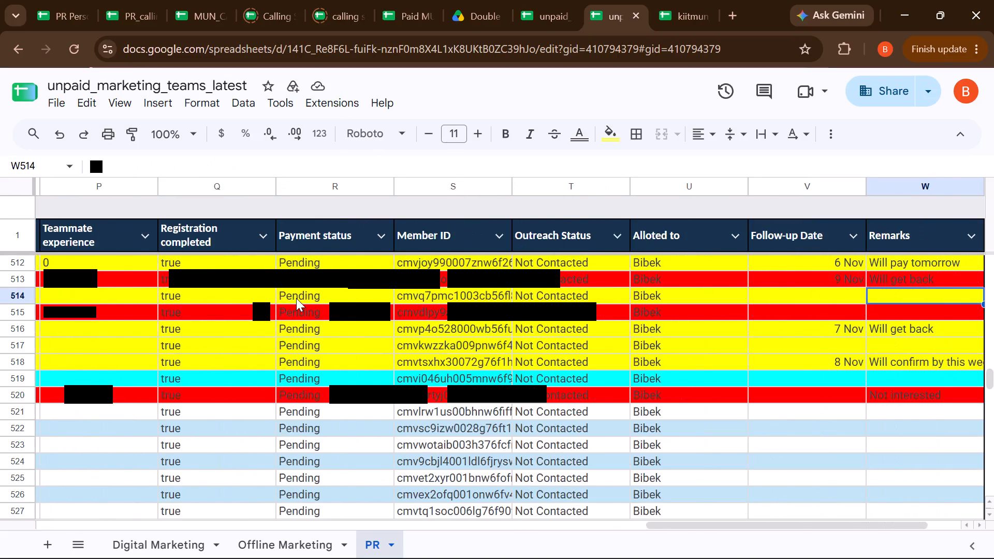
pyautogui.press('Right')
pyautogui.press('Left')
pyautogui.press('Left')
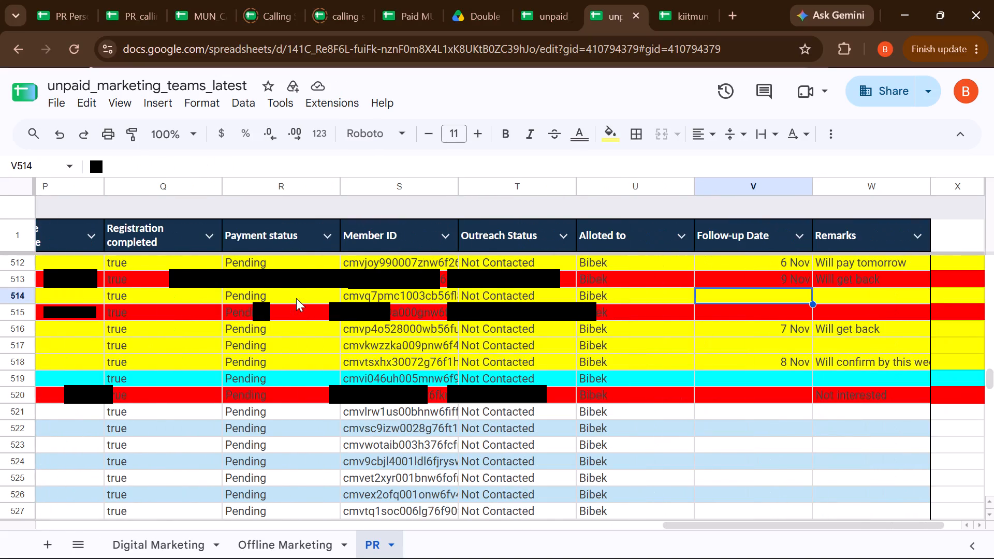
pyautogui.write('8 Nov')
pyautogui.press('Right')
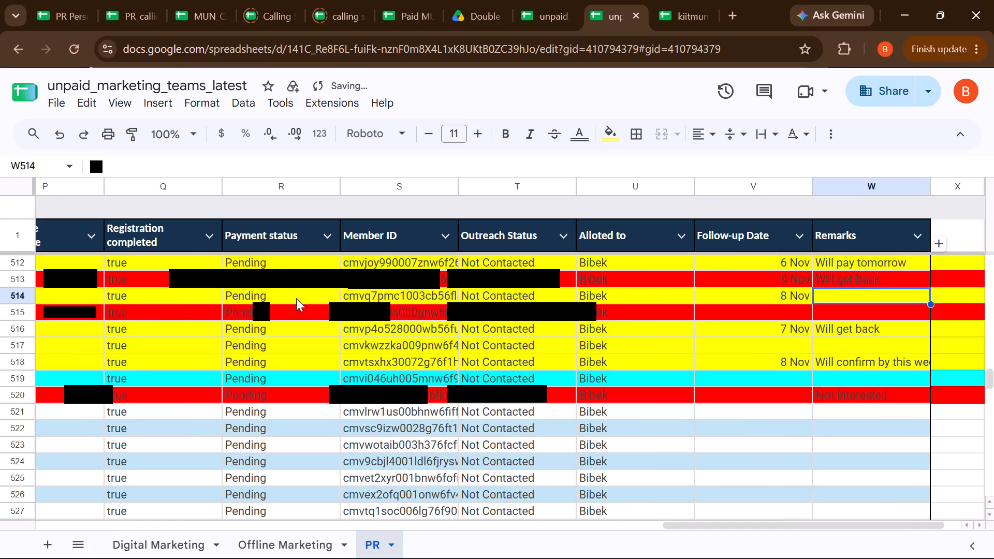
# Enter the remark "Will confirm on sunday" for the row 514 record.
pyautogui.write('Will confirm')
pyautogui.press('space')
pyautogui.write('on sunday')
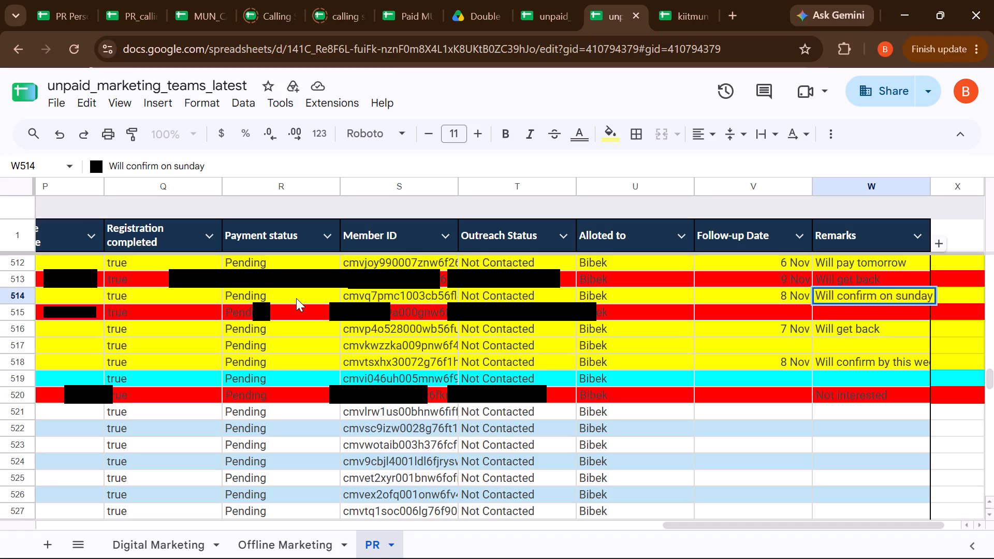
pyautogui.press('Left')
# Look over the follow-up dates from row 515 down to row 521, and go back along row 521 toward its name and contact details.
pyautogui.press('Down')
pyautogui.press('Up')
pyautogui.press('Down')
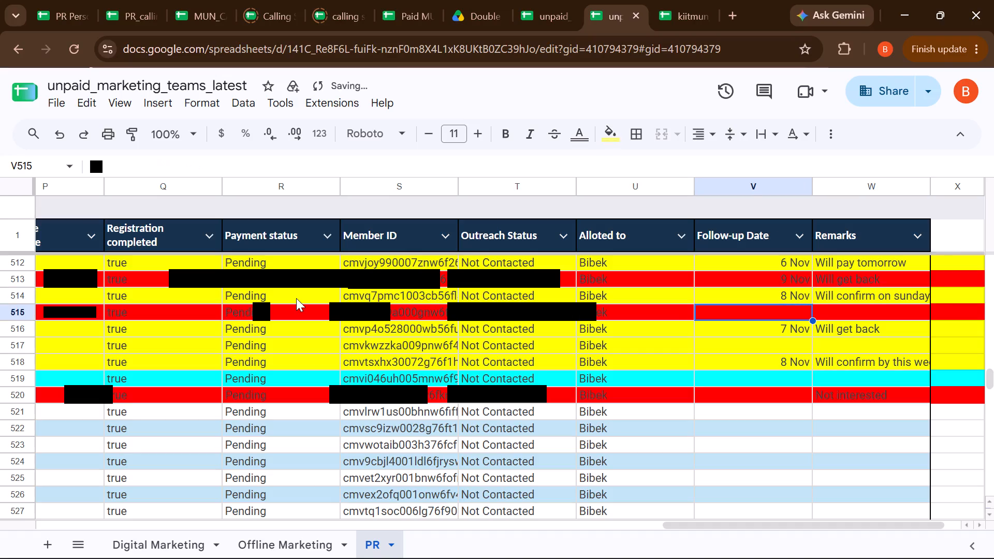
pyautogui.press('Down')
pyautogui.press('Up')
pyautogui.press('Down')
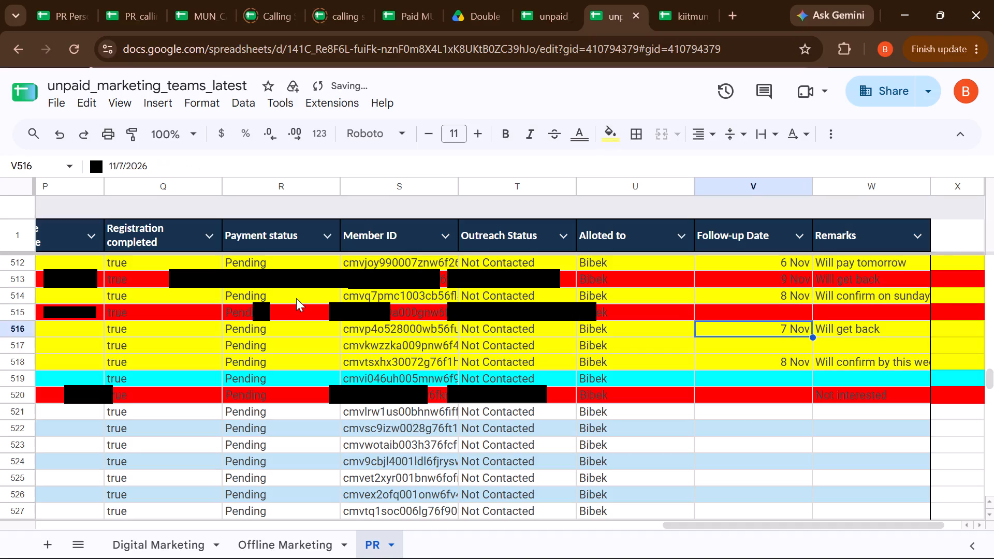
pyautogui.press('Down')
pyautogui.press('Up')
pyautogui.press('Down')
pyautogui.press('Down')
pyautogui.press('Down')
pyautogui.press('Down')
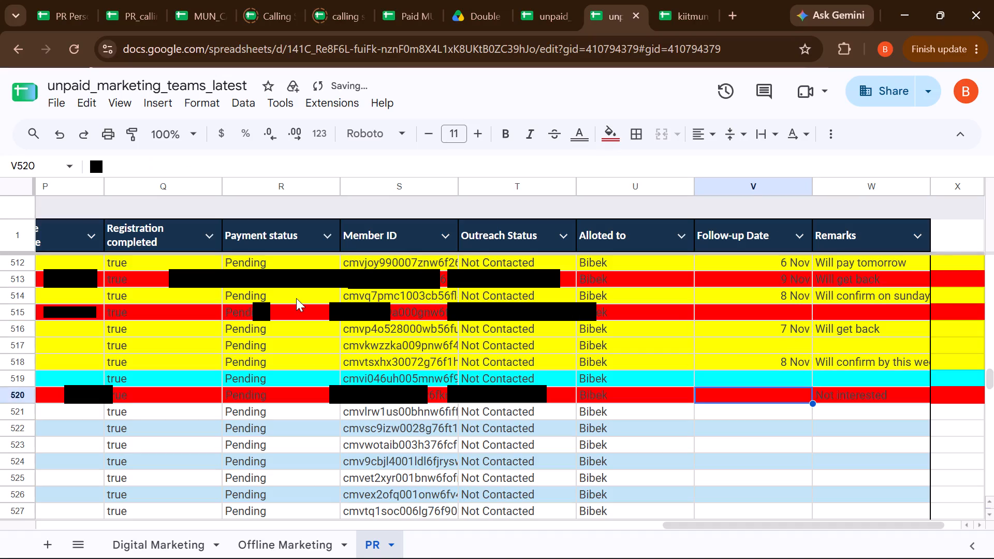
pyautogui.press('Down')
pyautogui.press('Left')
pyautogui.press('Left')
pyautogui.press('Left')
pyautogui.press('Left')
pyautogui.press('Left')
pyautogui.press('Left')
pyautogui.press('Left')
pyautogui.press('Left')
pyautogui.press('Left')
pyautogui.press('Left')
pyautogui.press('Left')
pyautogui.press('Left')
pyautogui.press('Left')
pyautogui.press('Left')
pyautogui.press('Left')
pyautogui.press('Left')
pyautogui.press('Left')
pyautogui.press('Left')
pyautogui.press('Left')
pyautogui.press('Left')
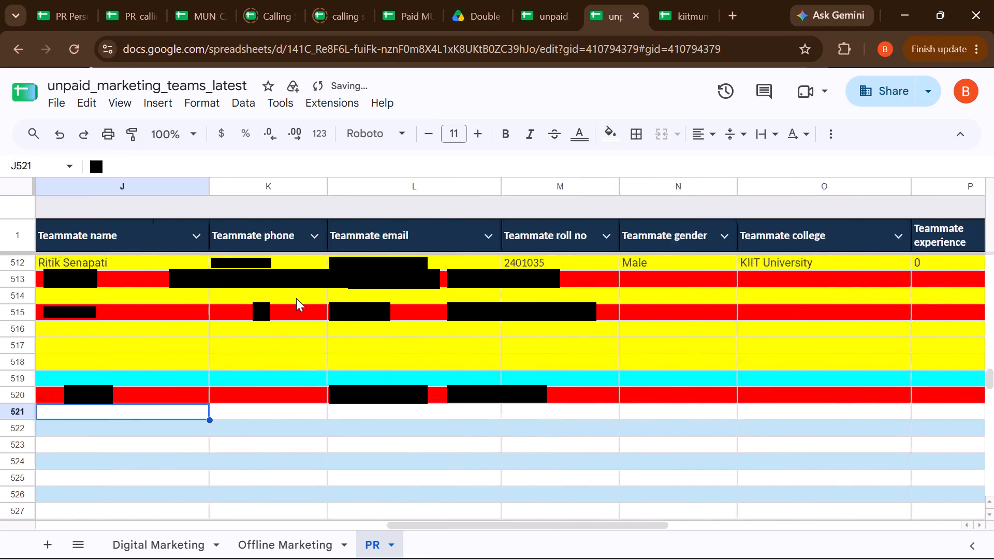
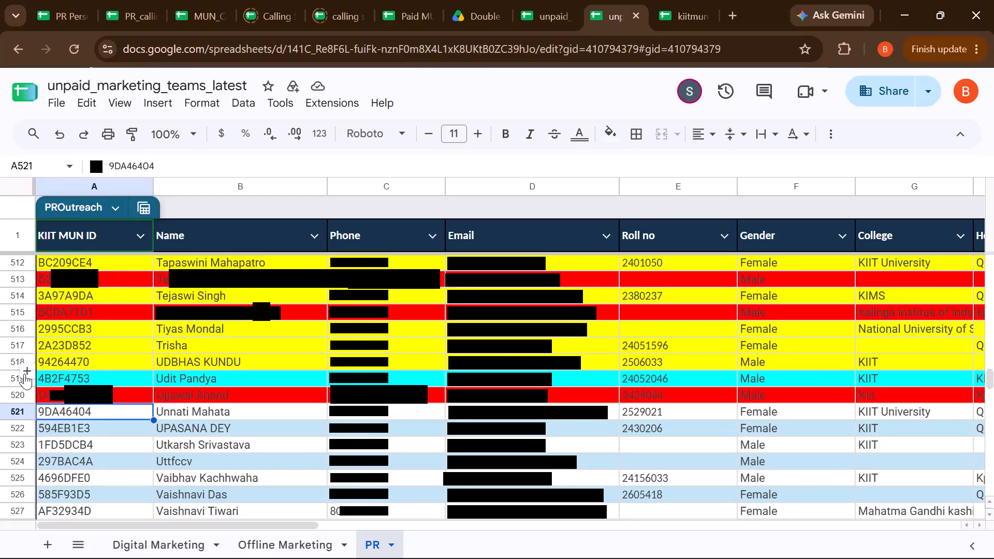
# Fill the entire row 521 record with cyan, matching the colour mark on row 519.
pyautogui.click(14, 413)
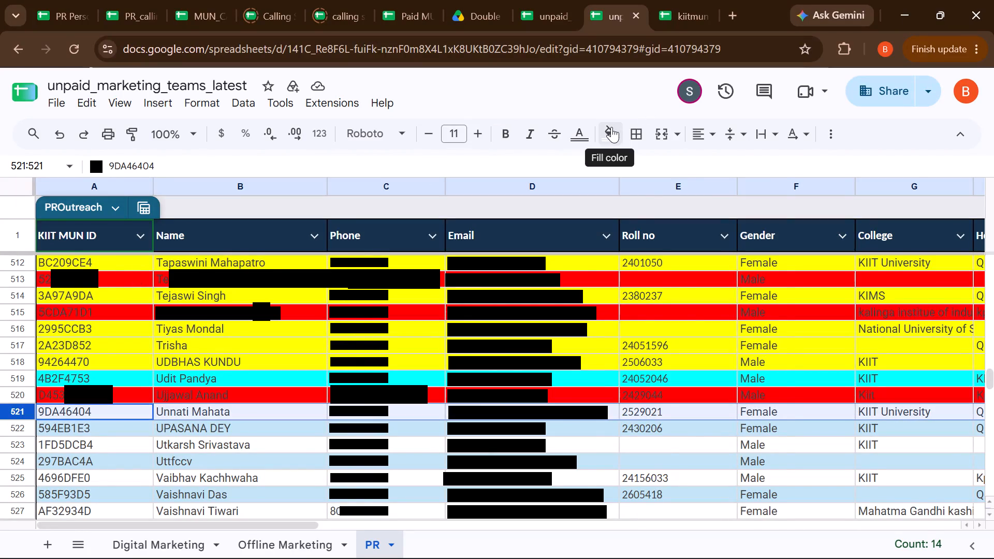
pyautogui.click(611, 127)
pyautogui.click(696, 200)
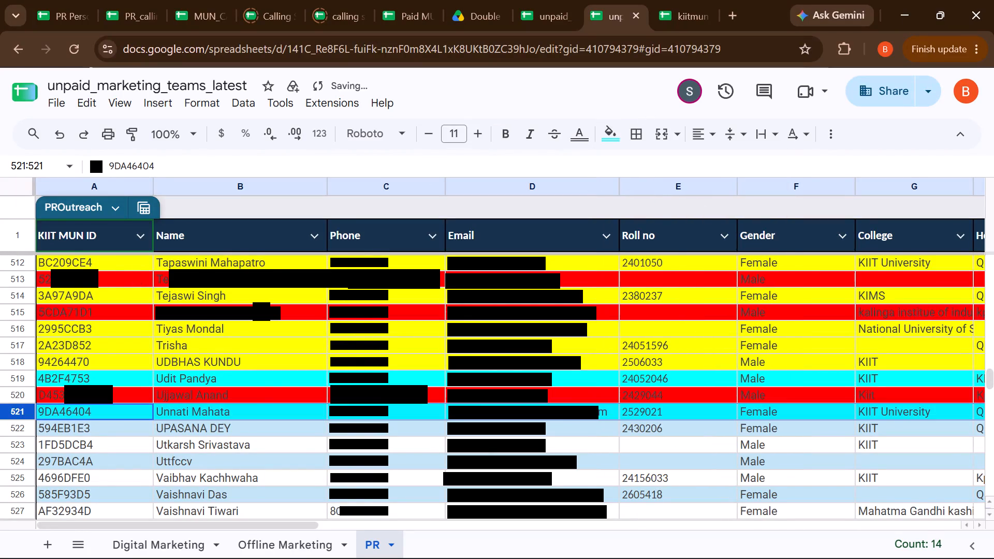
pyautogui.click(227, 435)
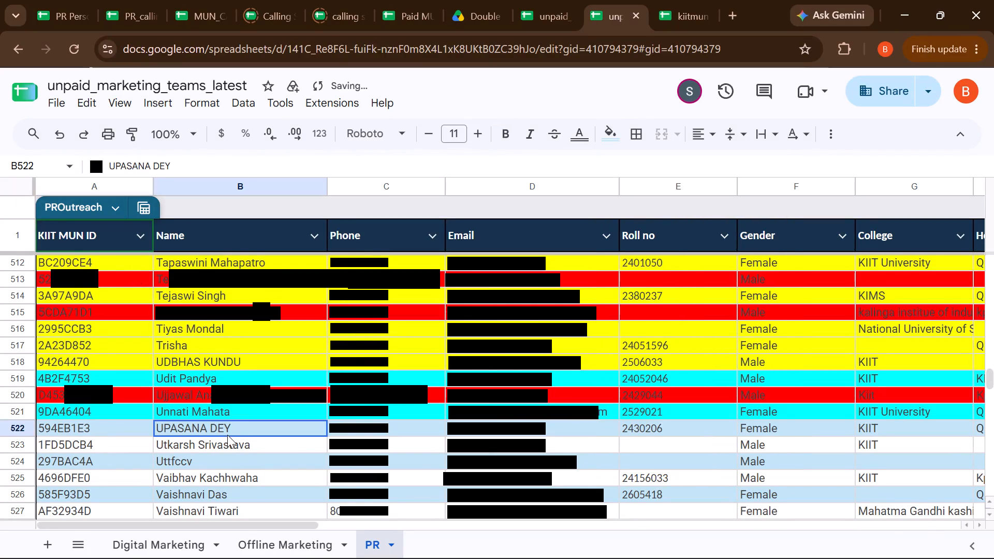
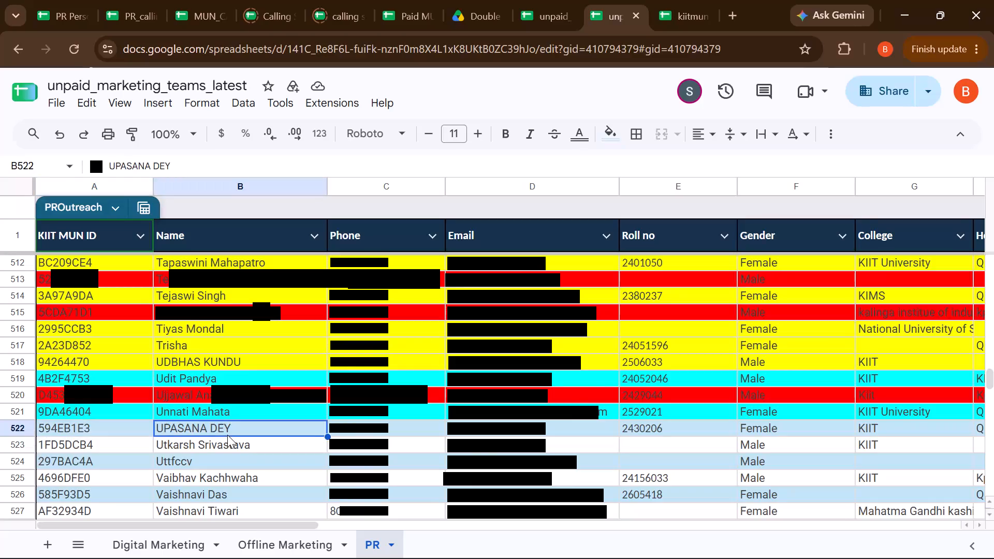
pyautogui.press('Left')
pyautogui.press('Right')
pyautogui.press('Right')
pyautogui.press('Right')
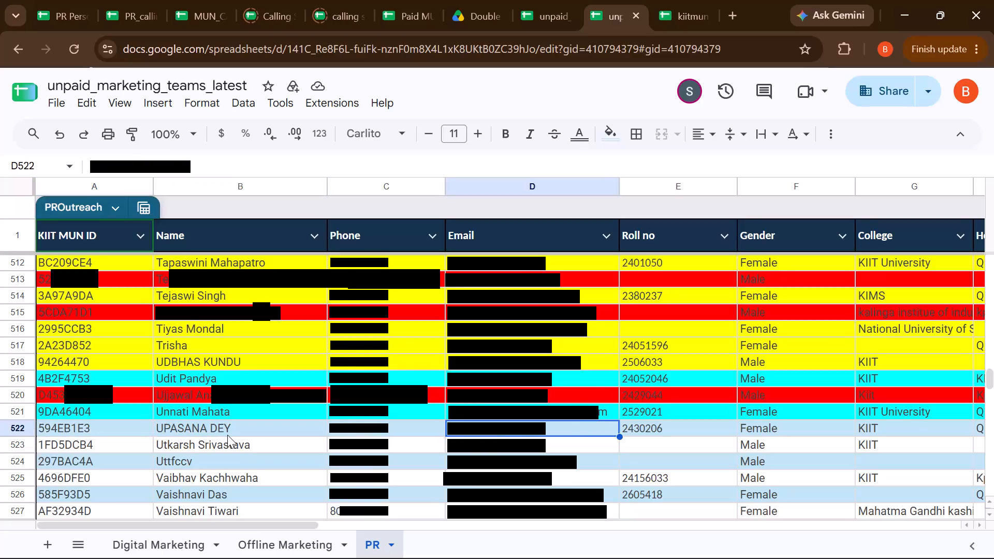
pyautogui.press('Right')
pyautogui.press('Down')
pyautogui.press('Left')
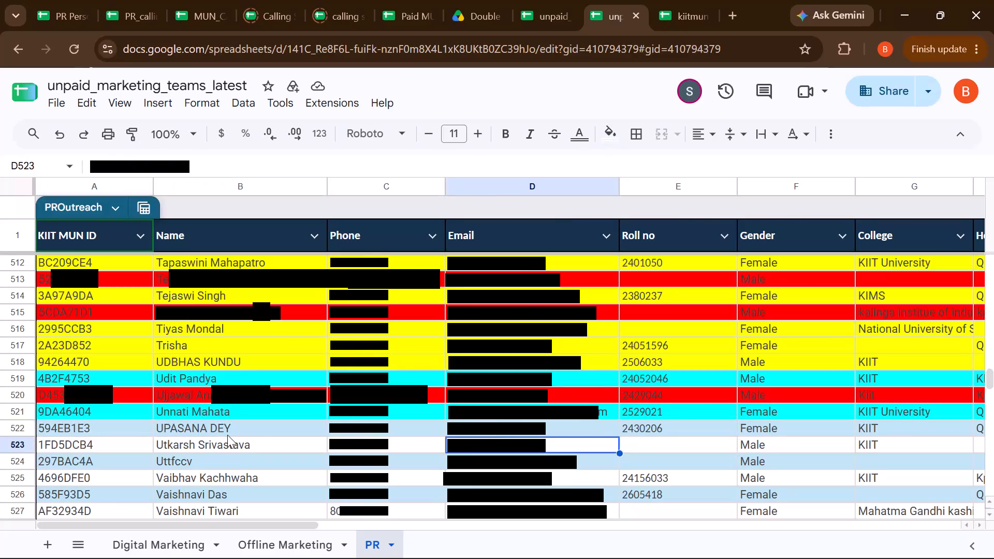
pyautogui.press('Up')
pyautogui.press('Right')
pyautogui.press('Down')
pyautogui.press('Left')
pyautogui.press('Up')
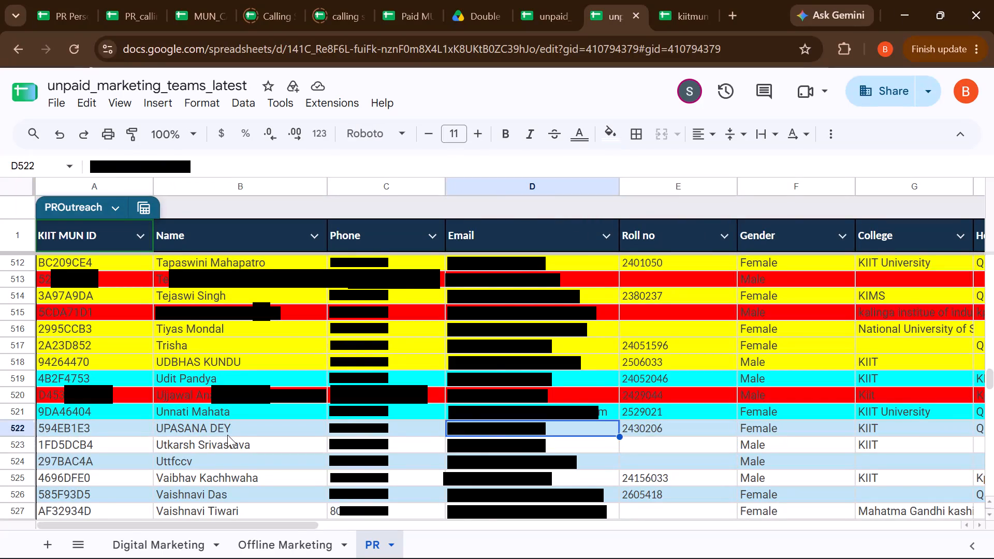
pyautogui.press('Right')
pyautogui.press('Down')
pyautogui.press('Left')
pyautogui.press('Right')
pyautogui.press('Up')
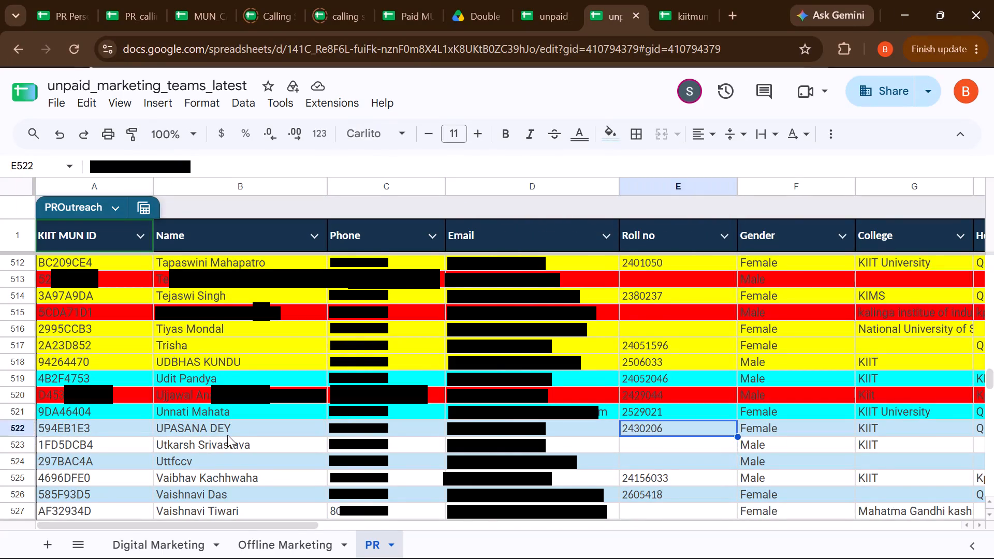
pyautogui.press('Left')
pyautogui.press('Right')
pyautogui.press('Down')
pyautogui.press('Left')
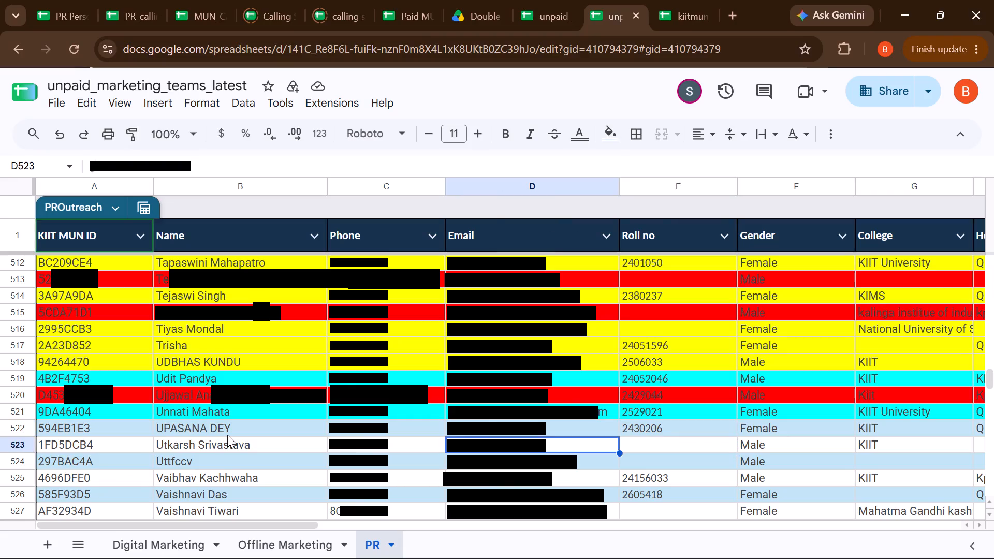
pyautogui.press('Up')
# Enter 7 Nov as the follow-up date for the row 522 record.
pyautogui.press('Right')
pyautogui.press('Right')
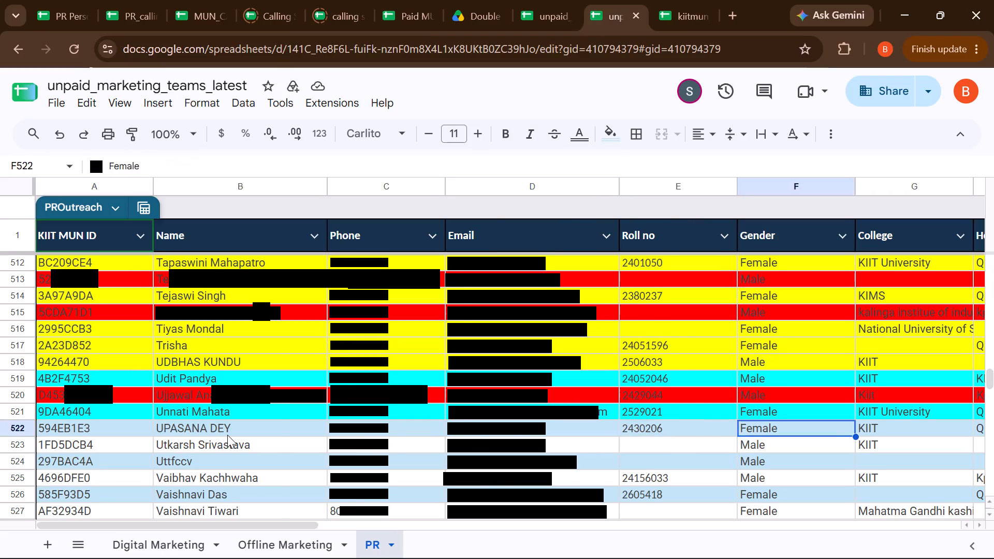
pyautogui.press('Right')
pyautogui.press('Right')
pyautogui.press('Right')
pyautogui.press('Right')
pyautogui.press('Right')
pyautogui.press('Right')
pyautogui.press('Right')
pyautogui.press('Right')
pyautogui.press('Right')
pyautogui.press('Right')
pyautogui.press('Right')
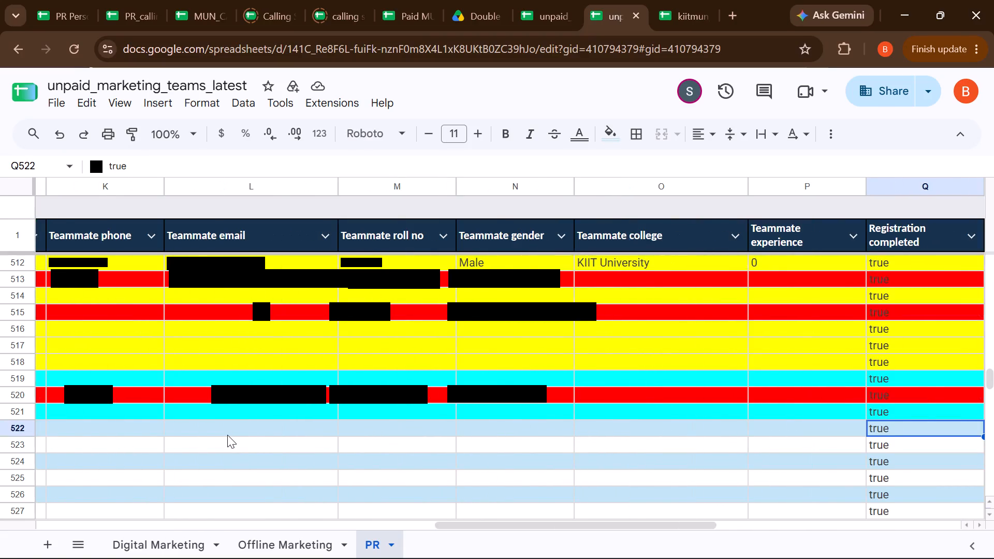
pyautogui.press('Right')
pyautogui.press('Right')
pyautogui.press('Right')
pyautogui.press('Right')
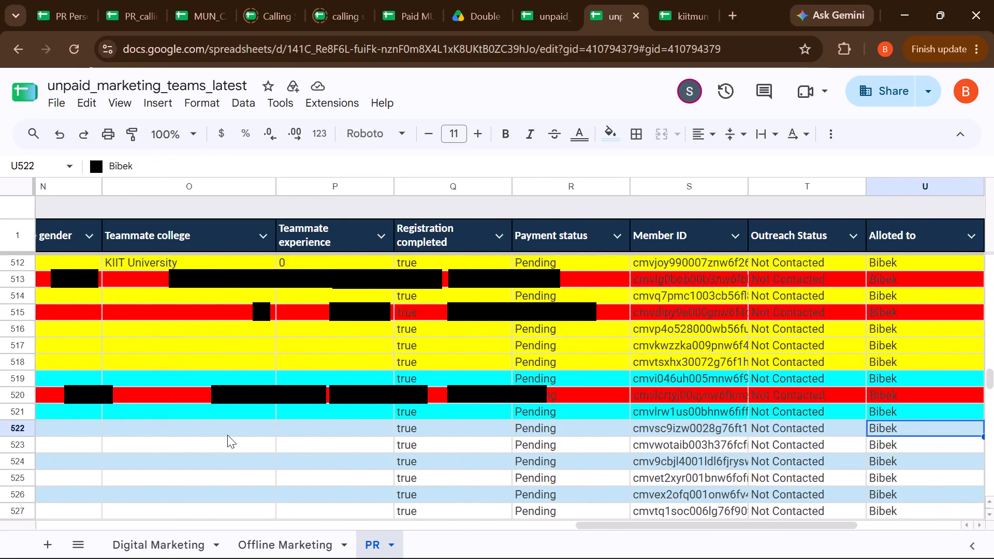
pyautogui.press('Right')
pyautogui.press('Right')
pyautogui.press('Right')
pyautogui.press('Left')
pyautogui.press('Right')
pyautogui.press('Right')
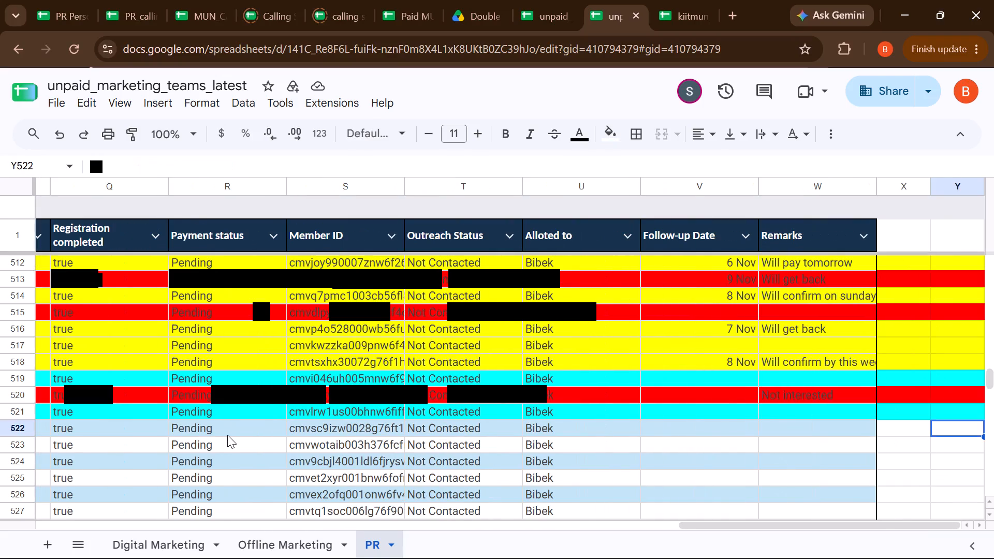
pyautogui.press('Left')
pyautogui.press('Left')
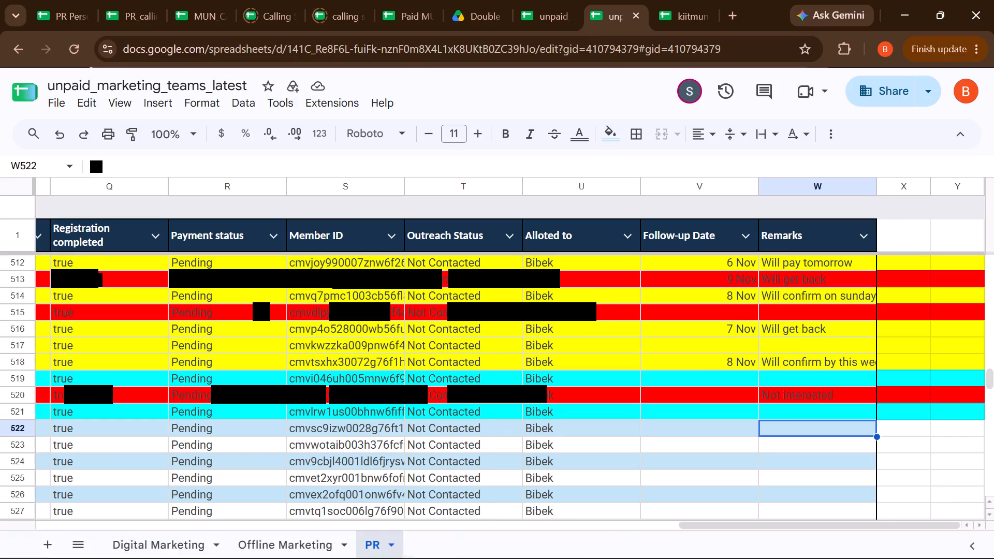
pyautogui.click(734, 420)
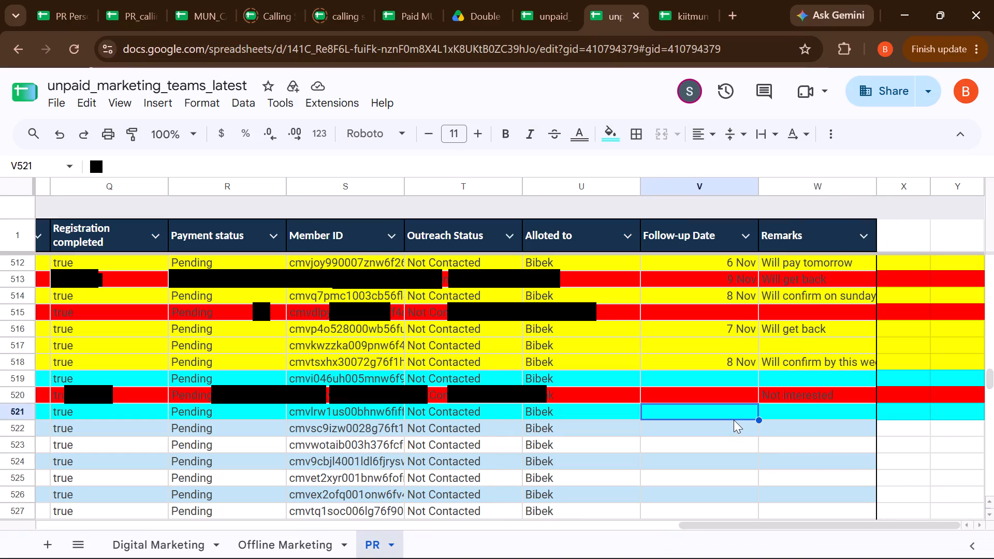
pyautogui.click(734, 426)
pyautogui.write('7 Nov')
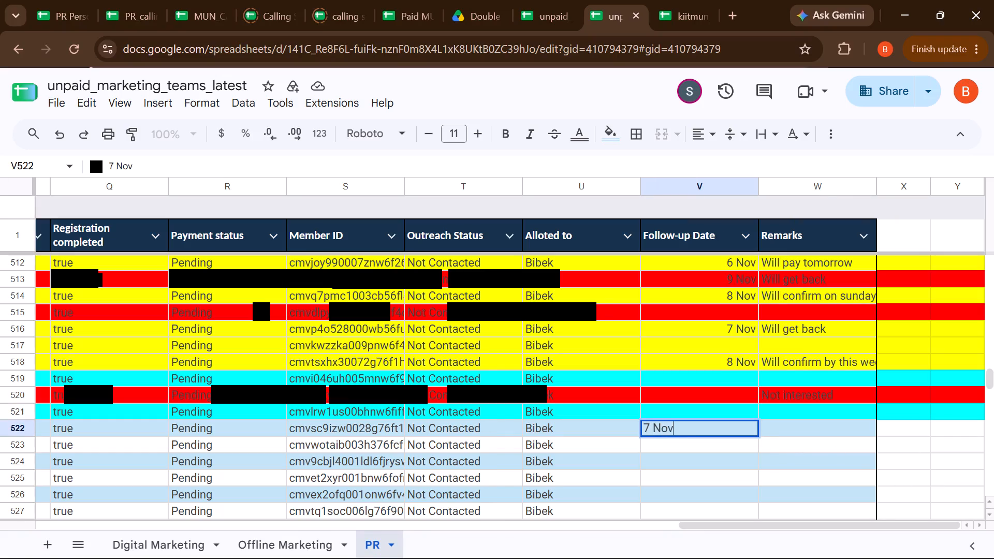
pyautogui.press('Right')
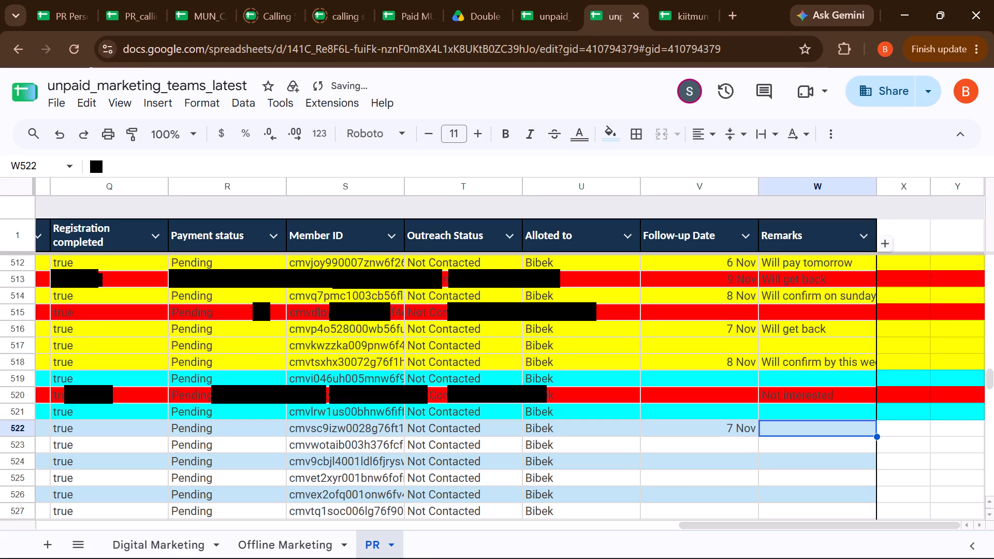
# Enter the remark "Will get back" for the row 522 record.
pyautogui.write('Will')
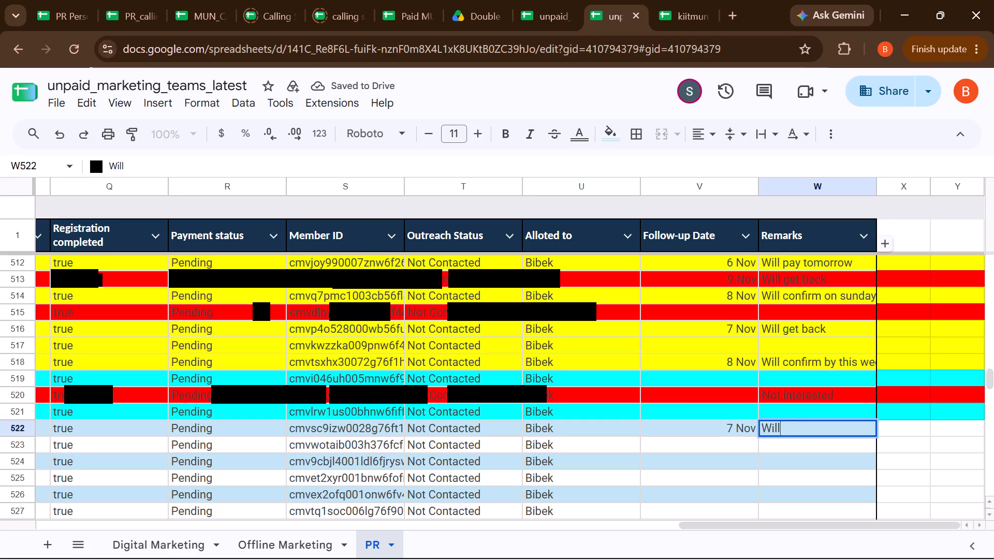
pyautogui.write('et back')
pyautogui.press('Left')
pyautogui.press('Right')
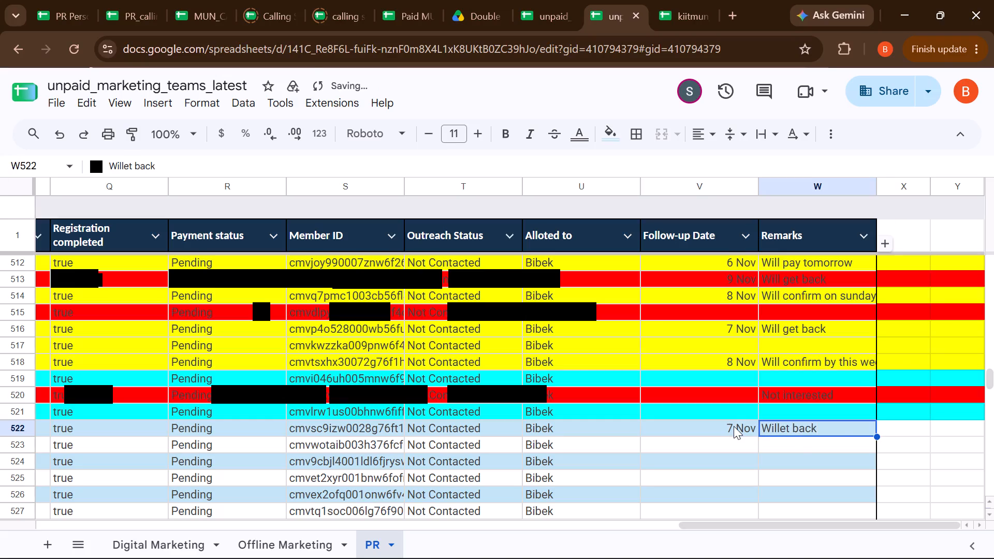
pyautogui.doubleClick(798, 429)
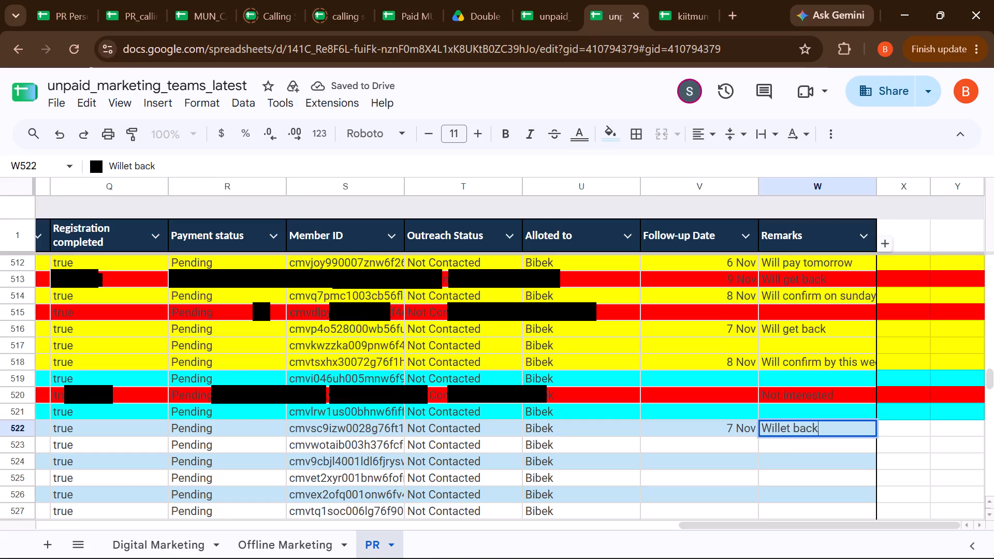
pyautogui.press('Left')
pyautogui.press('Left')
pyautogui.press('Left')
pyautogui.press('Left')
pyautogui.press('Left')
pyautogui.press('Left')
pyautogui.press('Left')
pyautogui.press('Left')
pyautogui.press('Left')
pyautogui.press('Right')
pyautogui.press('Right')
pyautogui.press('space')
pyautogui.write('g')
pyautogui.press('Return')
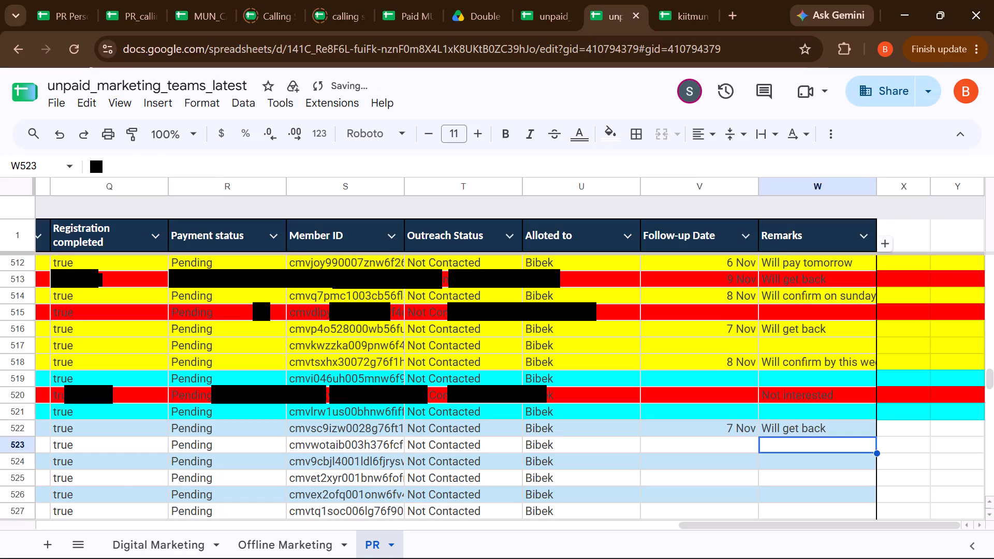
# Fill the entire row 522 record with yellow, matching the other records awaiting follow-up.
pyautogui.press('Left')
pyautogui.press('Left')
pyautogui.press('Left')
pyautogui.press('Left')
pyautogui.press('Left')
pyautogui.press('Left')
pyautogui.press('Left')
pyautogui.press('Left')
pyautogui.press('Left')
pyautogui.press('Left')
pyautogui.press('Left')
pyautogui.press('Left')
pyautogui.press('Left')
pyautogui.press('Left')
pyautogui.press('Left')
pyautogui.press('Left')
pyautogui.press('Left')
pyautogui.press('Left')
pyautogui.press('Left')
pyautogui.press('Left')
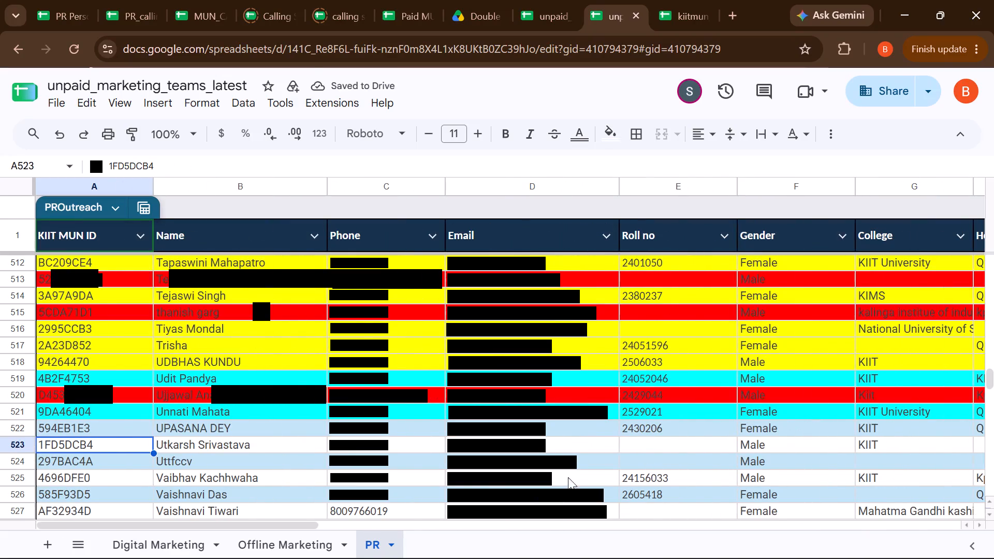
pyautogui.click(19, 428)
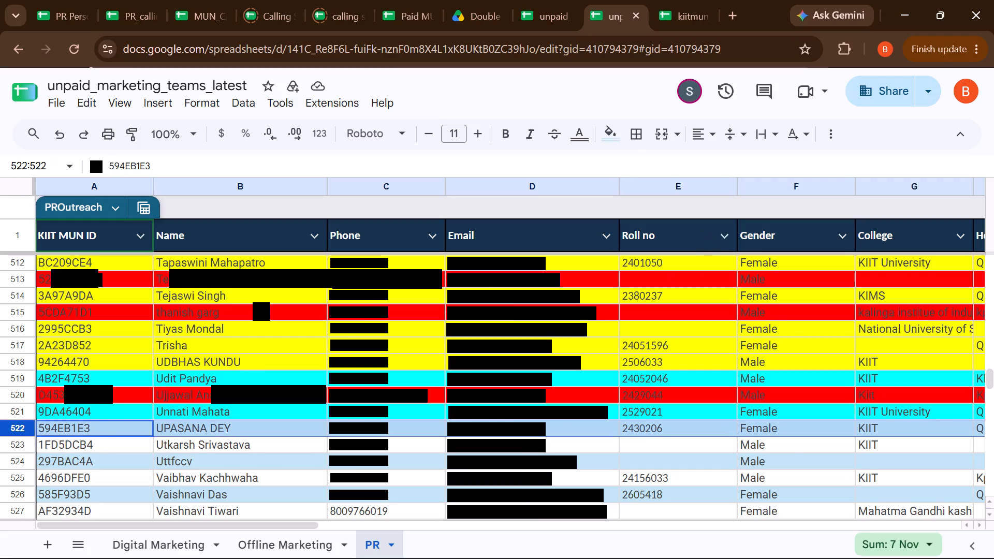
pyautogui.click(600, 131)
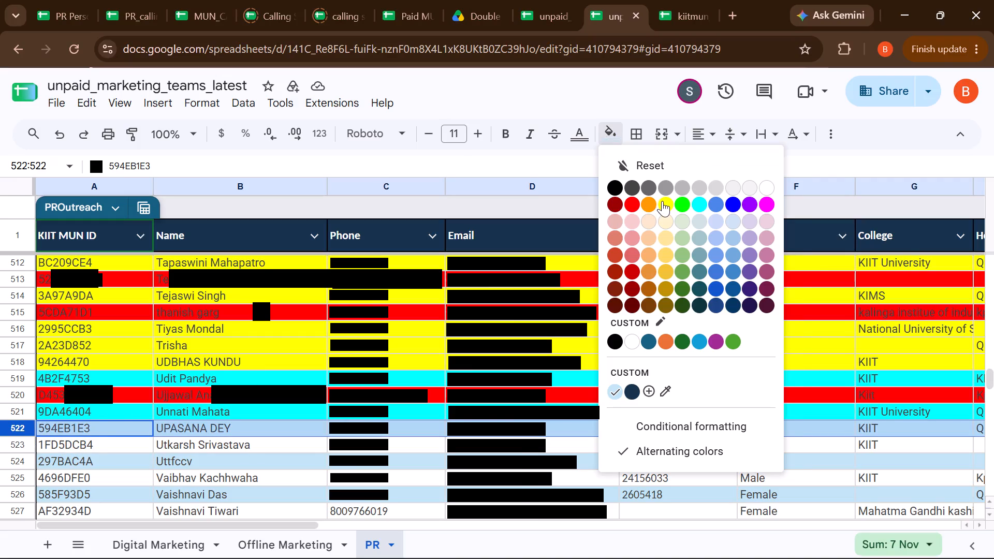
pyautogui.click(662, 201)
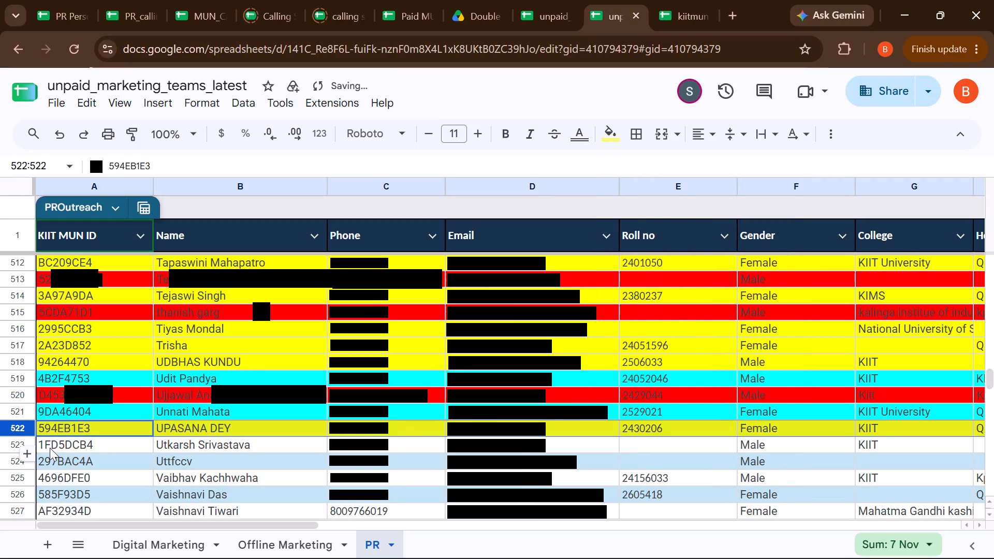
# Fill the entire row 523 record with red.
pyautogui.click(12, 444)
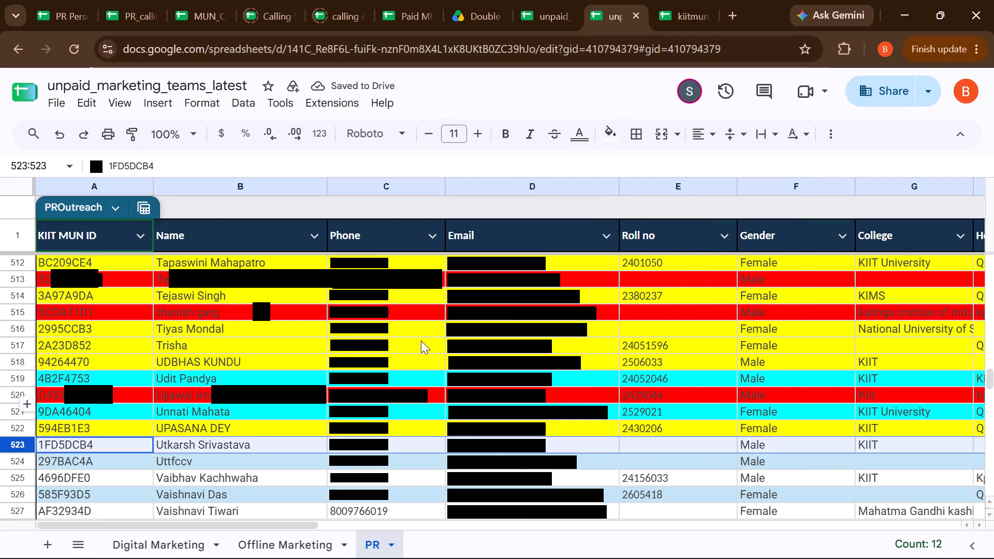
pyautogui.click(616, 141)
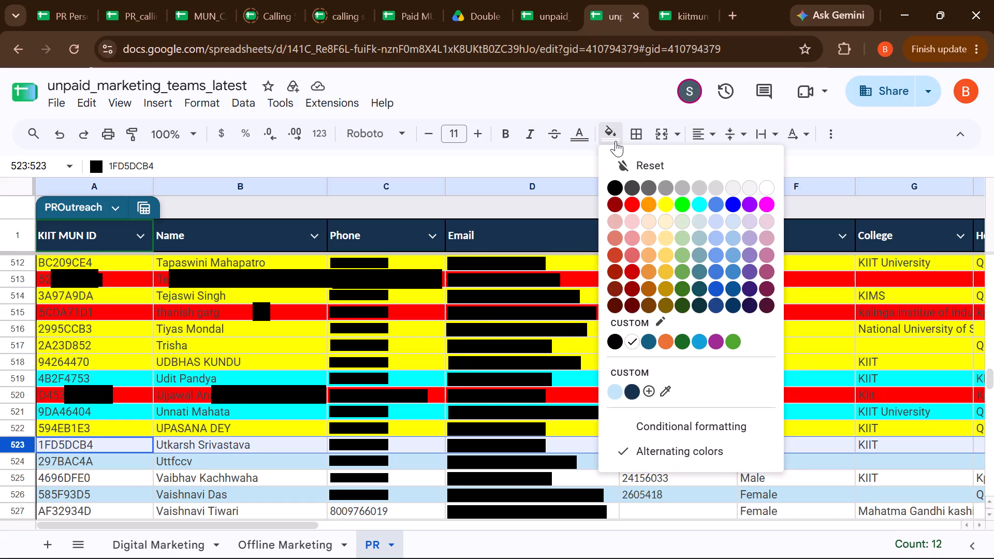
pyautogui.click(633, 207)
pyautogui.click(349, 436)
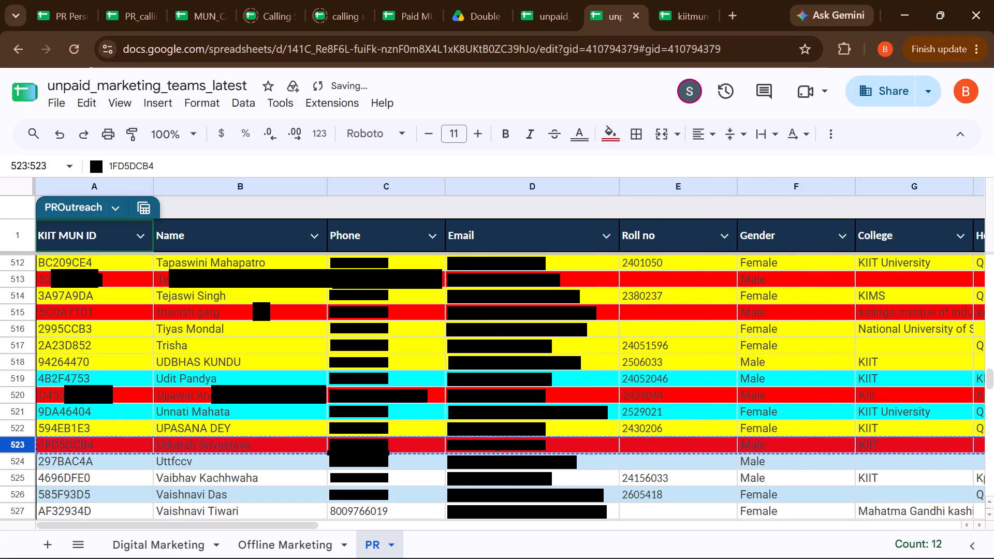
# Enter the remark "Internship" for the row 523 record.
pyautogui.click(352, 444)
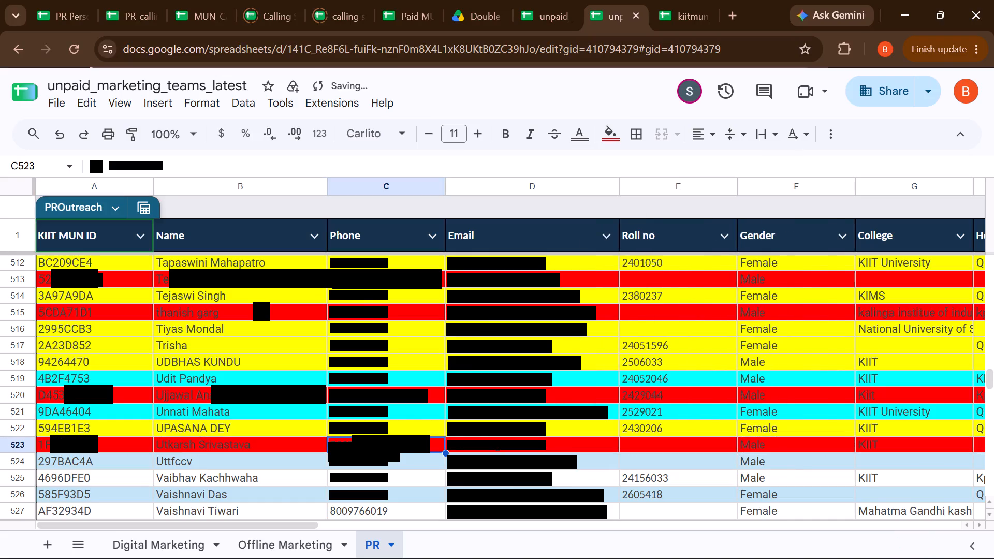
pyautogui.press('Right')
pyautogui.press('Right')
pyautogui.press('Right')
pyautogui.press('Right')
pyautogui.press('Right')
pyautogui.press('Right')
pyautogui.press('Right')
pyautogui.press('Right')
pyautogui.press('Right')
pyautogui.press('Right')
pyautogui.press('Right')
pyautogui.press('Right')
pyautogui.press('Right')
pyautogui.press('Right')
pyautogui.press('Right')
pyautogui.press('Right')
pyautogui.press('Right')
pyautogui.press('Right')
pyautogui.press('Right')
pyautogui.press('Right')
pyautogui.press('Right')
pyautogui.press('Right')
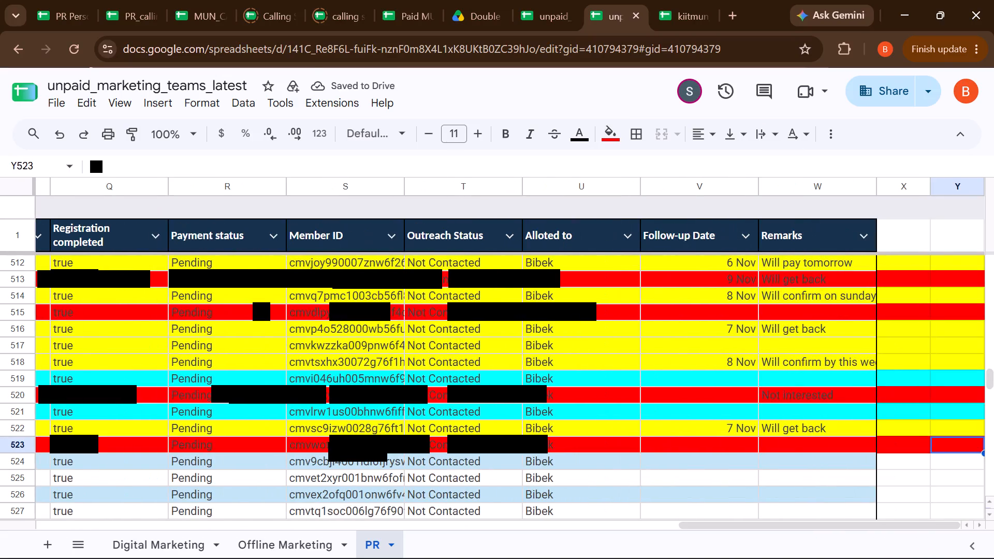
pyautogui.press('Left')
pyautogui.press('Left')
pyautogui.press('Left')
pyautogui.press('Right')
pyautogui.write('Internship')
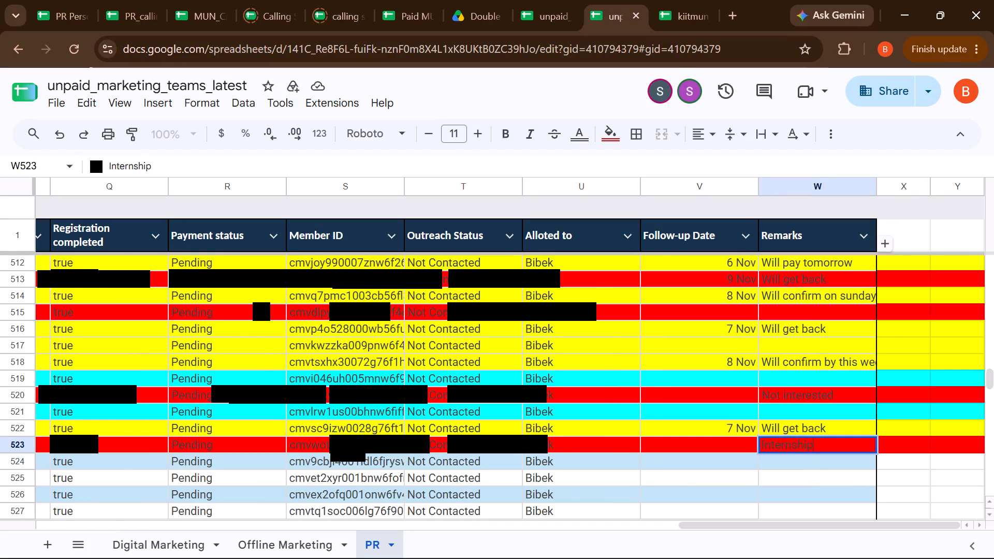
pyautogui.press('Return')
# Check the row 524 record's identifying details and enter the remark "Fake Reg" for it.
pyautogui.press('Left')
pyautogui.press('Left')
pyautogui.press('Left')
pyautogui.press('Left')
pyautogui.press('Left')
pyautogui.press('Left')
pyautogui.press('Left')
pyautogui.press('Left')
pyautogui.press('Left')
pyautogui.press('Left')
pyautogui.press('Left')
pyautogui.press('Left')
pyautogui.press('Left')
pyautogui.press('Left')
pyautogui.press('Left')
pyautogui.press('Left')
pyautogui.press('Left')
pyautogui.press('Left')
pyautogui.press('Left')
pyautogui.press('Left')
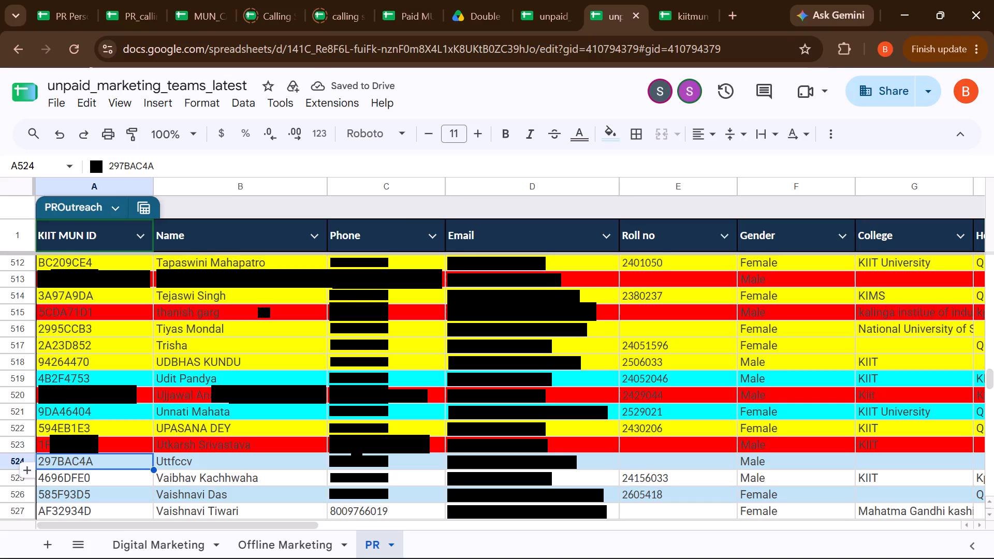
pyautogui.press('Right')
pyautogui.press('Right')
pyautogui.press('Right')
pyautogui.press('Right')
pyautogui.press('Right')
pyautogui.press('Right')
pyautogui.press('Right')
pyautogui.press('Right')
pyautogui.press('Right')
pyautogui.press('Right')
pyautogui.press('Right')
pyautogui.press('Right')
pyautogui.press('Right')
pyautogui.press('Right')
pyautogui.press('Right')
pyautogui.press('Right')
pyautogui.press('Right')
pyautogui.press('Right')
pyautogui.press('Right')
pyautogui.press('Right')
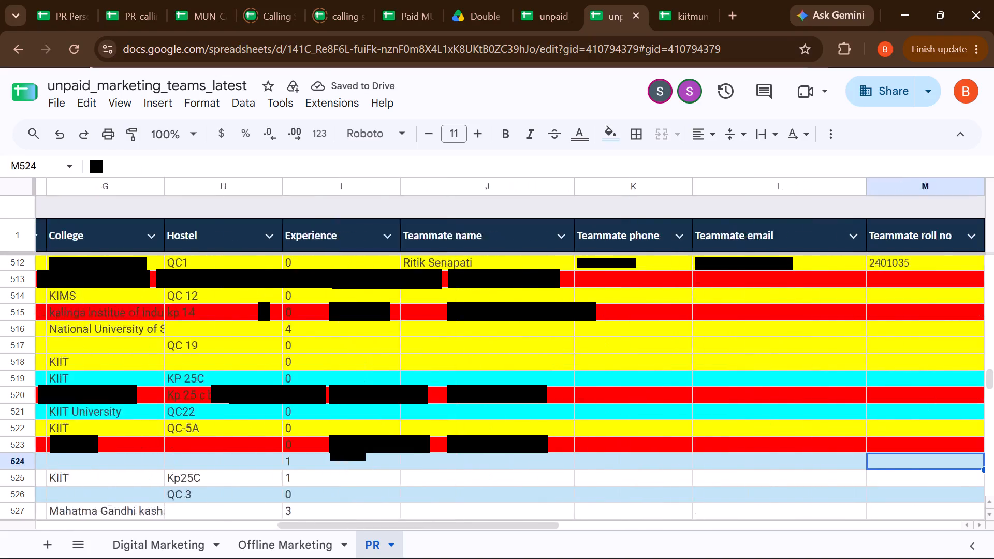
pyautogui.press('Right')
pyautogui.press('Right')
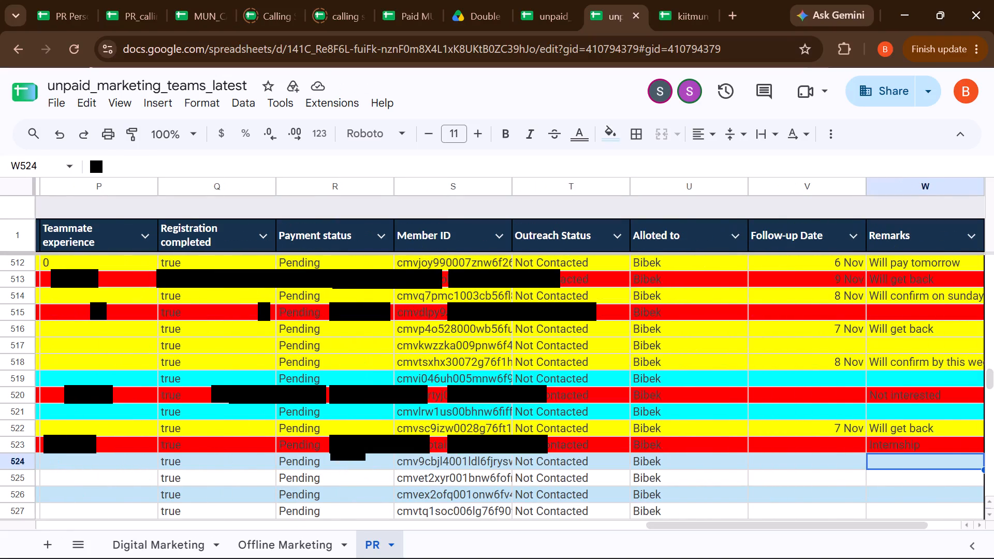
pyautogui.write('Fake Reg')
pyautogui.press('Return')
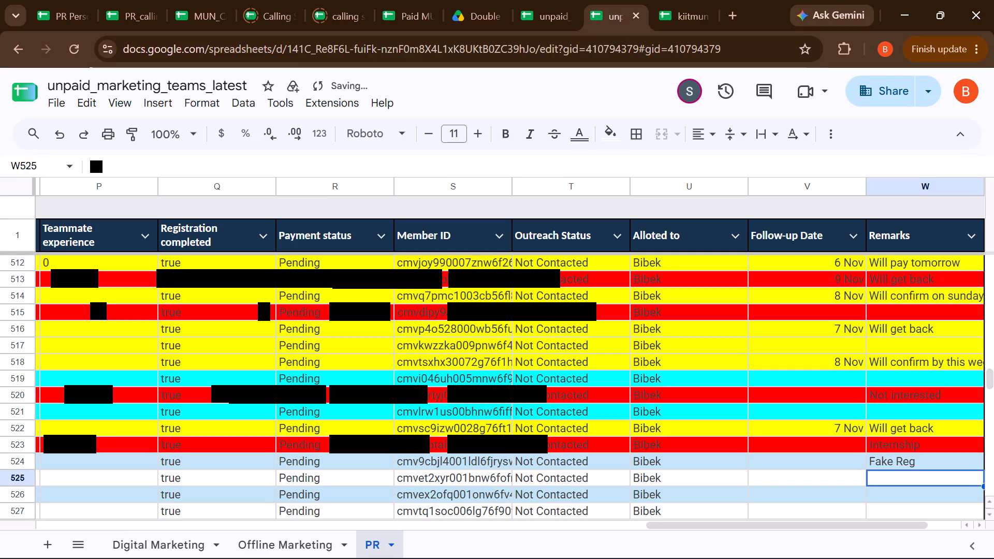
# Fill the entire row 524 record with red.
pyautogui.press('Left')
pyautogui.press('Left')
pyautogui.press('Left')
pyautogui.press('Left')
pyautogui.press('Left')
pyautogui.press('Left')
pyautogui.press('Left')
pyautogui.press('Left')
pyautogui.press('Left')
pyautogui.press('Left')
pyautogui.press('Left')
pyautogui.press('Left')
pyautogui.press('Left')
pyautogui.press('Left')
pyautogui.press('Left')
pyautogui.press('Left')
pyautogui.press('Left')
pyautogui.press('Left')
pyautogui.press('Left')
pyautogui.press('Left')
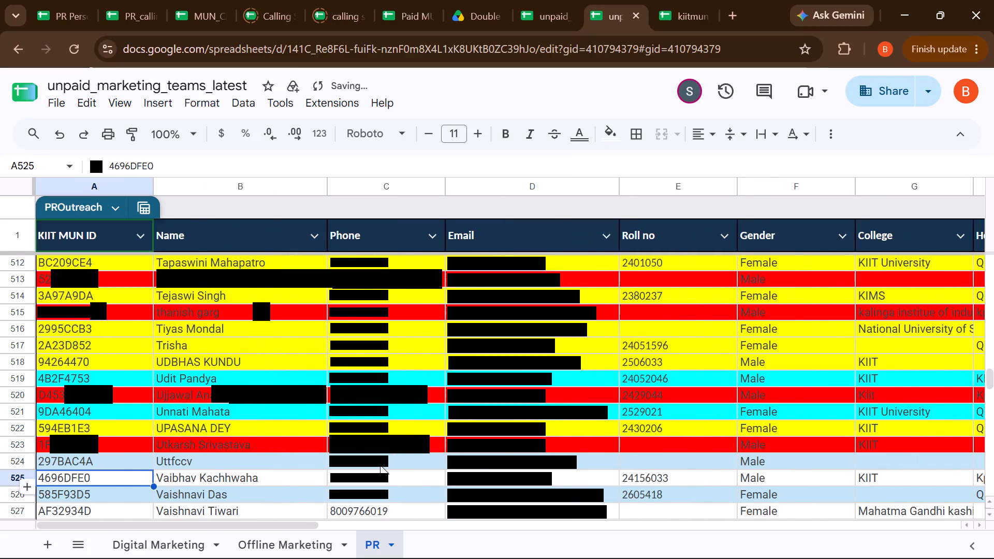
pyautogui.click(13, 461)
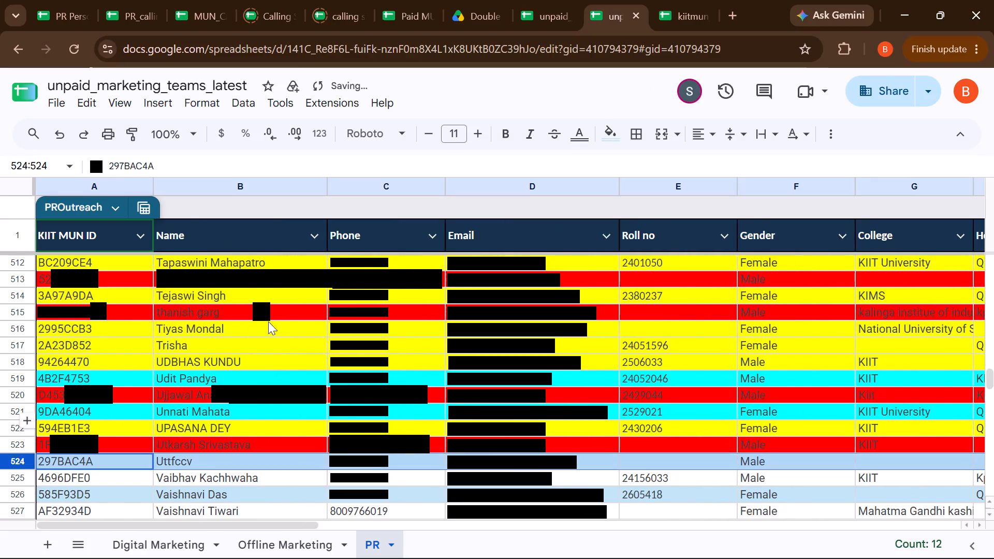
pyautogui.click(614, 132)
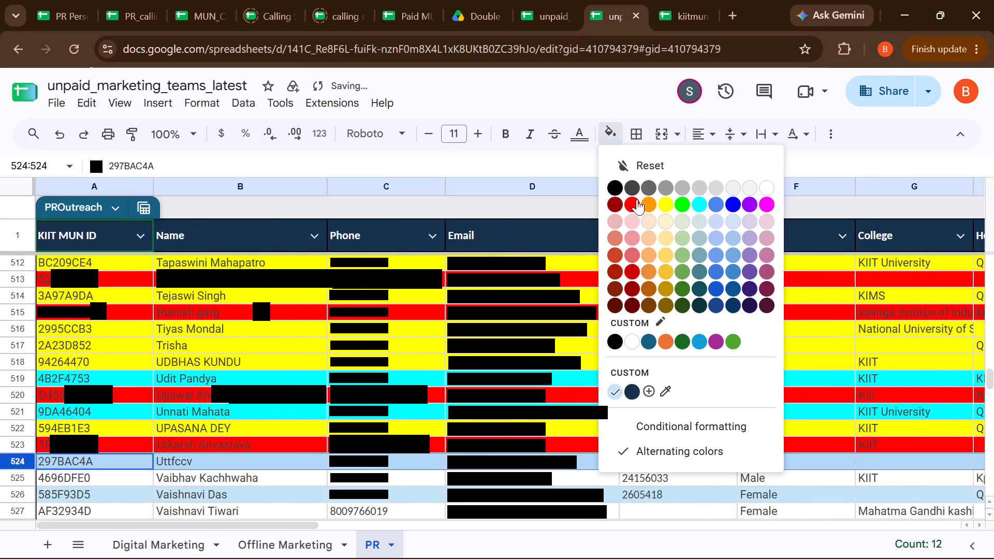
pyautogui.click(637, 199)
# Examine the row 525 record across its contact, teammate, payment status, follow-up date and remarks columns.
pyautogui.click(300, 481)
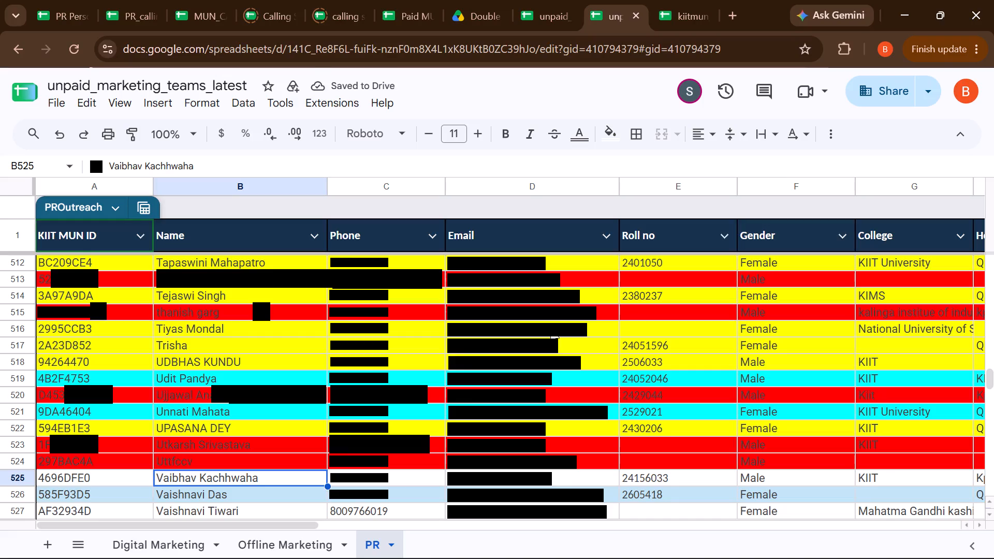
pyautogui.scroll(-1, 550, 329)
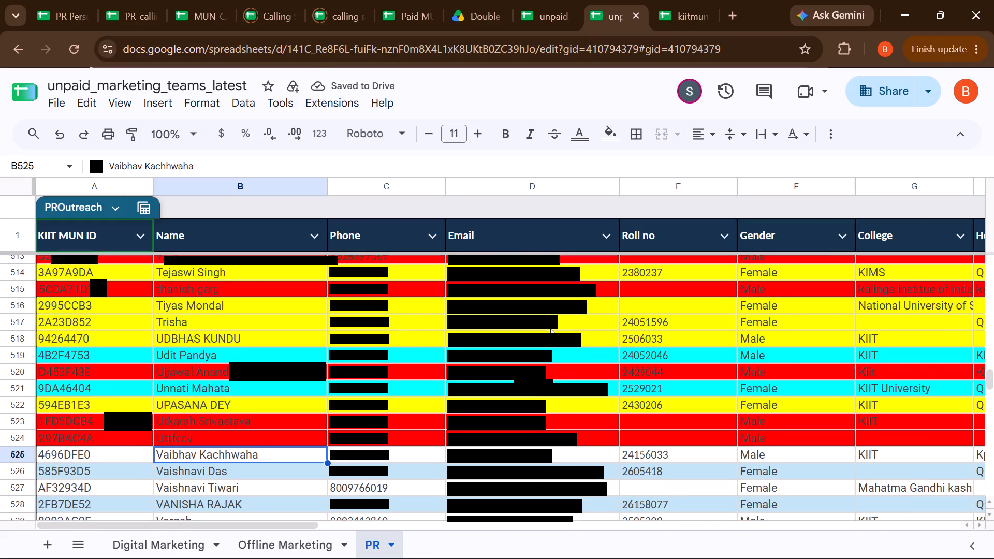
pyautogui.scroll(-1, 550, 329)
pyautogui.press('Right')
pyautogui.press('Right')
pyautogui.press('Right')
pyautogui.press('Right')
pyautogui.press('Right')
pyautogui.press('Right')
pyautogui.press('Right')
pyautogui.press('Right')
pyautogui.press('Right')
pyautogui.press('Right')
pyautogui.press('Right')
pyautogui.press('Right')
pyautogui.press('Right')
pyautogui.press('Right')
pyautogui.press('Right')
pyautogui.press('Right')
pyautogui.press('Right')
pyautogui.press('Right')
pyautogui.press('Right')
pyautogui.press('Right')
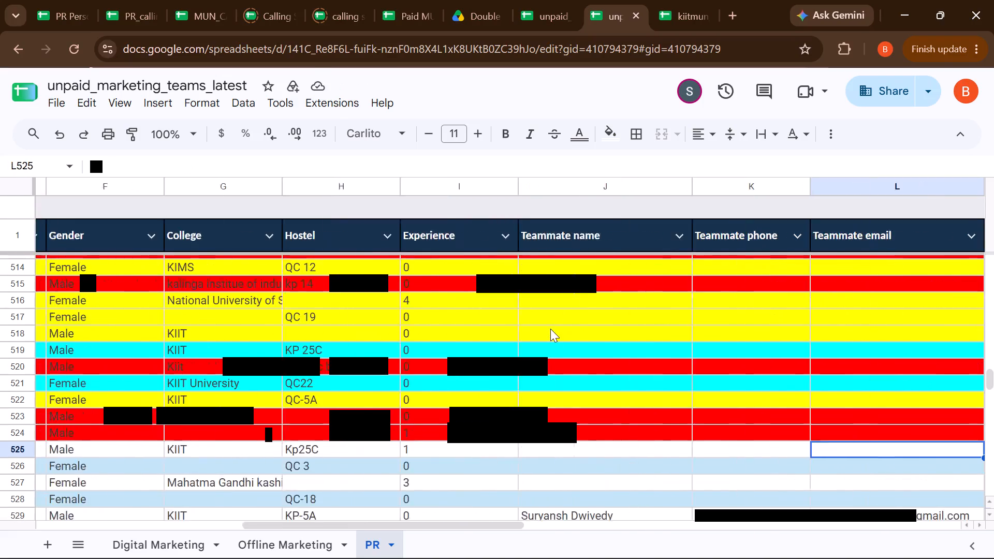
pyautogui.press('Right')
pyautogui.press('Left')
pyautogui.press('Left')
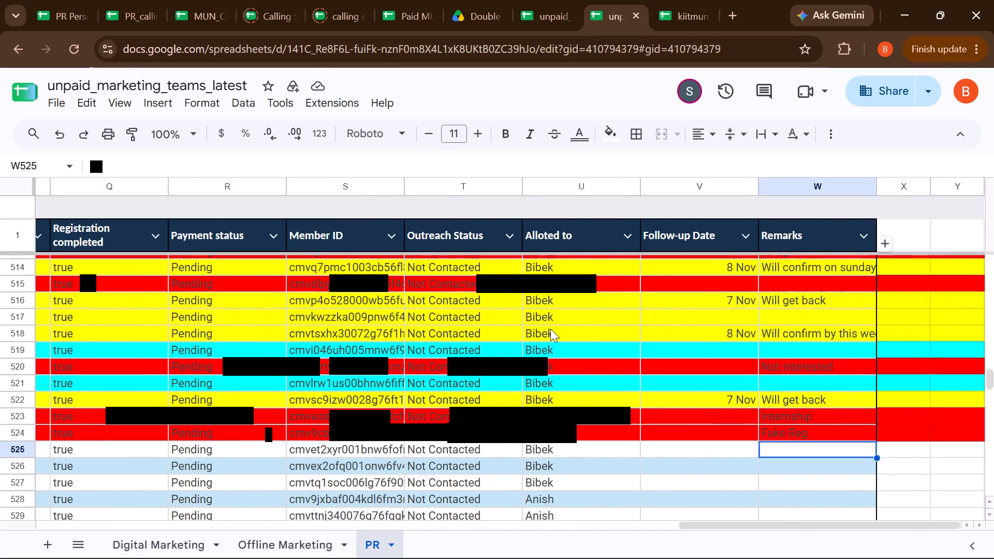
pyautogui.press('Left')
pyautogui.press('Right')
pyautogui.press('Right')
pyautogui.press('Right')
pyautogui.press('Left')
pyautogui.press('Left')
pyautogui.press('Left')
pyautogui.press('Left')
pyautogui.press('Left')
pyautogui.press('Left')
pyautogui.press('Left')
pyautogui.press('Left')
pyautogui.press('Left')
pyautogui.press('Left')
pyautogui.press('Left')
pyautogui.press('Left')
pyautogui.press('Left')
pyautogui.press('Left')
pyautogui.press('Left')
pyautogui.press('Left')
pyautogui.press('Left')
pyautogui.press('Left')
pyautogui.press('Left')
pyautogui.press('Left')
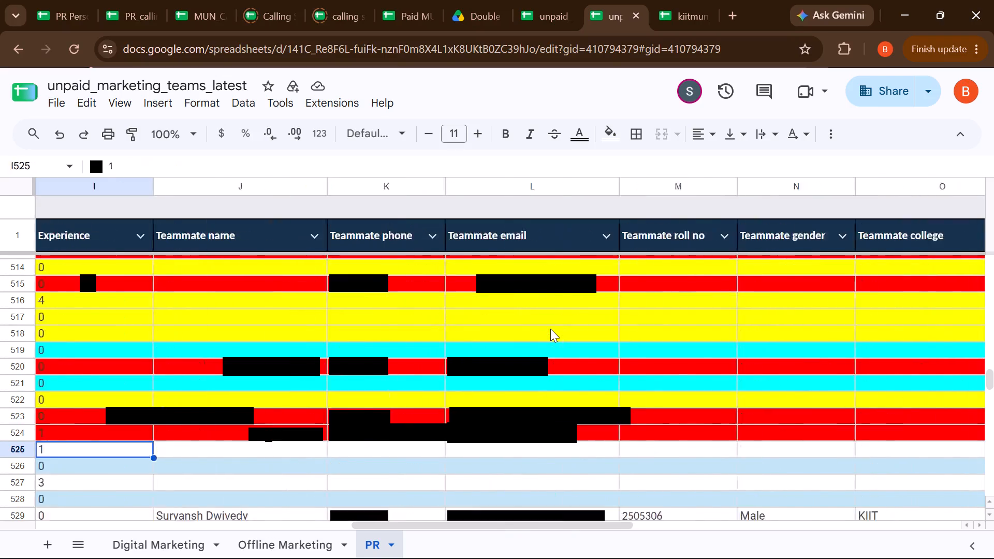
pyautogui.press('Right')
pyautogui.press('Right')
pyautogui.press('Right')
pyautogui.press('Right')
pyautogui.press('Right')
pyautogui.press('Right')
pyautogui.press('Right')
pyautogui.press('Right')
pyautogui.press('Right')
pyautogui.press('Right')
pyautogui.press('Right')
pyautogui.press('Right')
pyautogui.press('Right')
pyautogui.press('Right')
pyautogui.press('Right')
pyautogui.press('Right')
pyautogui.press('Right')
pyautogui.press('Right')
pyautogui.press('Right')
pyautogui.press('Right')
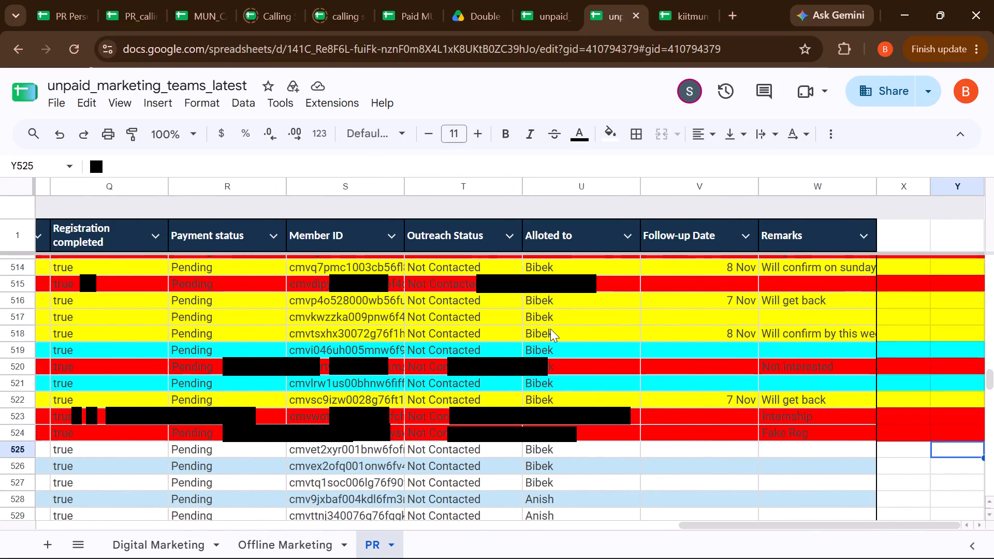
pyautogui.press('Left')
pyautogui.press('Left')
pyautogui.press('Left')
pyautogui.press('Left')
pyautogui.press('Left')
pyautogui.press('Left')
pyautogui.press('Left')
pyautogui.press('Left')
pyautogui.press('Left')
pyautogui.press('Left')
pyautogui.press('Left')
pyautogui.press('Left')
pyautogui.press('Left')
pyautogui.press('Left')
pyautogui.press('Left')
pyautogui.press('Left')
pyautogui.press('Left')
pyautogui.press('Left')
pyautogui.press('Left')
pyautogui.press('Left')
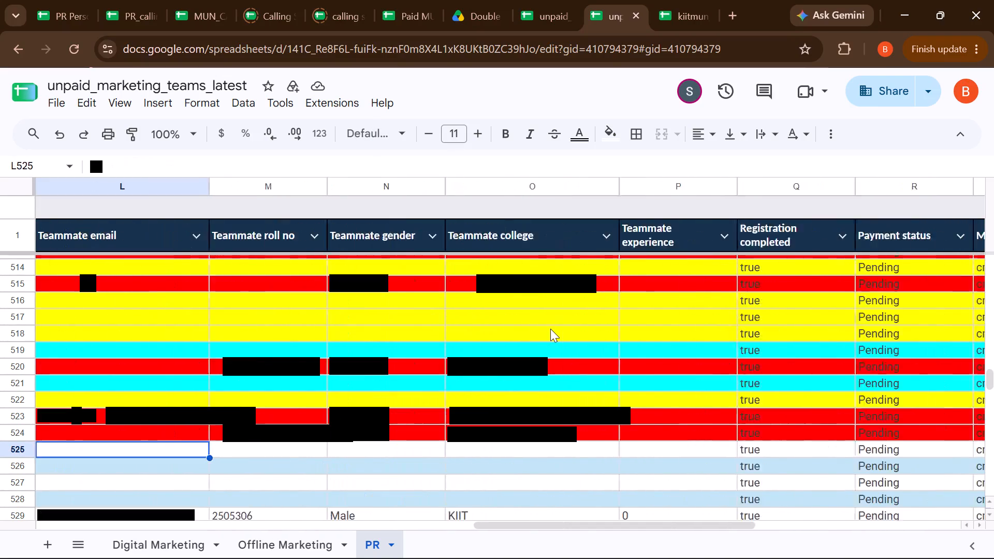
pyautogui.scroll(1, 550, 329)
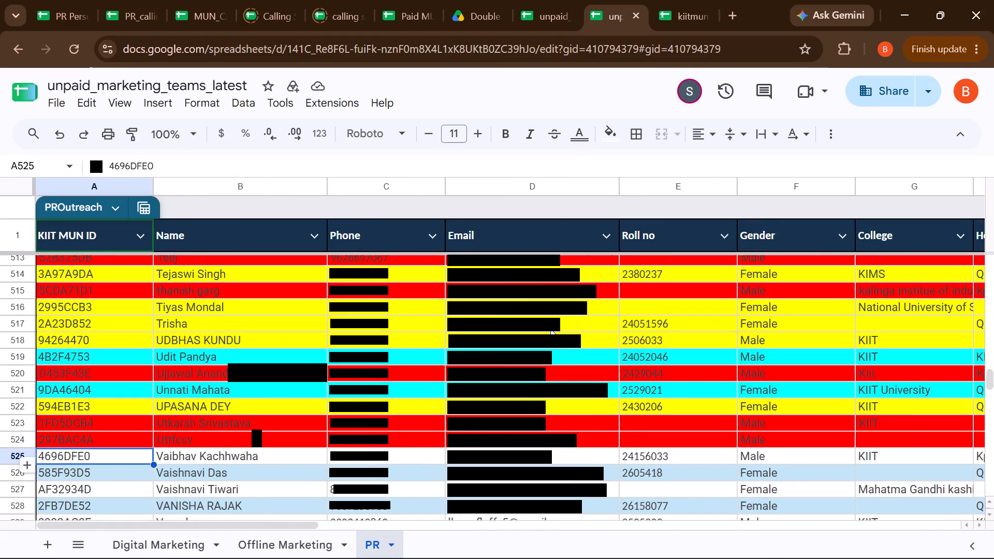
pyautogui.scroll(1, 550, 329)
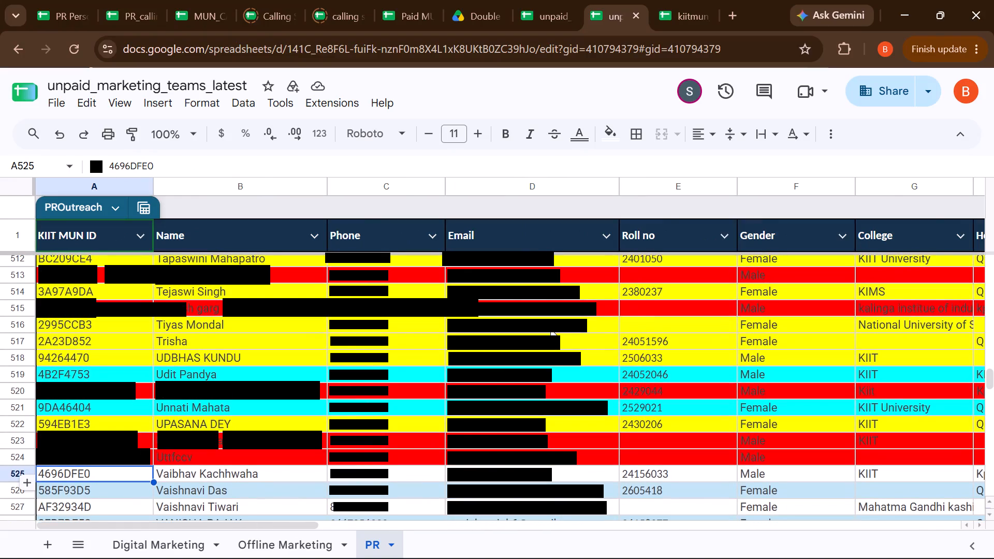
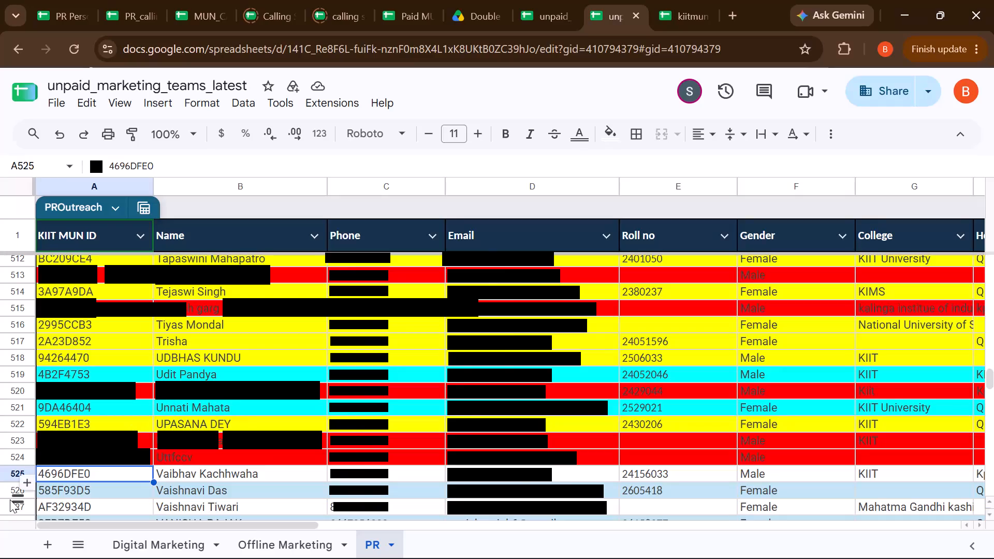
# Fill the entire row 525 record with cyan.
pyautogui.click(5, 468)
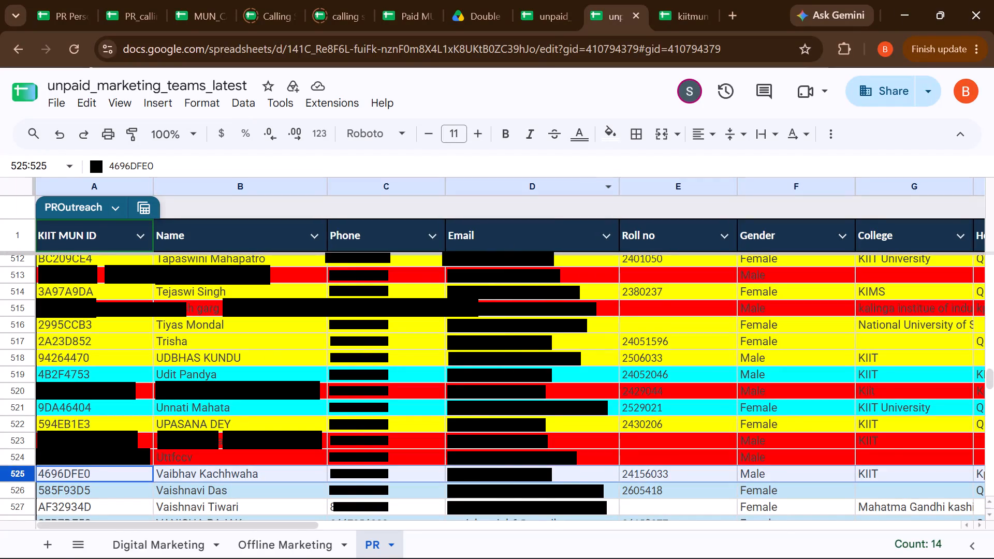
pyautogui.click(606, 142)
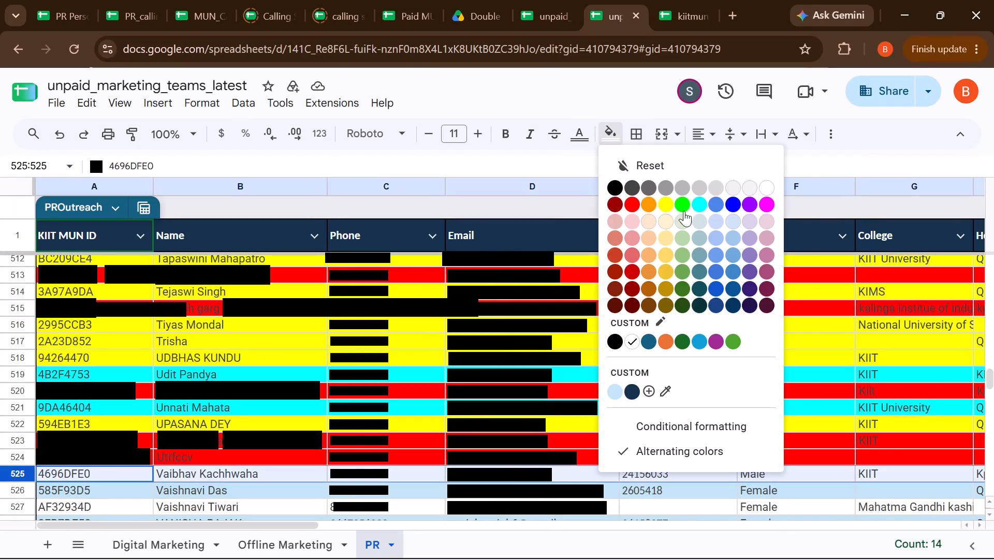
pyautogui.click(703, 207)
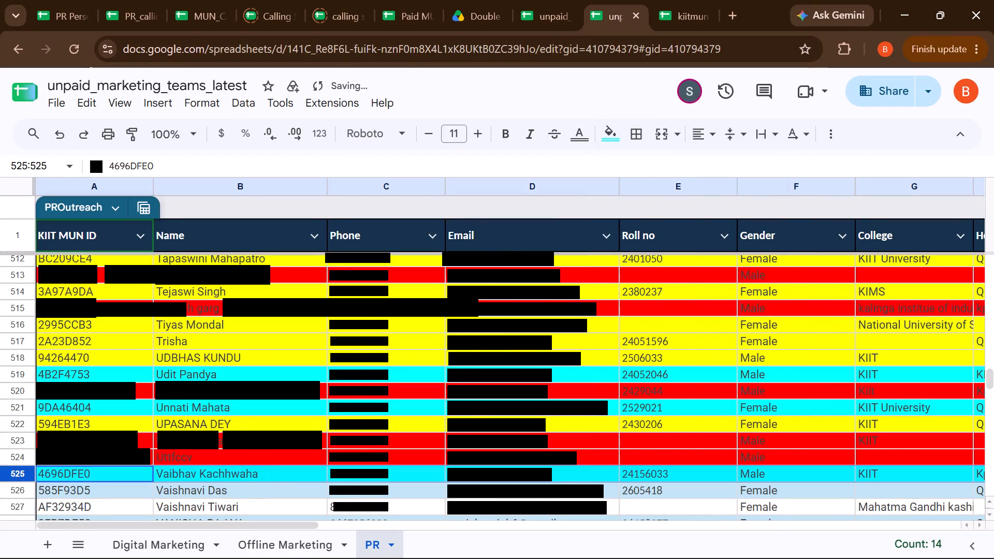
# Examine the row 526 record across its contact, roll number, college, hostel, experience and teammate columns.
pyautogui.click(244, 492)
pyautogui.press('Right')
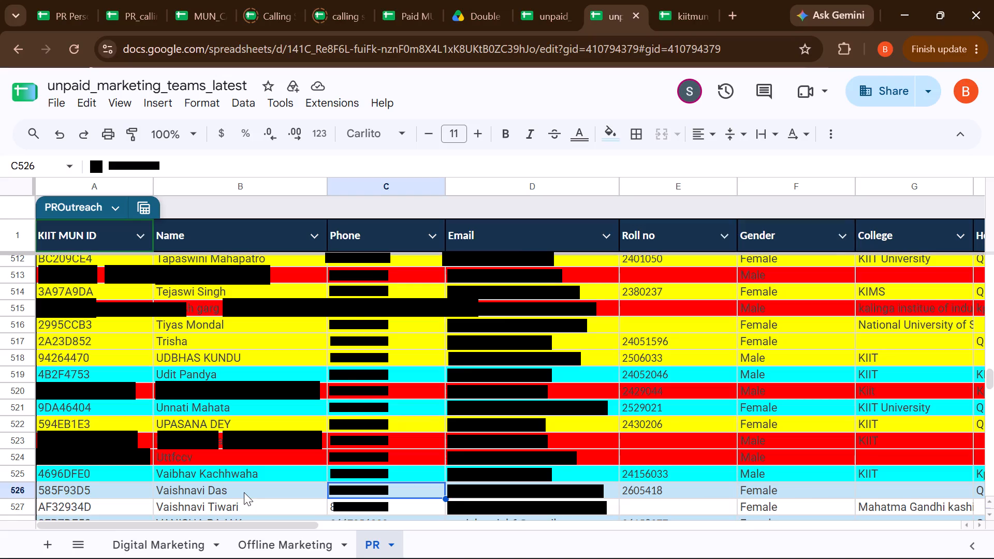
pyautogui.press('Right')
pyautogui.press('Right')
pyautogui.press('Right')
pyautogui.press('Right')
pyautogui.press('Right')
pyautogui.press('Right')
pyautogui.press('Right')
pyautogui.press('Right')
pyautogui.press('Right')
pyautogui.press('Right')
pyautogui.press('Right')
pyautogui.press('Right')
pyautogui.press('Left')
pyautogui.press('Left')
pyautogui.press('Left')
pyautogui.press('Left')
pyautogui.press('Left')
pyautogui.press('Left')
pyautogui.press('Left')
pyautogui.press('Left')
pyautogui.press('Left')
pyautogui.press('Left')
pyautogui.press('Left')
pyautogui.press('Left')
pyautogui.press('Left')
pyautogui.press('Left')
pyautogui.press('Left')
pyautogui.press('Left')
pyautogui.press('Left')
pyautogui.press('Left')
pyautogui.press('Left')
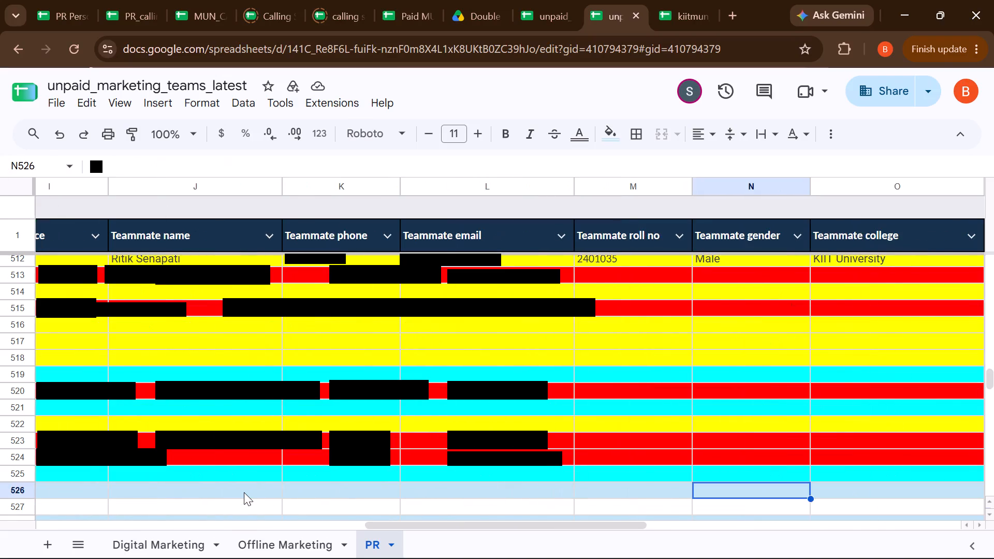
pyautogui.press('Right')
pyautogui.press('Right')
pyautogui.press('Right')
pyautogui.press('Right')
pyautogui.press('Right')
pyautogui.press('Right')
pyautogui.press('Right')
pyautogui.press('Right')
pyautogui.press('Right')
pyautogui.press('Right')
pyautogui.press('Right')
pyautogui.press('Right')
pyautogui.press('Right')
pyautogui.press('Right')
pyautogui.press('Left')
pyautogui.press('Left')
pyautogui.press('Left')
pyautogui.press('Left')
pyautogui.press('Left')
pyautogui.press('Left')
pyautogui.press('Left')
pyautogui.press('Left')
pyautogui.press('Left')
pyautogui.press('Left')
pyautogui.press('Left')
pyautogui.press('Left')
pyautogui.press('Left')
pyautogui.press('Left')
pyautogui.press('Left')
pyautogui.press('Left')
pyautogui.press('Left')
pyautogui.press('Left')
pyautogui.press('Left')
pyautogui.press('Left')
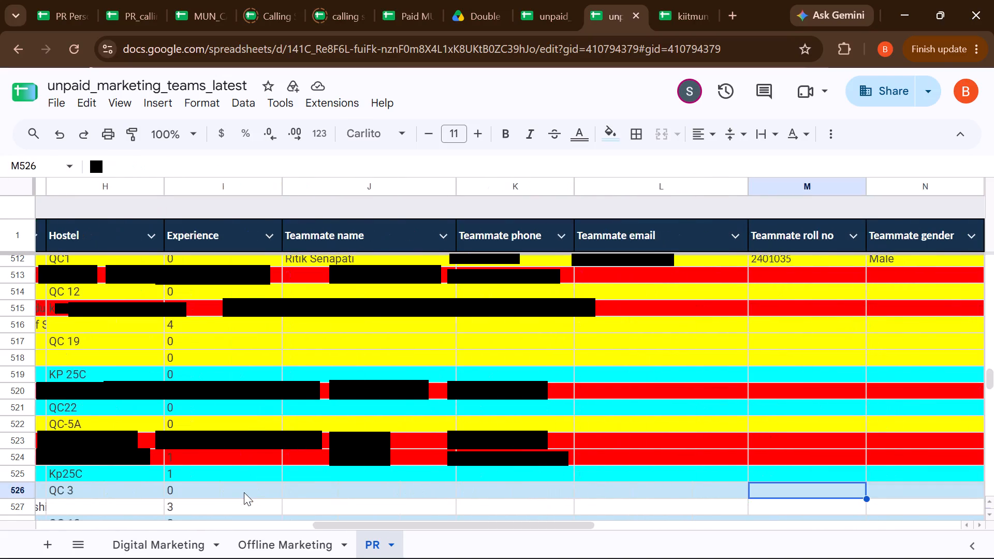
pyautogui.press('Right')
pyautogui.press('Right')
pyautogui.press('Right')
pyautogui.press('Right')
pyautogui.press('Right')
pyautogui.press('Right')
pyautogui.press('Right')
pyautogui.press('Right')
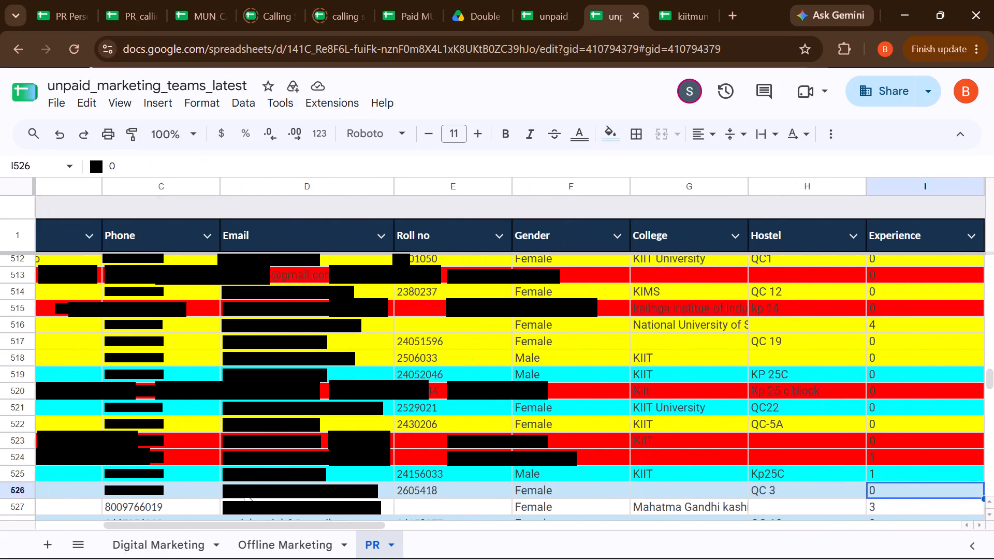
pyautogui.press('Left')
pyautogui.press('Left')
pyautogui.press('Left')
pyautogui.press('Left')
pyautogui.press('Left')
pyautogui.press('Left')
pyautogui.press('Left')
pyautogui.press('Left')
pyautogui.press('Left')
pyautogui.press('Left')
pyautogui.press('Left')
pyautogui.press('Left')
pyautogui.press('Left')
pyautogui.press('Right')
pyautogui.press('Right')
pyautogui.press('Right')
pyautogui.press('Right')
pyautogui.press('Right')
pyautogui.press('Right')
pyautogui.press('Right')
pyautogui.press('Right')
pyautogui.press('Right')
pyautogui.press('Right')
pyautogui.press('Right')
pyautogui.press('Right')
pyautogui.press('Left')
pyautogui.press('Left')
pyautogui.press('Left')
pyautogui.press('Left')
pyautogui.press('Left')
pyautogui.press('Left')
pyautogui.press('Left')
pyautogui.press('Left')
pyautogui.press('Left')
pyautogui.press('Left')
pyautogui.press('Left')
pyautogui.press('Left')
pyautogui.press('Left')
pyautogui.press('Left')
pyautogui.press('Left')
pyautogui.press('Left')
pyautogui.press('Left')
pyautogui.press('Left')
pyautogui.press('Left')
pyautogui.press('Left')
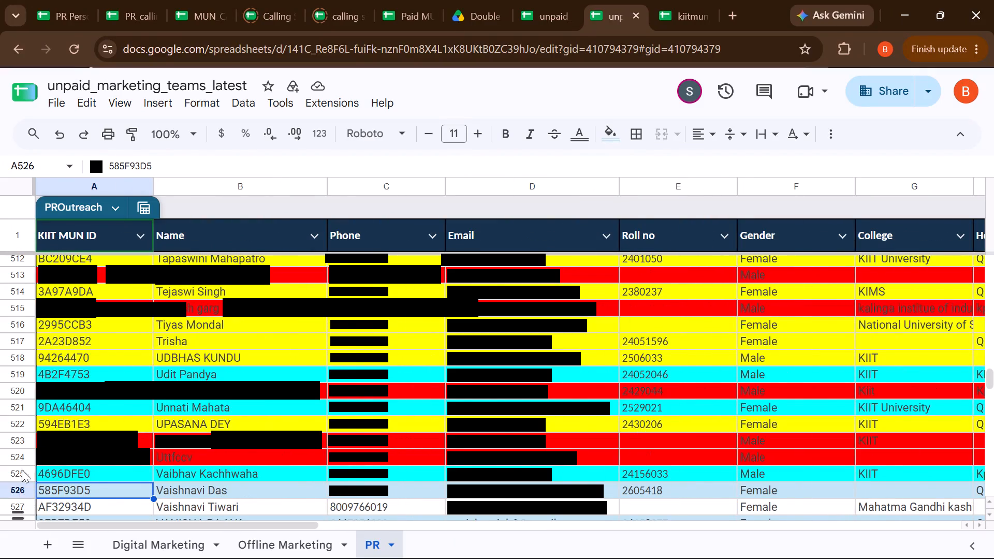
# Fill the entire row 526 record with cyan.
pyautogui.click(17, 489)
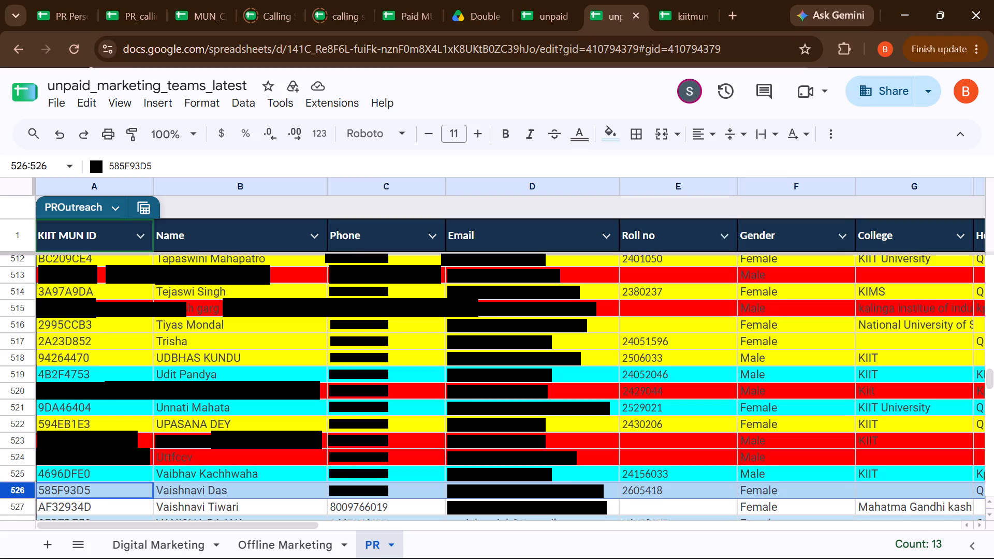
pyautogui.click(615, 125)
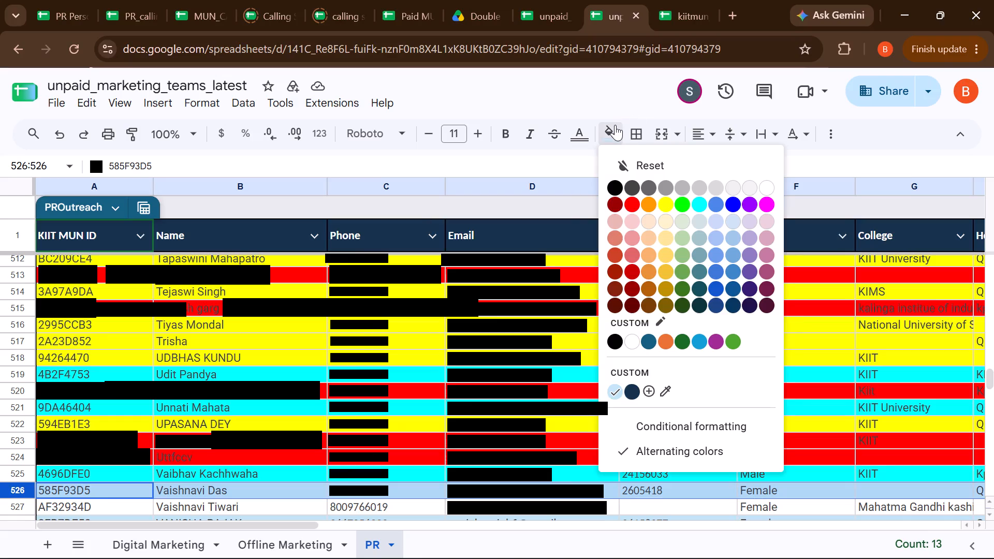
pyautogui.click(700, 202)
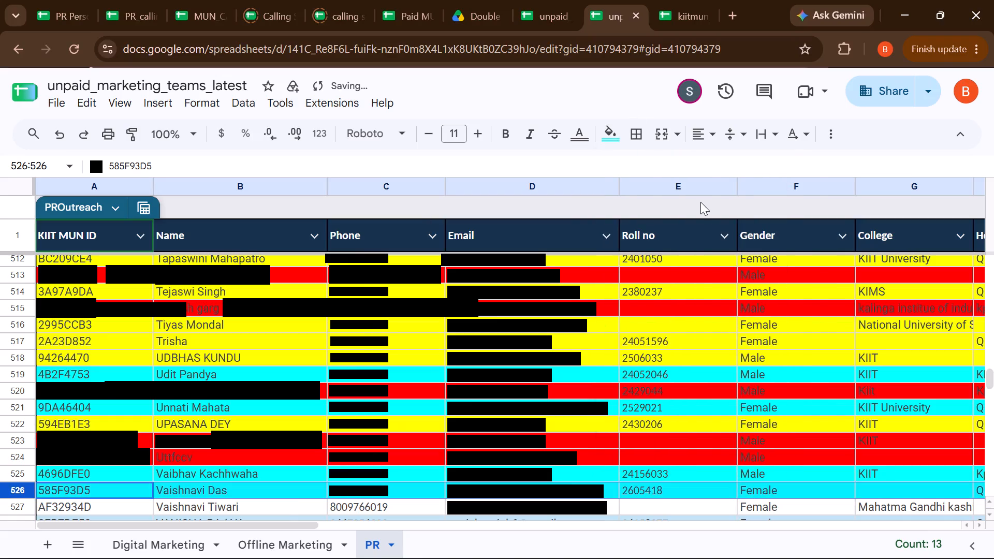
# Examine the row 527 record across its ID, name, phone, email, roll number, gender and college columns.
pyautogui.click(272, 509)
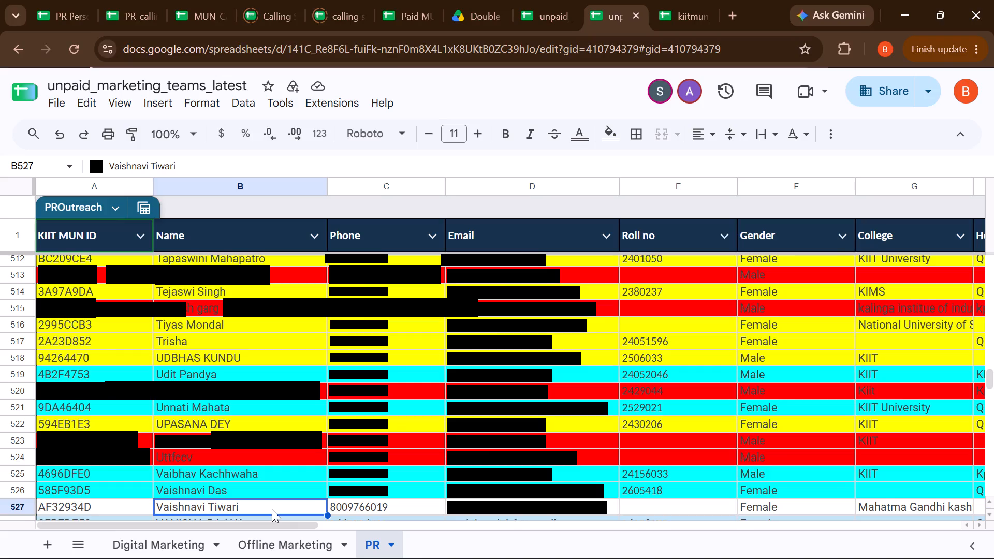
pyautogui.press('Right')
pyautogui.press('Right')
pyautogui.press('Right')
pyautogui.press('Right')
pyautogui.press('Right')
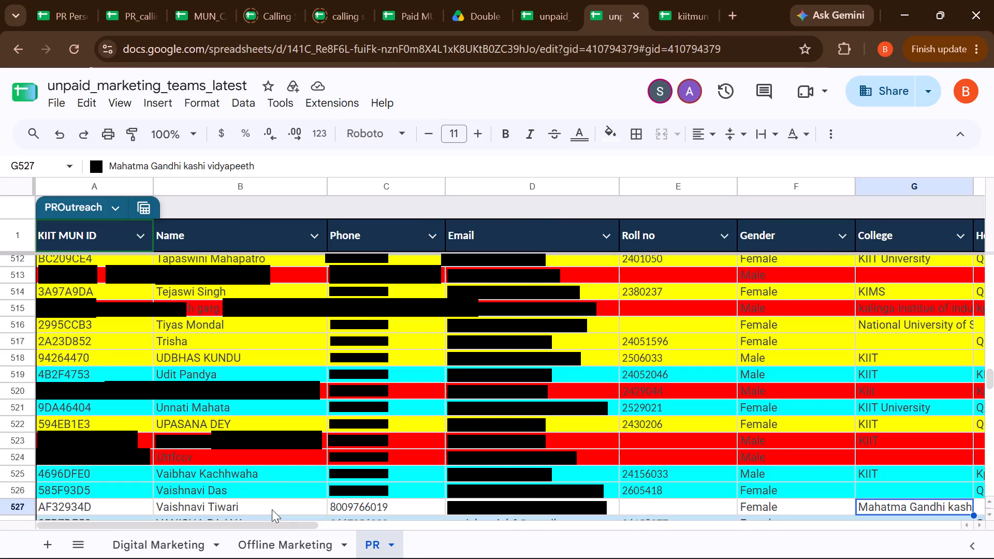
pyautogui.press('Left')
pyautogui.press('Right')
pyautogui.press('Left')
pyautogui.press('Right')
pyautogui.press('Left')
pyautogui.press('Right')
pyautogui.press('Left')
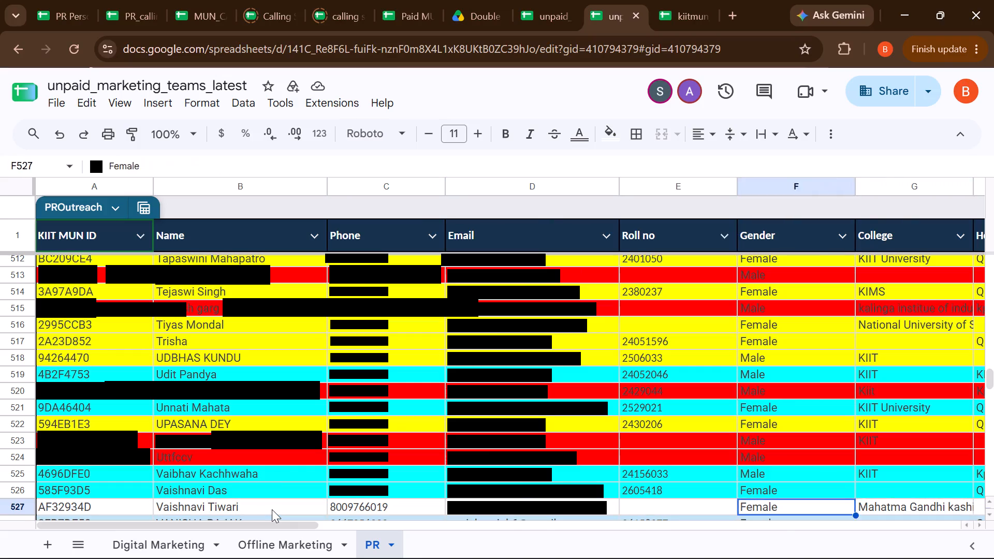
pyautogui.press('Right')
pyautogui.press('Left')
pyautogui.press('Right')
pyautogui.press('Left')
pyautogui.press('Left')
pyautogui.press('Left')
pyautogui.press('Left')
pyautogui.press('Left')
pyautogui.press('Left')
pyautogui.press('Left')
pyautogui.press('Left')
pyautogui.press('Left')
pyautogui.press('Left')
pyautogui.press('Left')
pyautogui.press('Left')
pyautogui.press('Left')
pyautogui.press('Left')
pyautogui.press('Left')
pyautogui.press('Left')
pyautogui.press('Left')
pyautogui.press('Left')
pyautogui.press('Left')
pyautogui.press('Left')
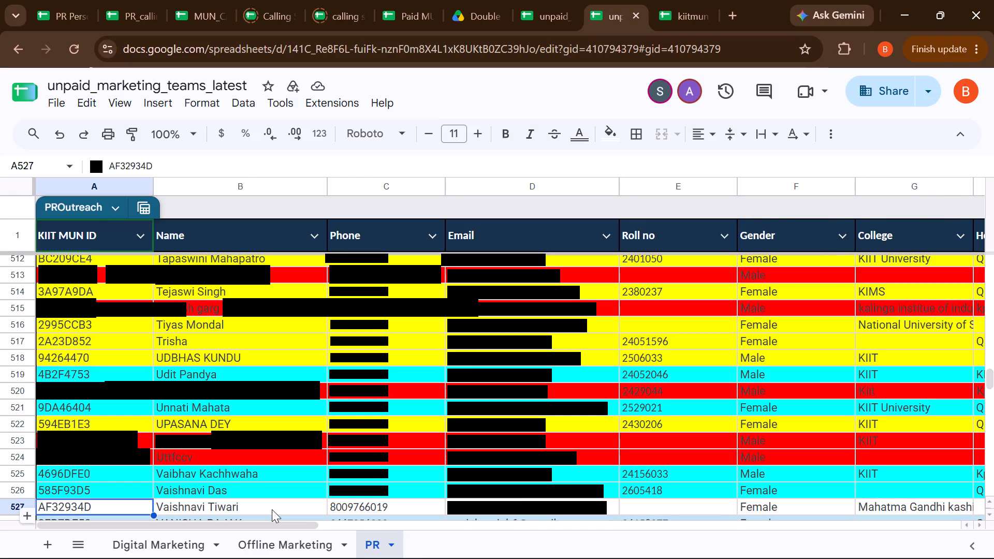
# Fill the entire row 527 record with cyan.
pyautogui.click(17, 507)
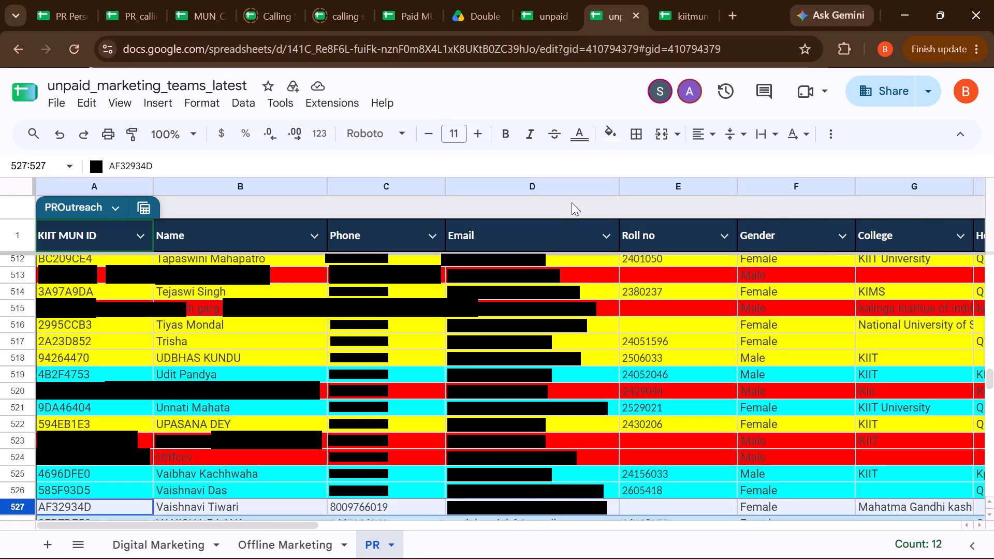
pyautogui.click(610, 133)
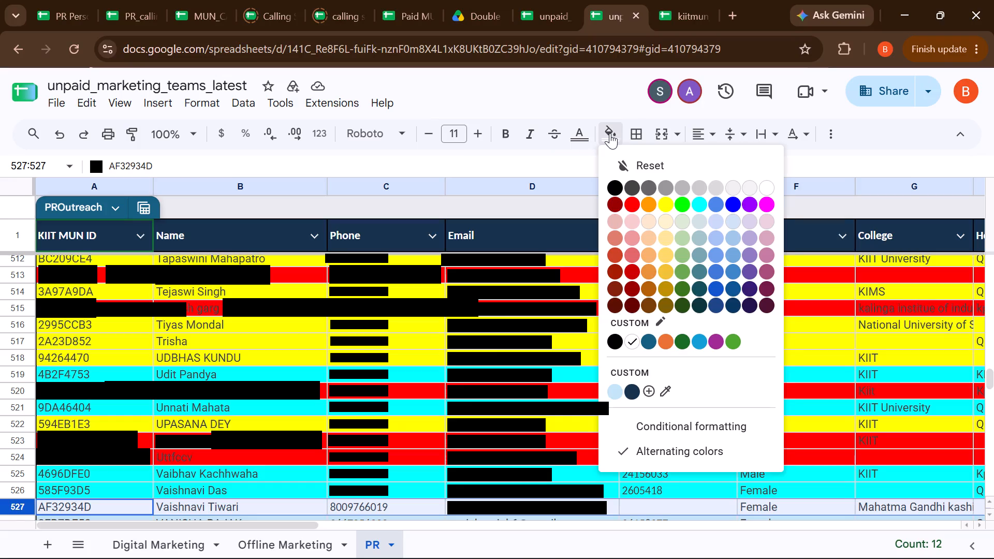
pyautogui.click(701, 199)
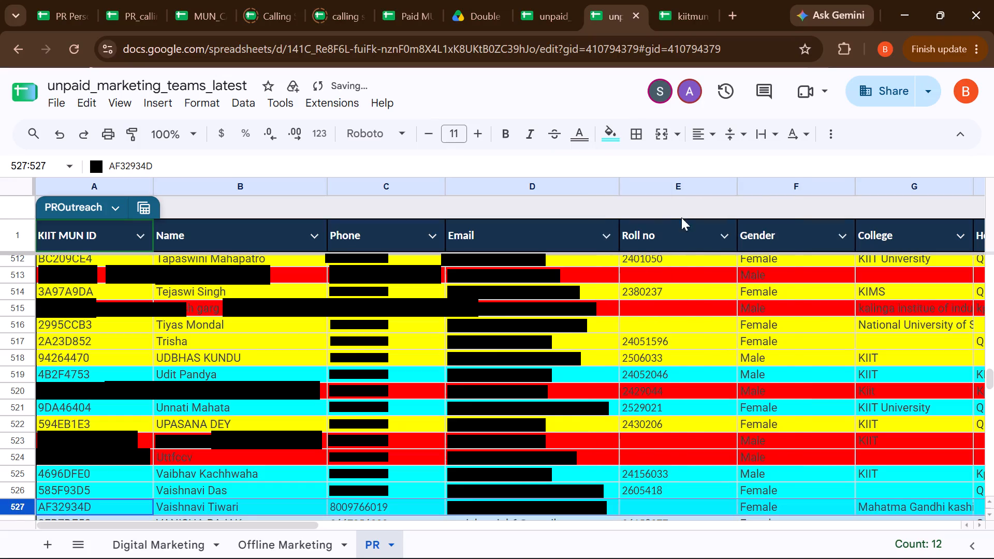
# Review the records around rows 518 to 533 across their allotment, follow-up date and remarks columns, ending on the row 523 phone number.
pyautogui.scroll(-1, 569, 344)
pyautogui.hscroll(-5, 569, 344)
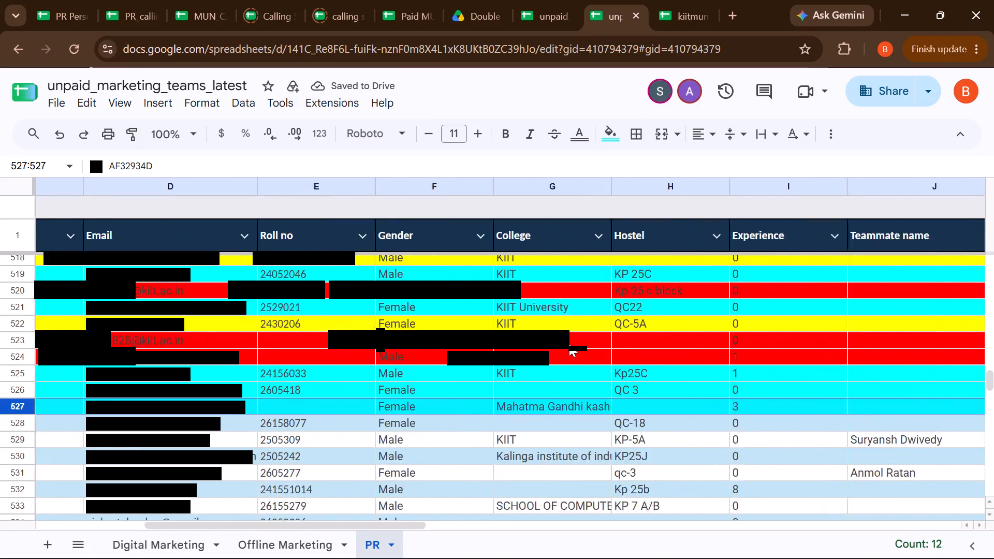
pyautogui.hscroll(-7, 569, 344)
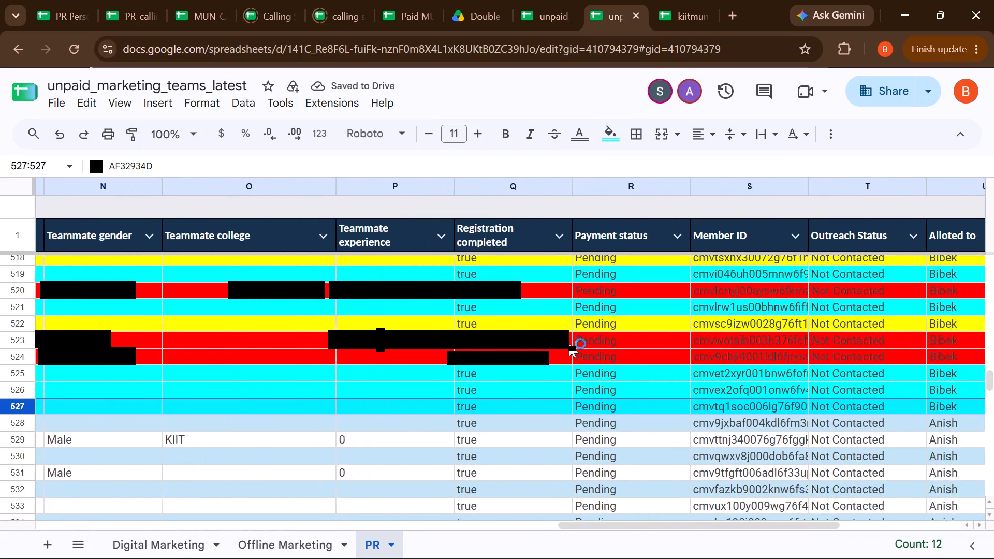
pyautogui.hscroll(-6, 569, 344)
pyautogui.hscroll(1, 569, 344)
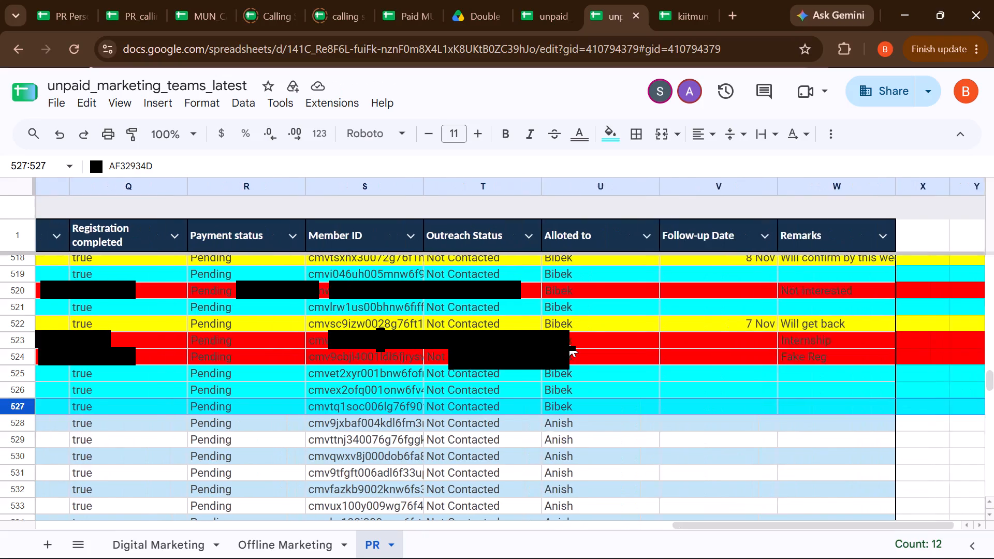
pyautogui.hscroll(11, 569, 344)
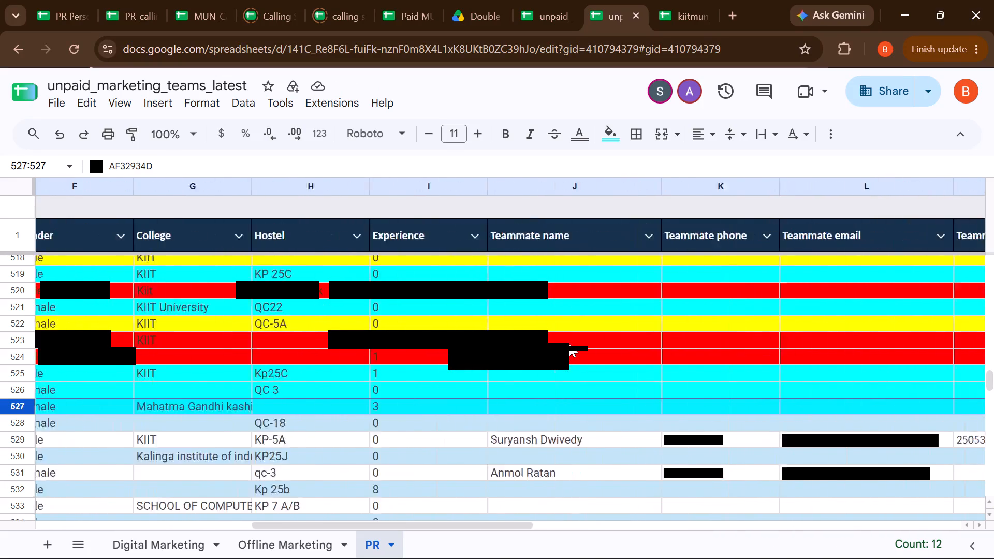
pyautogui.hscroll(6, 569, 344)
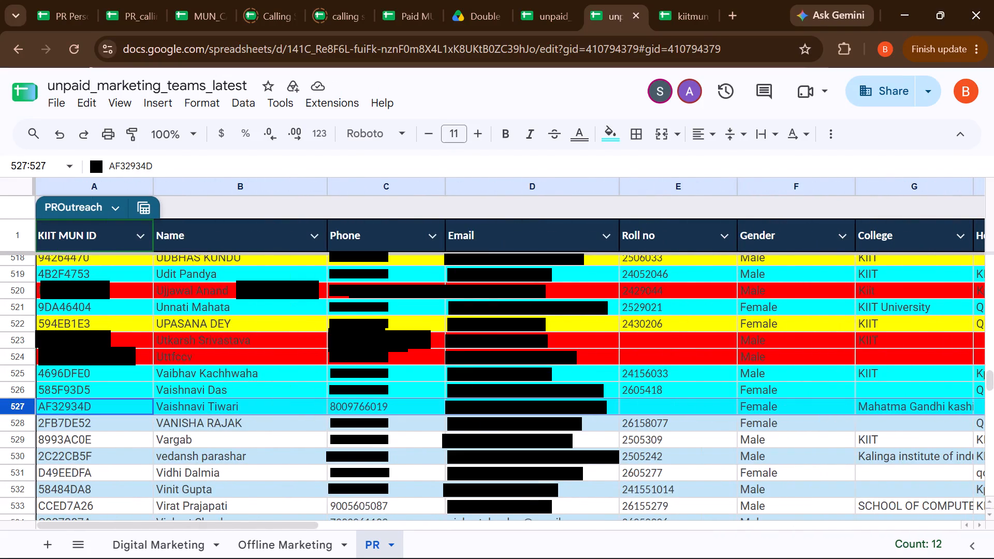
pyautogui.click(386, 337)
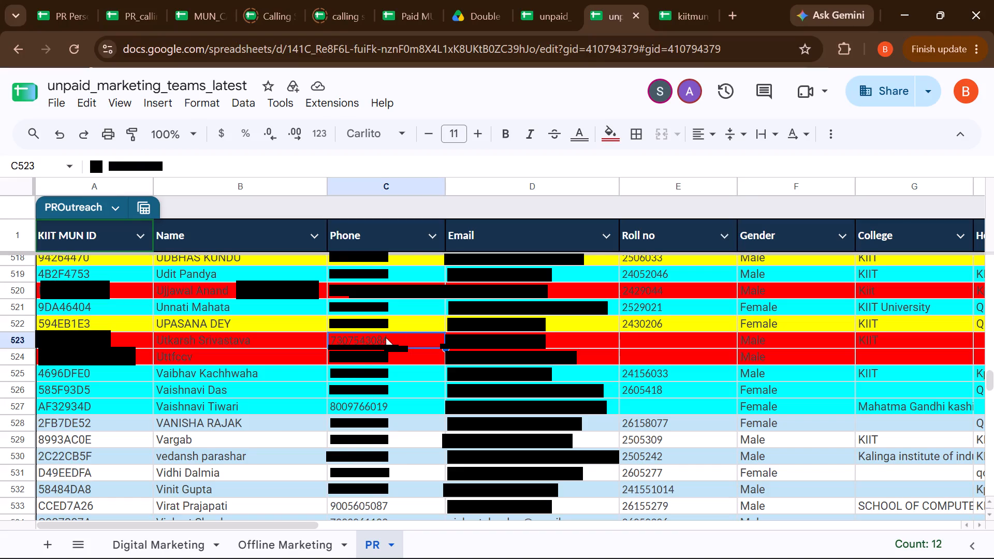
# Switch to the kiitmun_unpaid_nov1_to_nov5_marketing sheet and examine the Alloted to and Remarks columns throughout the list.
pyautogui.click(676, 9)
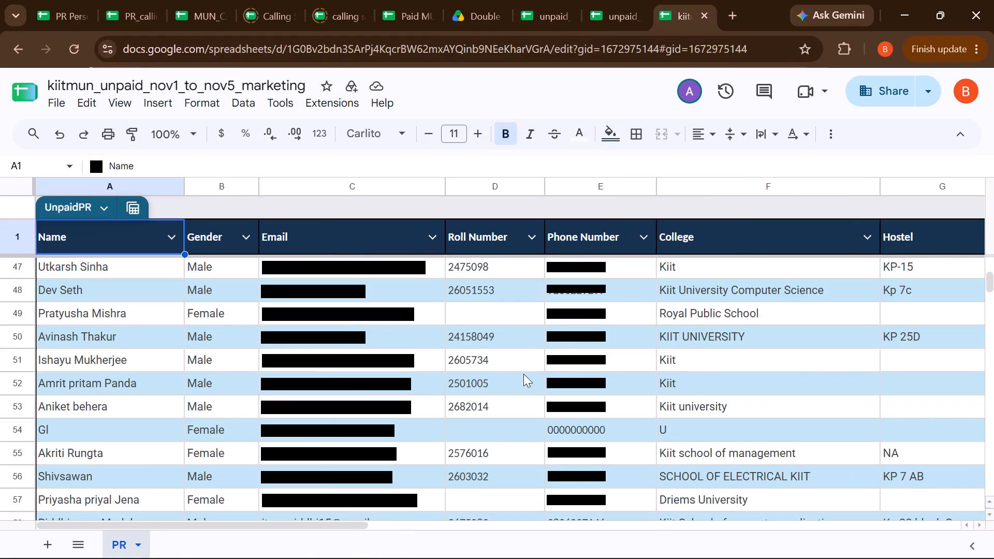
pyautogui.hscroll(-8, 566, 424)
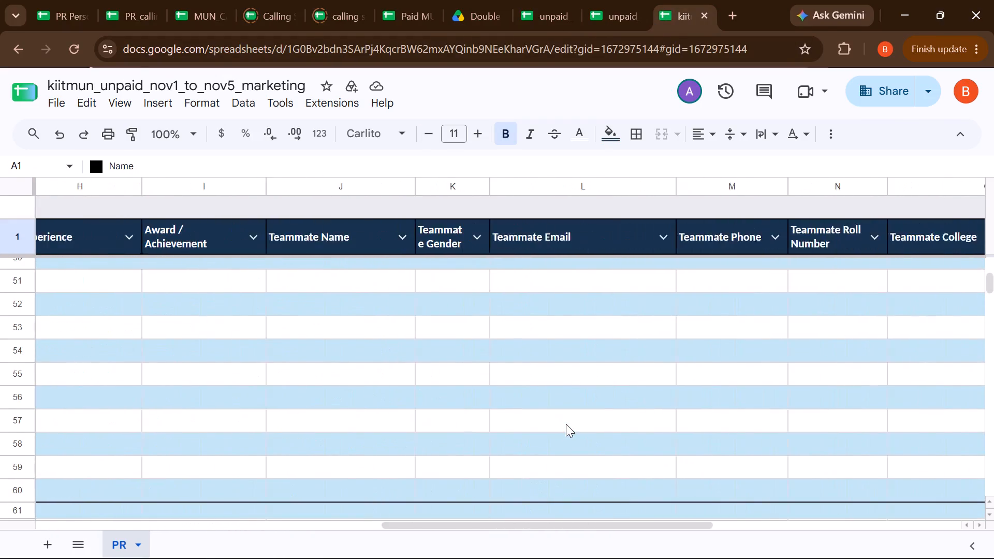
pyautogui.hscroll(-9, 566, 424)
pyautogui.hscroll(1, 566, 424)
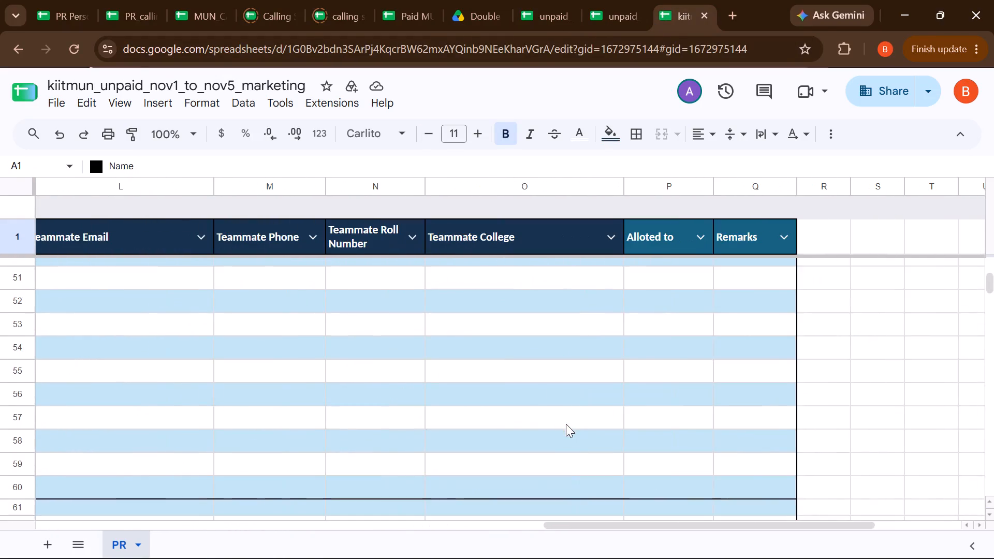
pyautogui.scroll(-4, 566, 424)
pyautogui.scroll(6, 566, 424)
pyautogui.hscroll(1, 566, 424)
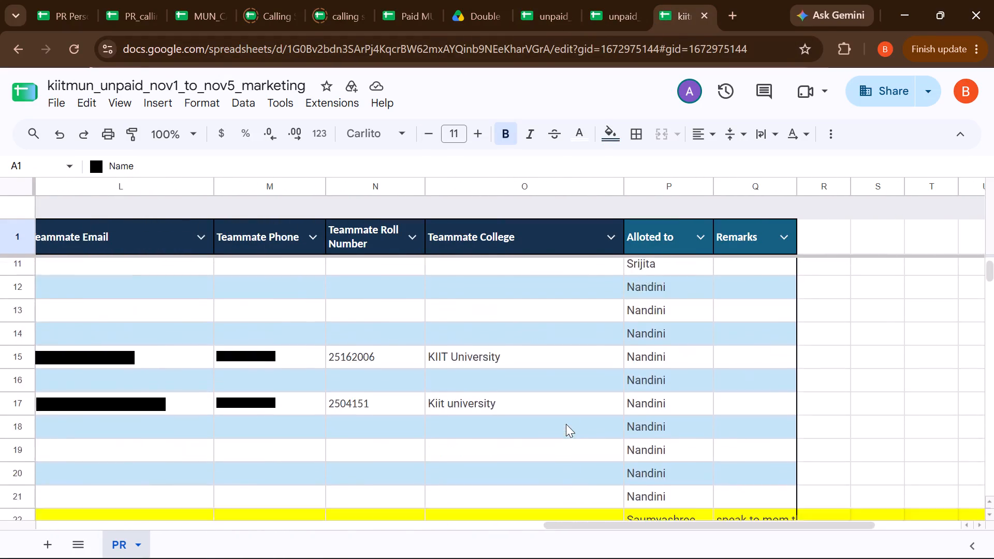
pyautogui.hscroll(1, 566, 424)
pyautogui.scroll(-3, 566, 424)
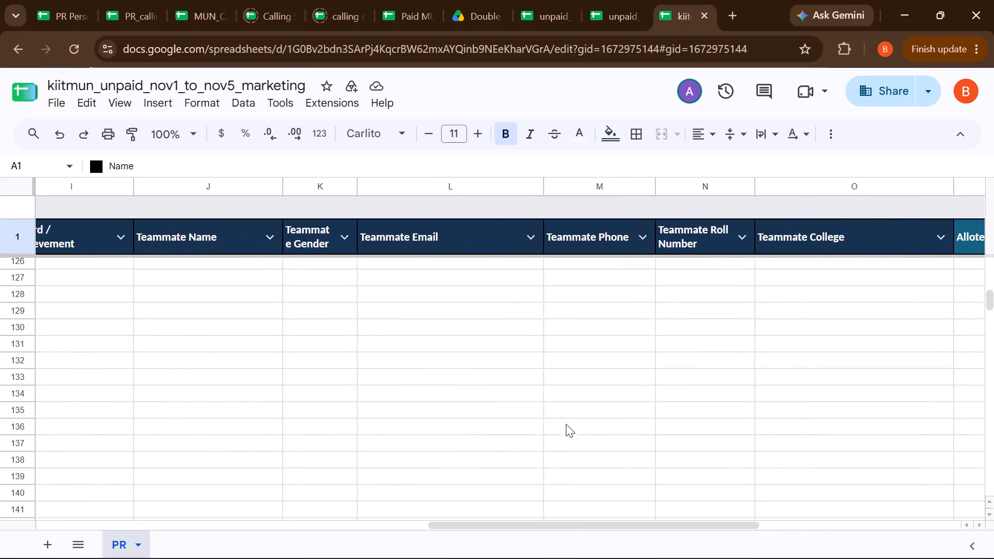
pyautogui.scroll(2, 566, 424)
pyautogui.hscroll(-3, 566, 424)
pyautogui.scroll(3, 566, 424)
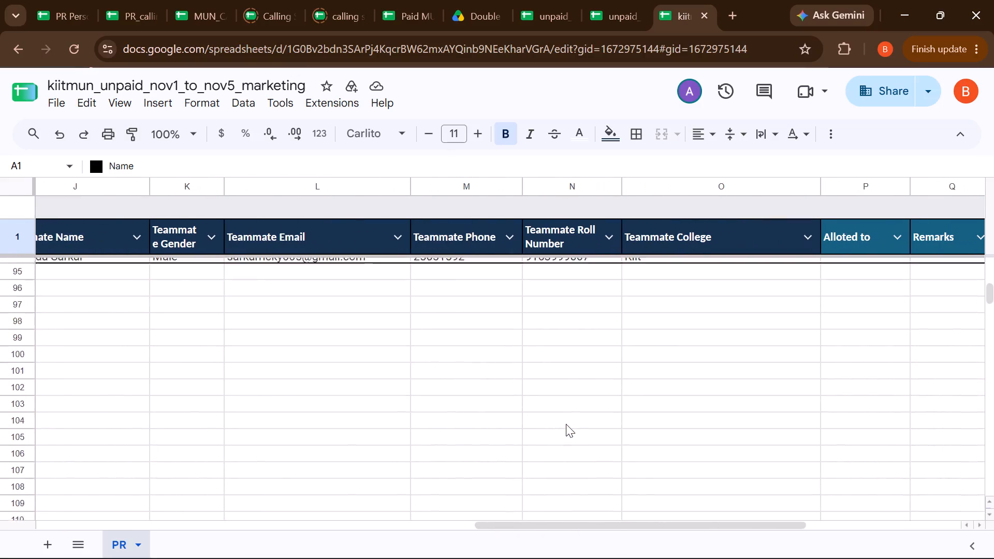
pyautogui.scroll(2, 566, 424)
pyautogui.hscroll(1, 566, 424)
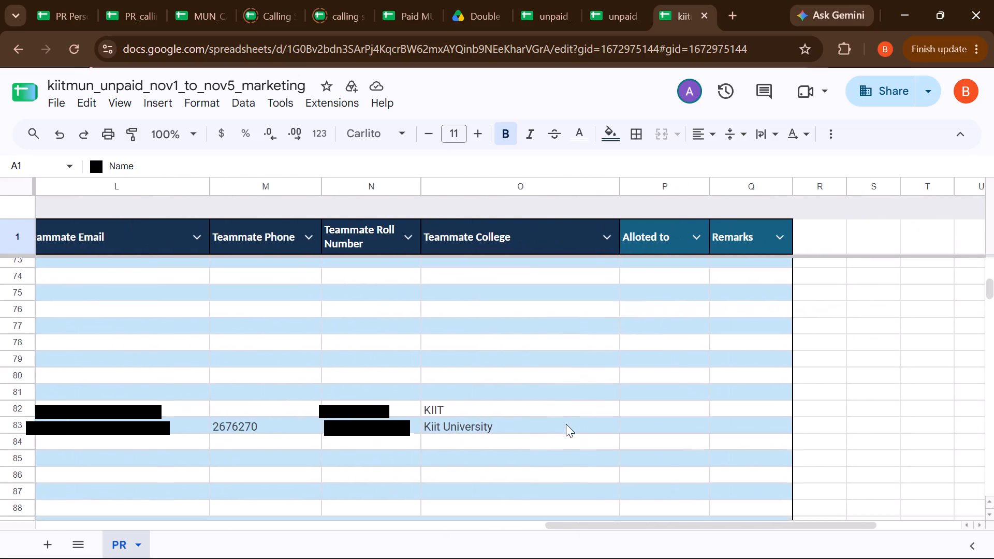
pyautogui.hscroll(2, 566, 424)
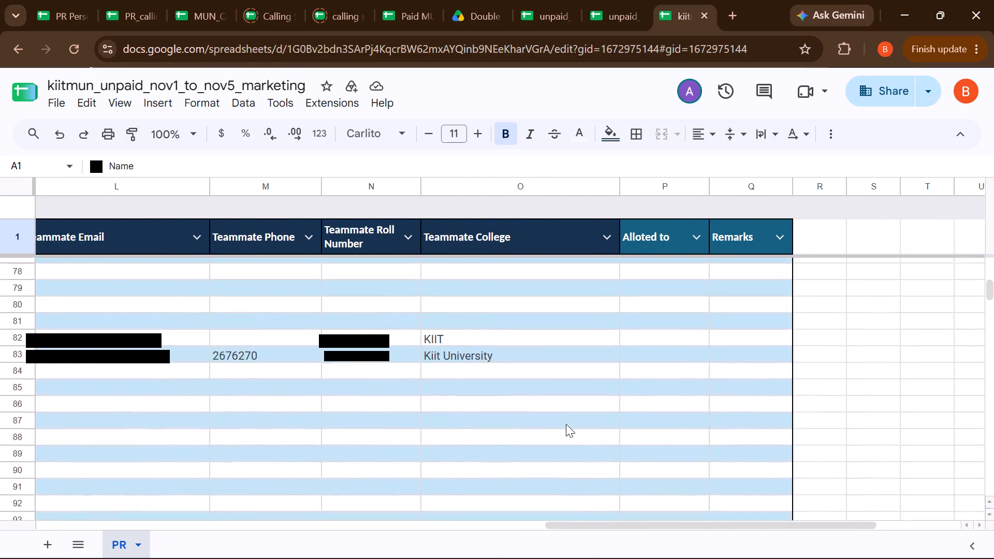
pyautogui.hscroll(1, 566, 424)
pyautogui.scroll(7, 566, 424)
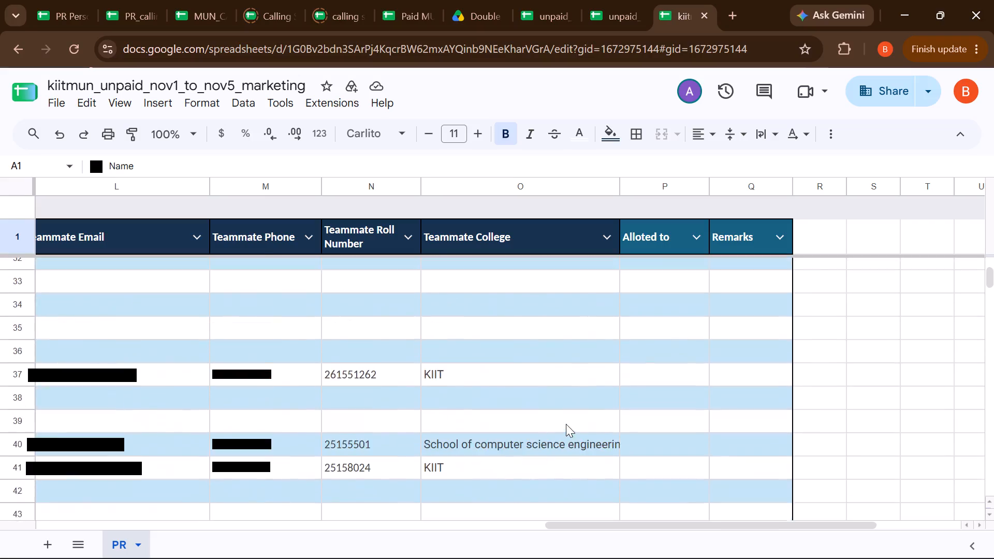
pyautogui.scroll(1, 566, 424)
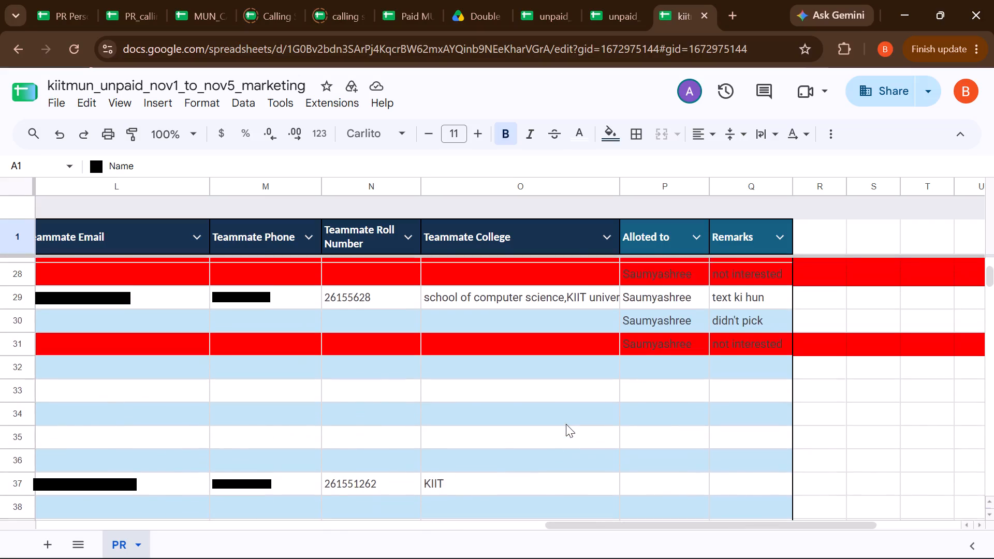
pyautogui.scroll(1, 566, 424)
pyautogui.hscroll(1, 566, 424)
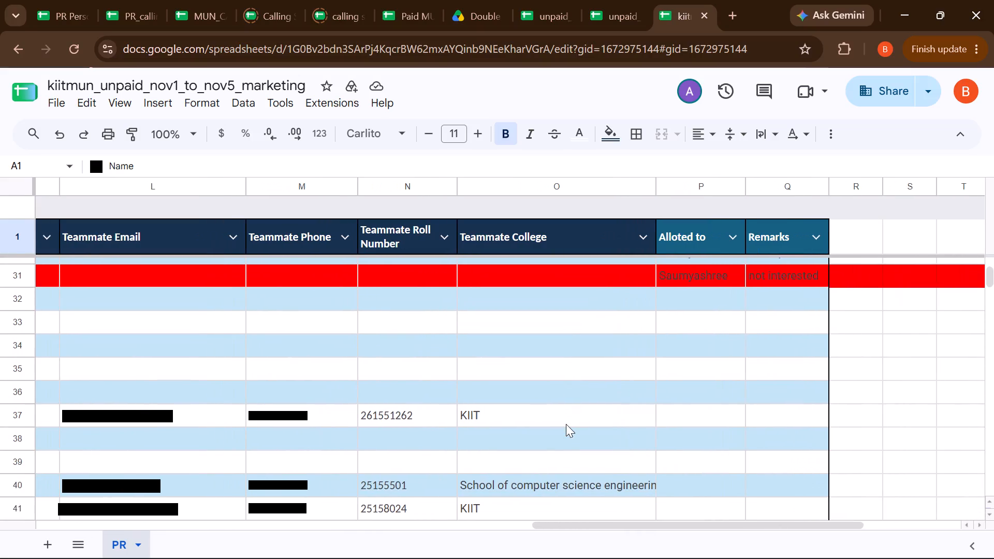
pyautogui.hscroll(1, 566, 424)
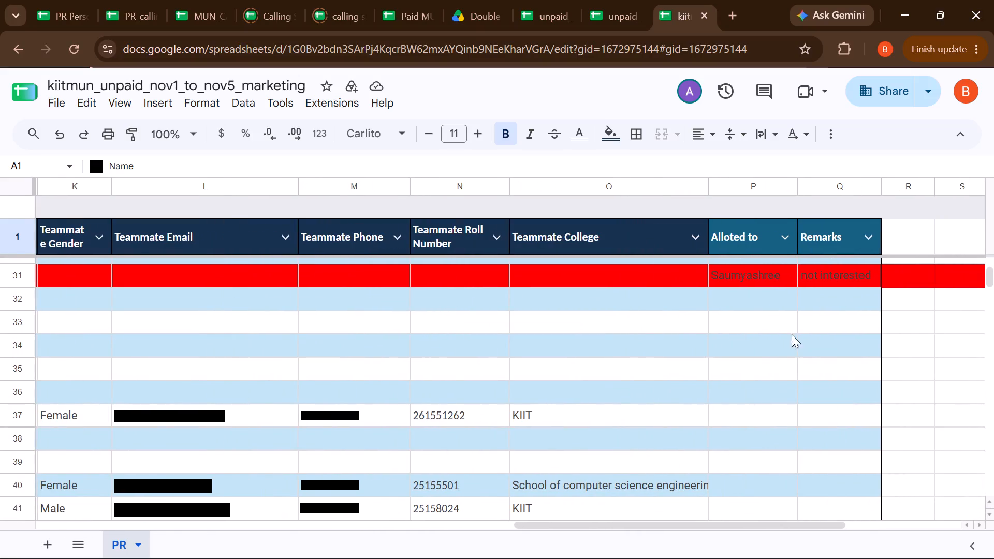
# Examine the row 32 record across its allotment, teammate, experience, hostel, college, contact and name columns.
pyautogui.click(794, 311)
pyautogui.press('Left')
pyautogui.press('Left')
pyautogui.press('Left')
pyautogui.press('Left')
pyautogui.press('Left')
pyautogui.press('Left')
pyautogui.press('Left')
pyautogui.press('Left')
pyautogui.press('Left')
pyautogui.press('Left')
pyautogui.press('Left')
pyautogui.press('Left')
pyautogui.press('Left')
pyautogui.press('Left')
pyautogui.press('Left')
pyautogui.press('Left')
pyautogui.press('Left')
pyautogui.press('Left')
pyautogui.press('Left')
pyautogui.press('Left')
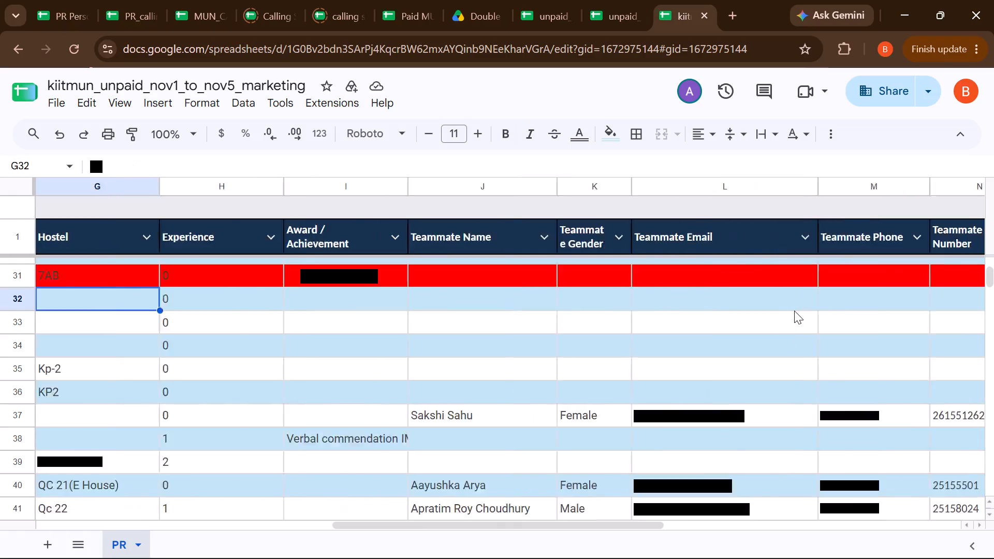
pyautogui.press('Right')
pyautogui.press('Right')
pyautogui.press('Right')
pyautogui.press('Right')
pyautogui.press('Right')
pyautogui.press('Right')
pyautogui.press('Right')
pyautogui.press('Right')
pyautogui.press('Left')
pyautogui.press('Left')
pyautogui.press('Left')
pyautogui.press('Left')
pyautogui.press('Left')
pyautogui.press('Left')
pyautogui.press('Left')
pyautogui.press('Left')
pyautogui.press('Left')
pyautogui.press('Left')
pyautogui.press('Left')
pyautogui.press('Left')
pyautogui.press('Left')
pyautogui.press('Left')
pyautogui.press('Left')
pyautogui.press('Left')
pyautogui.press('Left')
pyautogui.press('Left')
pyautogui.press('Left')
pyautogui.press('Left')
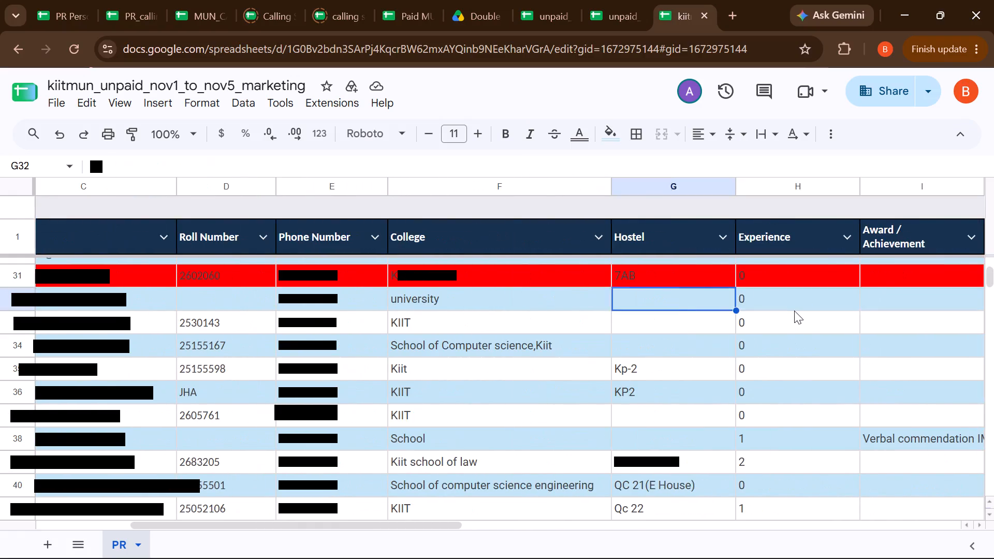
# Examine the names, roll numbers, colleges and hostels of the records from row 32 to the list's end, returning to the early rows.
pyautogui.scroll(-1, 794, 311)
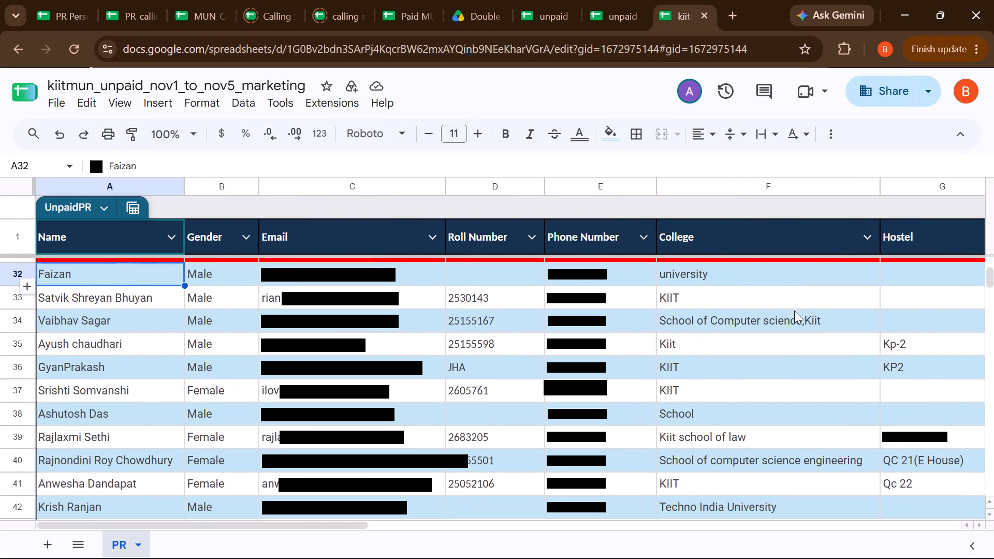
pyautogui.scroll(-3, 794, 311)
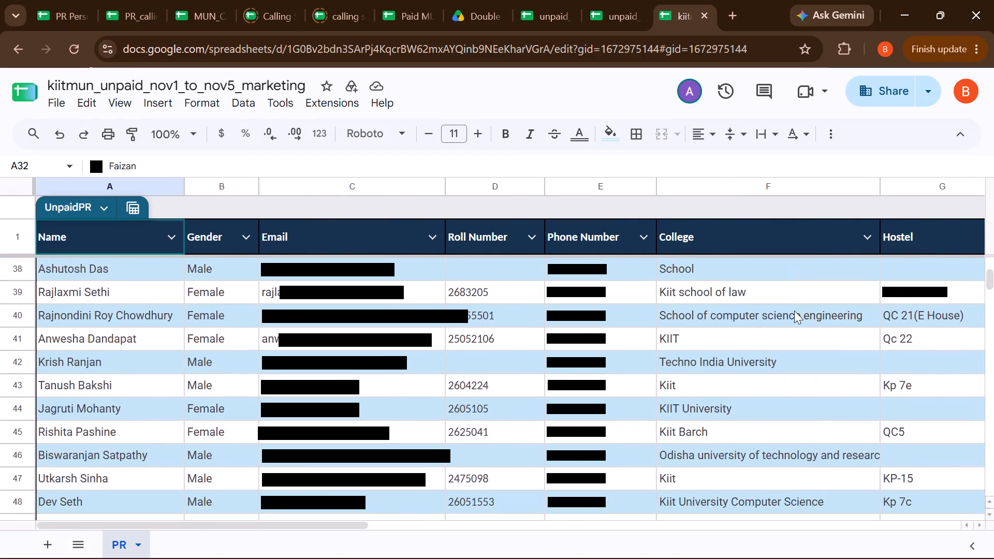
pyautogui.scroll(-4, 794, 311)
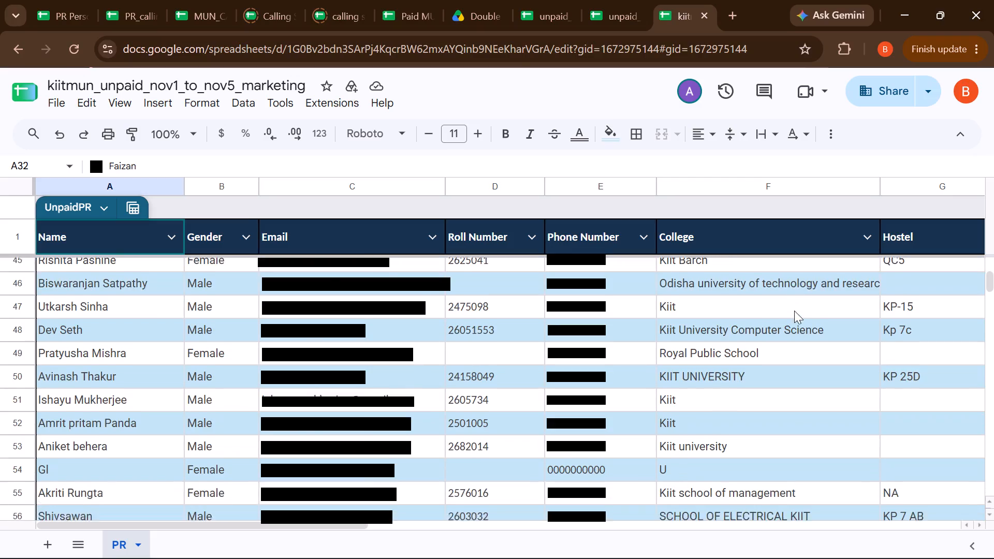
pyautogui.scroll(-4, 794, 311)
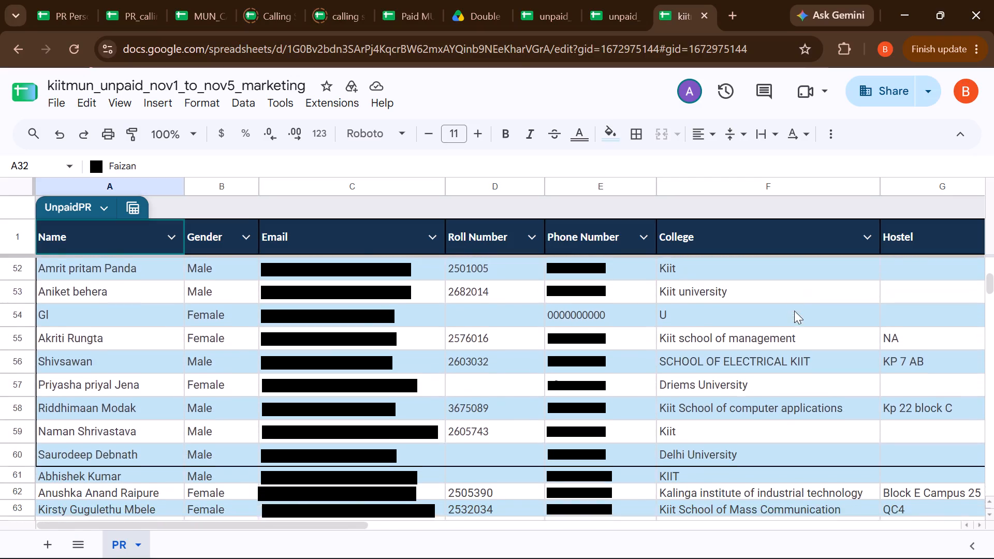
pyautogui.scroll(-3, 794, 311)
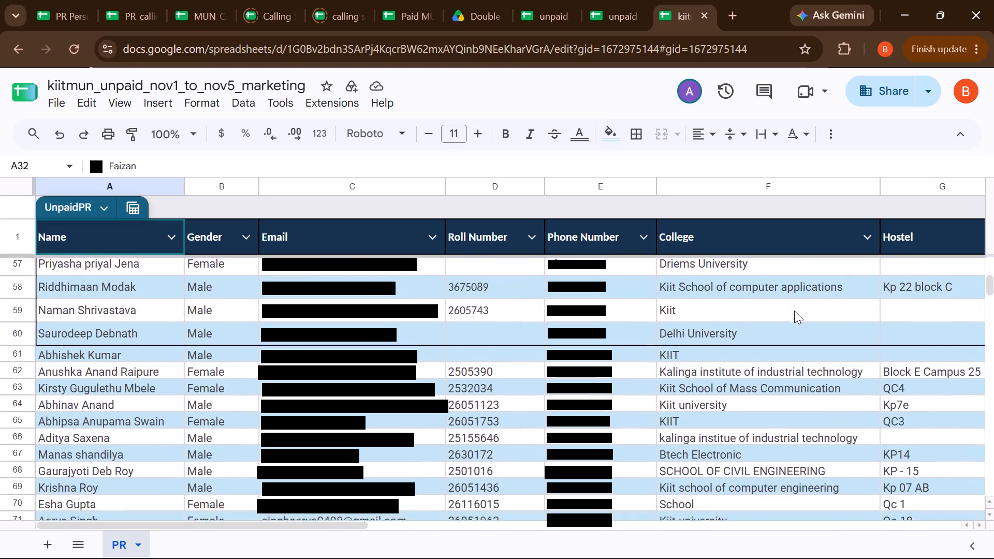
pyautogui.scroll(-3, 794, 311)
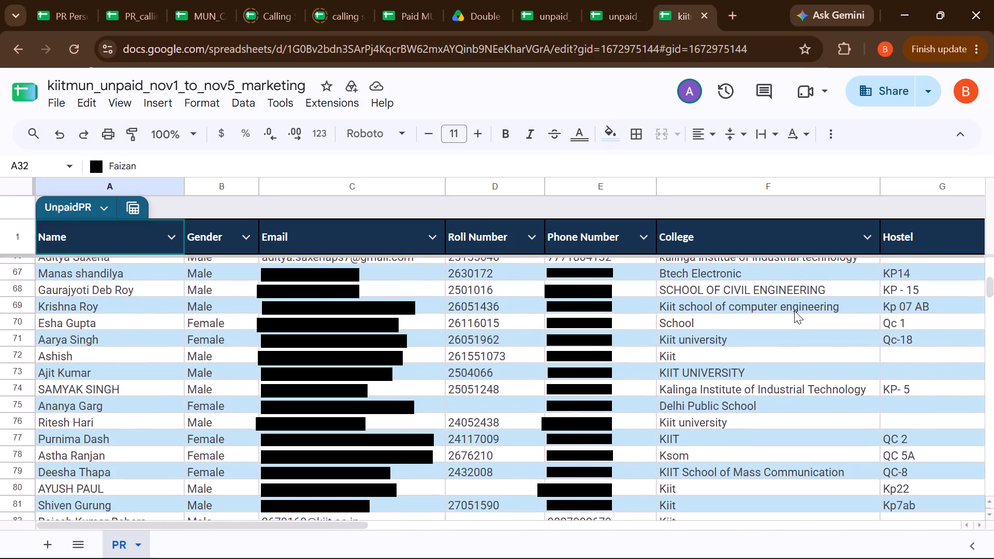
pyautogui.scroll(-4, 794, 311)
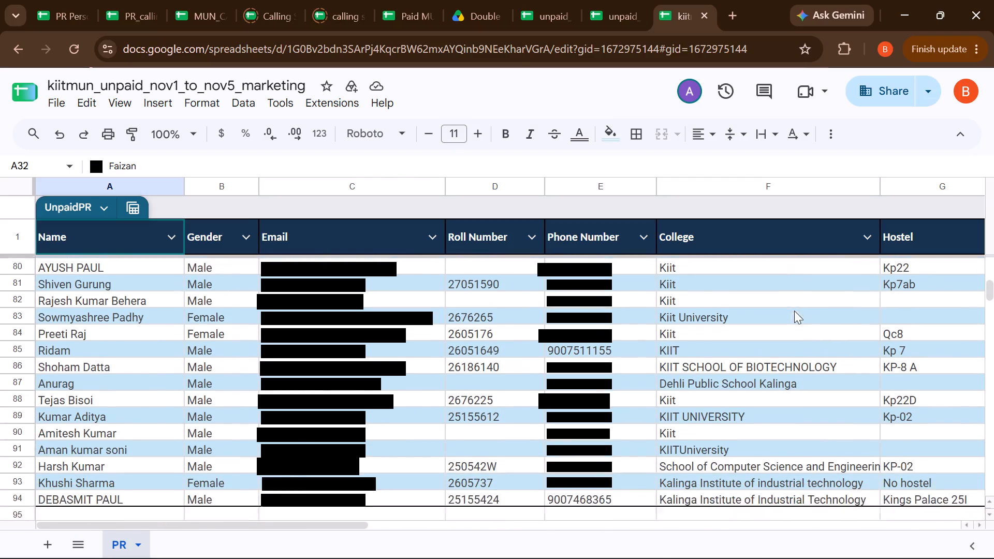
pyautogui.scroll(-1, 794, 311)
pyautogui.scroll(12, 794, 311)
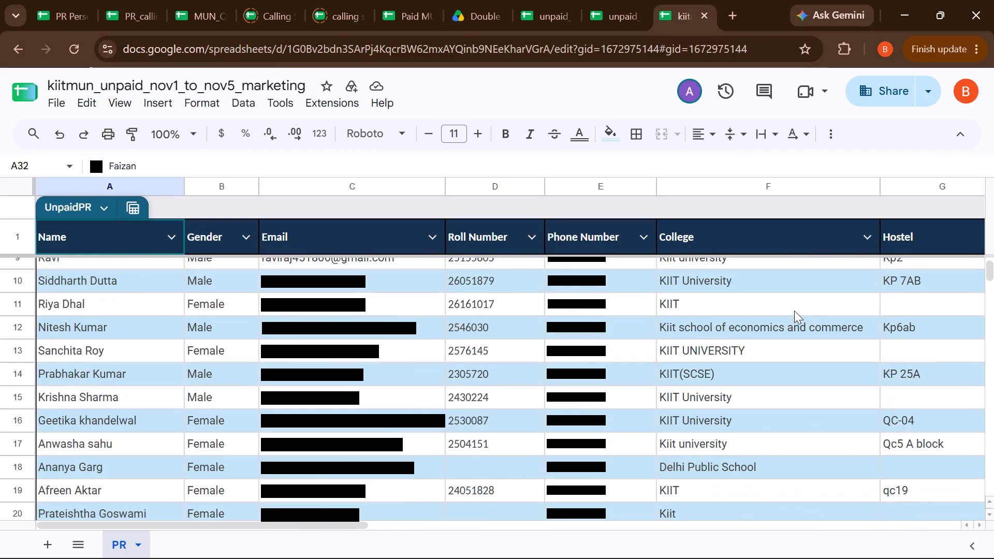
# Examine the records in rows 2 to 12 across their college, hostel, experience, teammate, Alloted to and Remarks columns.
pyautogui.scroll(1, 794, 311)
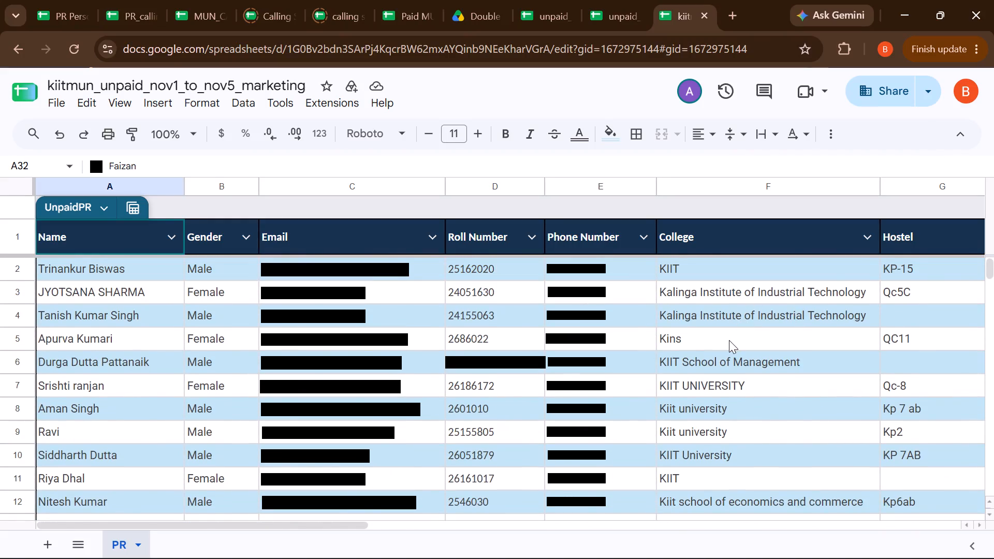
pyautogui.hscroll(-6, 729, 340)
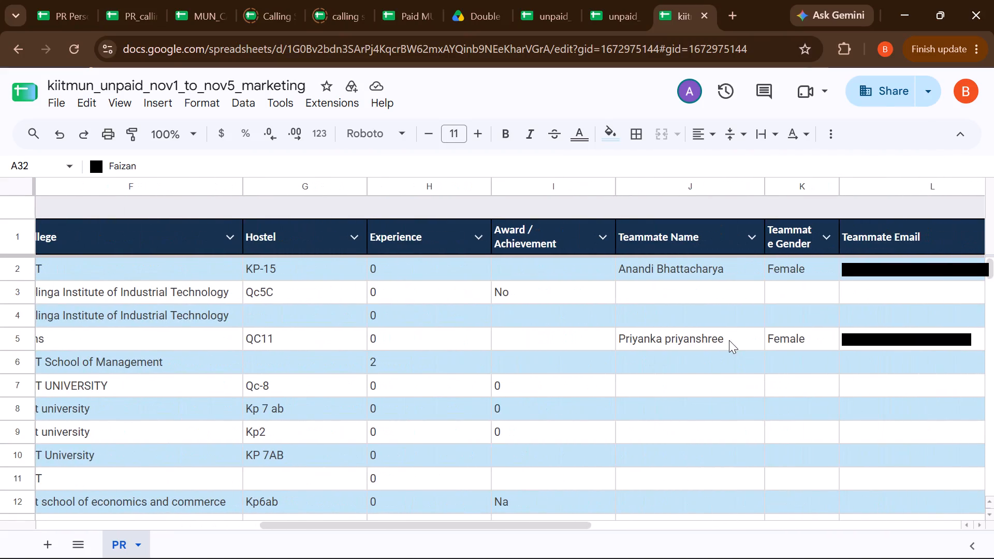
pyautogui.hscroll(5, 729, 340)
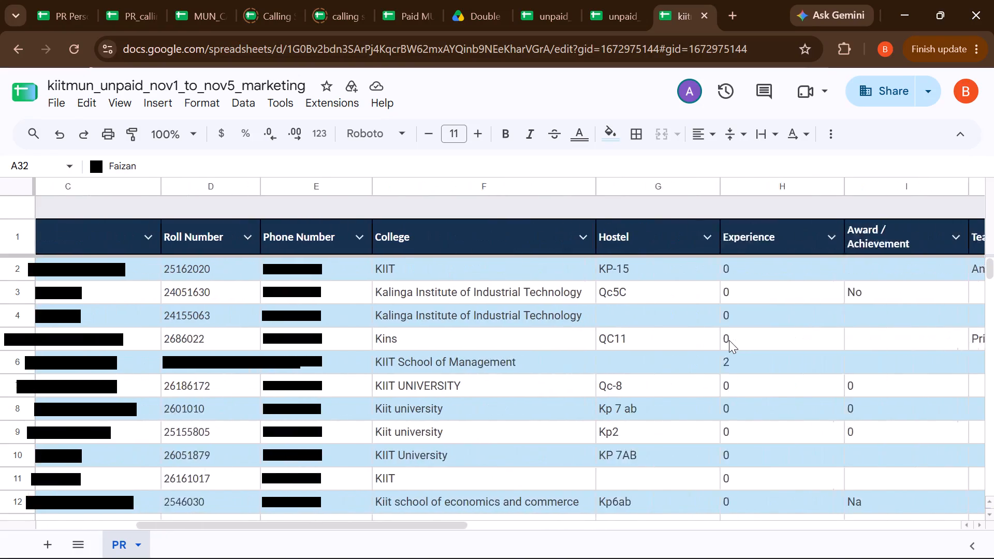
pyautogui.scroll(-1, 729, 340)
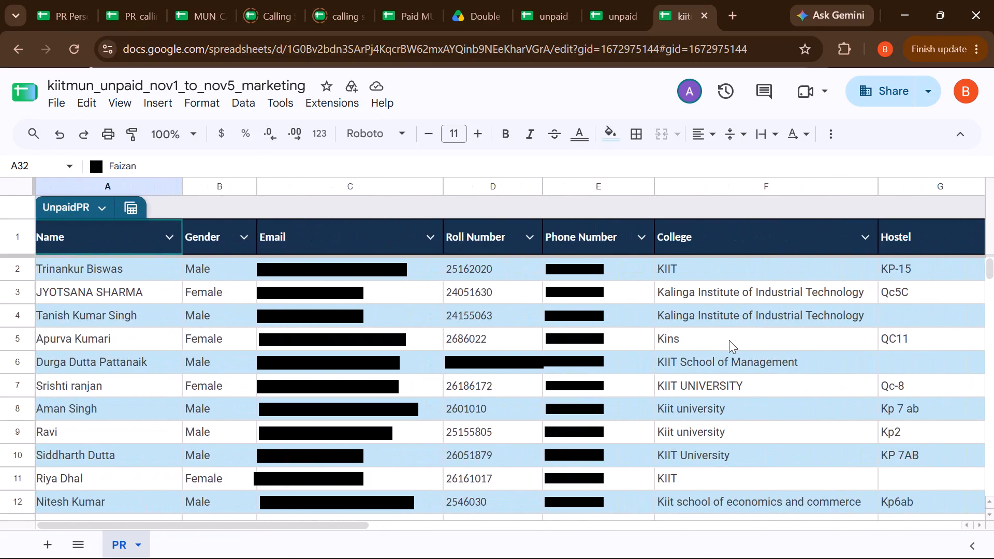
pyautogui.scroll(-1, 729, 340)
pyautogui.hscroll(1, 729, 340)
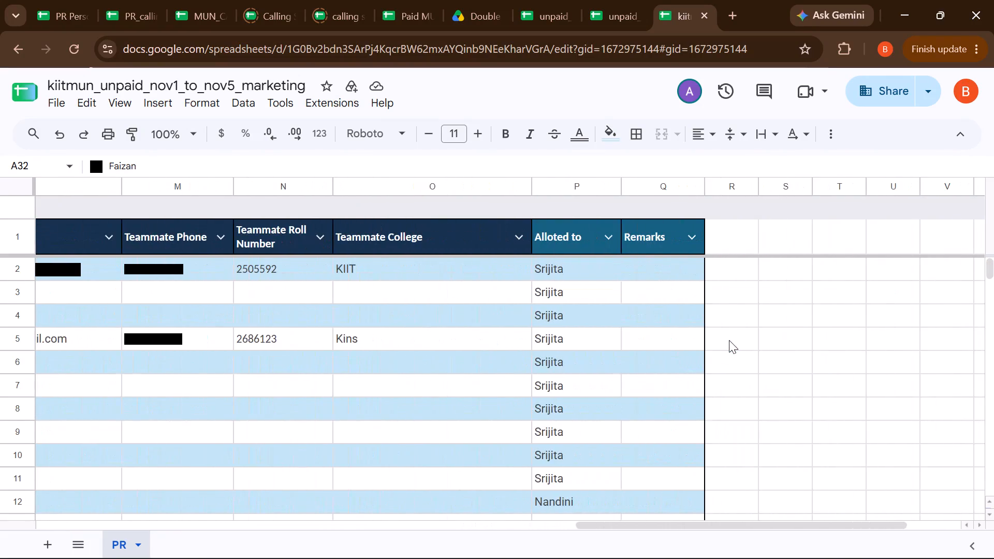
pyautogui.hscroll(11, 729, 340)
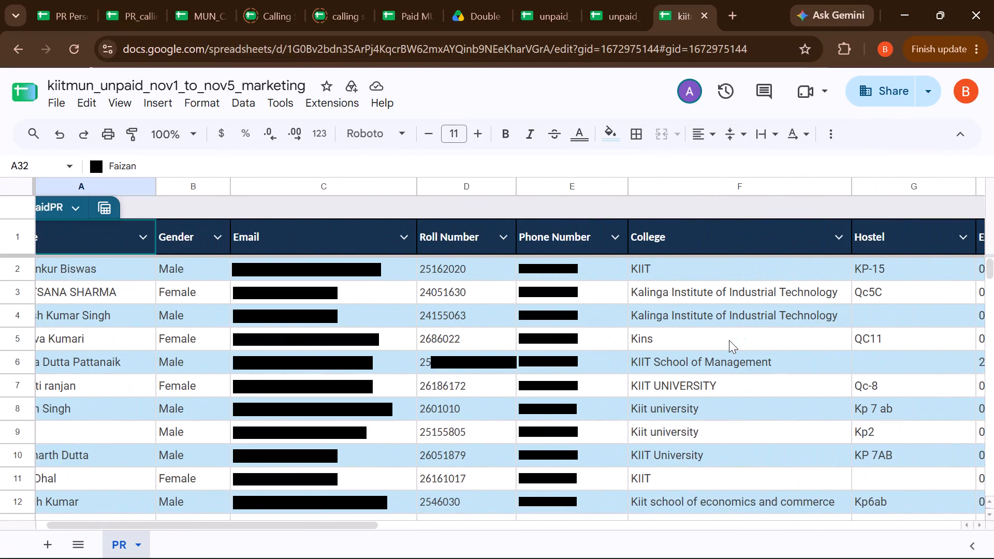
pyautogui.hscroll(2, 729, 340)
# Examine the records down to row 42, checking the Alloted to and Remarks columns from row 21 onward.
pyautogui.scroll(-1, 729, 340)
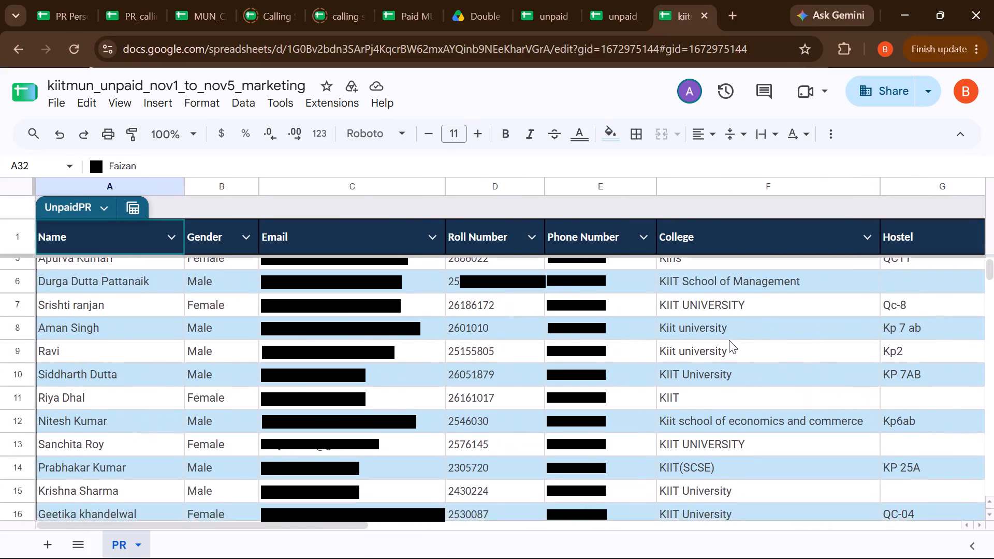
pyautogui.scroll(-4, 729, 340)
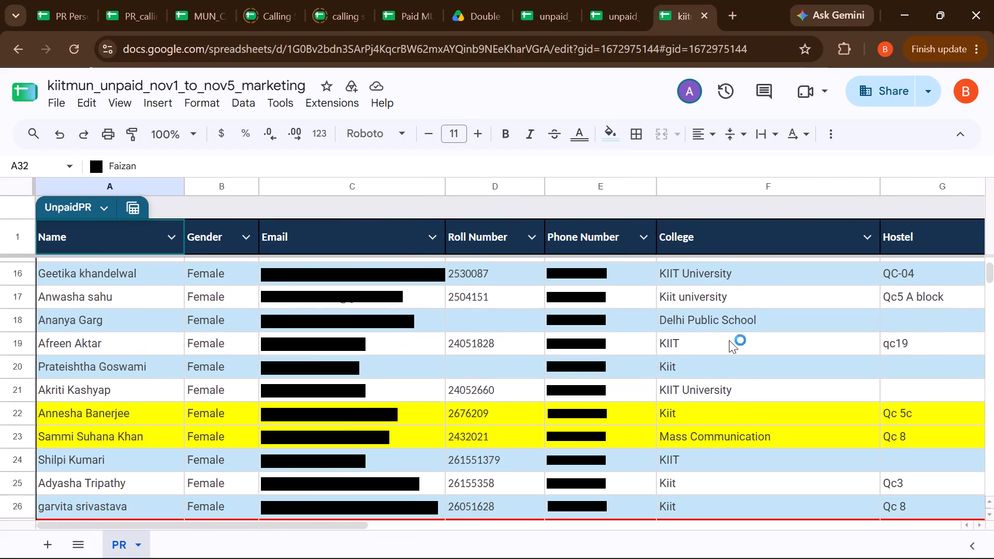
pyautogui.scroll(-1, 729, 340)
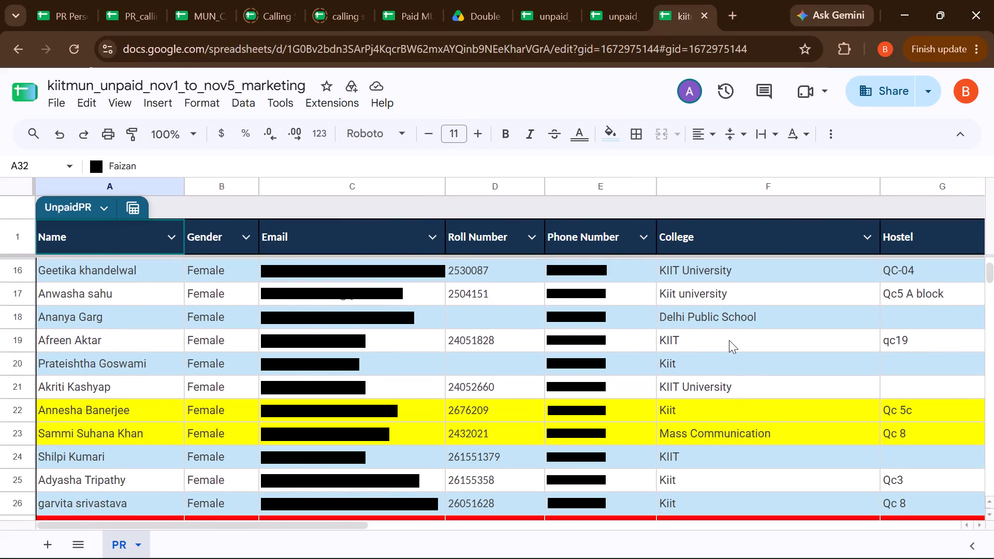
pyautogui.scroll(-2, 729, 340)
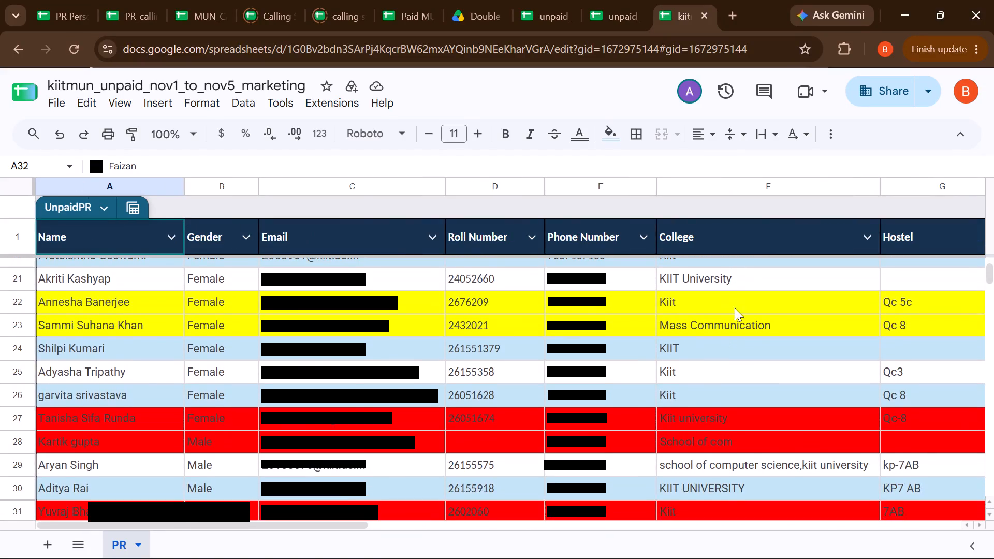
pyautogui.hscroll(-8, 749, 262)
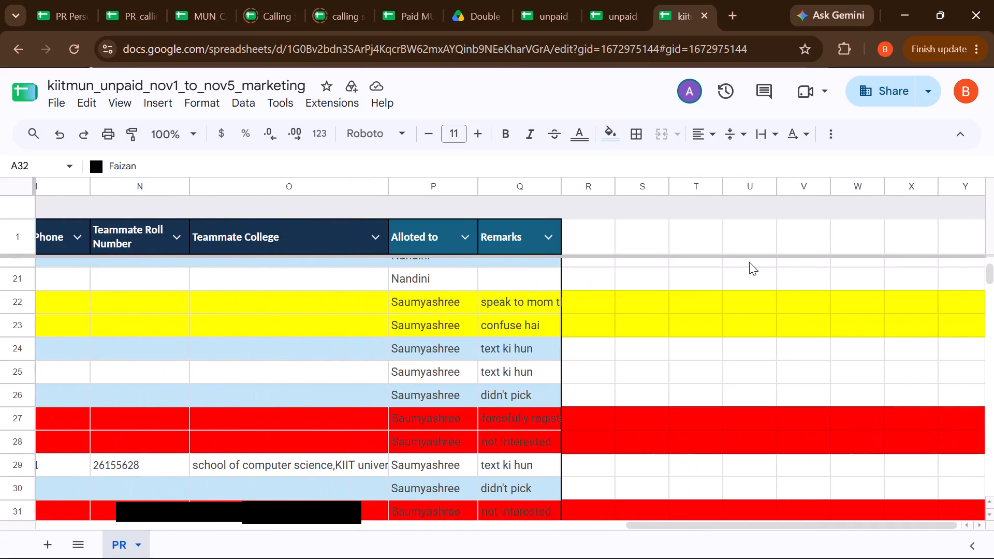
pyautogui.scroll(-4, 749, 262)
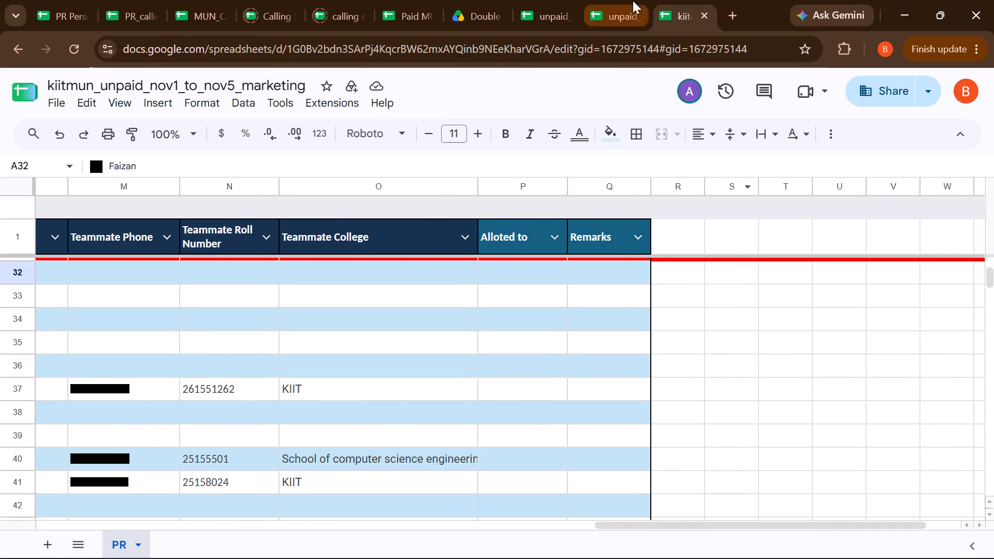
# Switch to the Double Delegate folder in Google Drive.
pyautogui.click(477, 5)
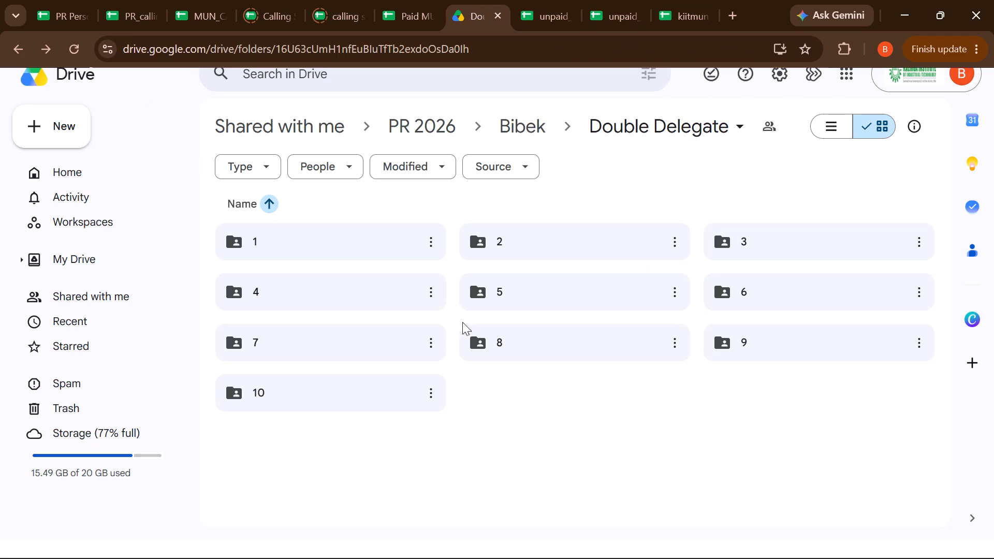
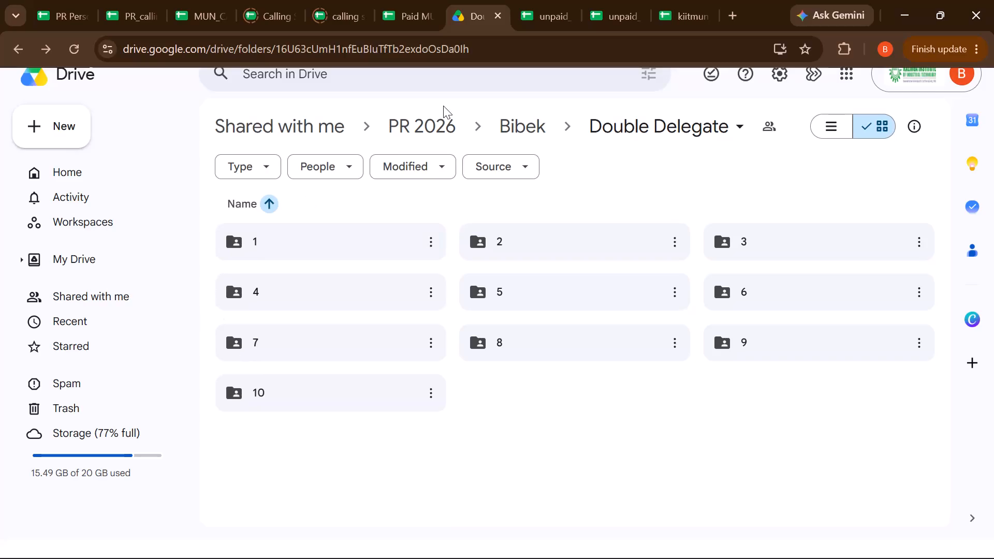
# Switch to the Nov 1–5 unpaid marketing sheet and examine the Alloted to and Remarks columns from row 30 to the list's end.
pyautogui.click(689, 1)
pyautogui.scroll(-1, 415, 558)
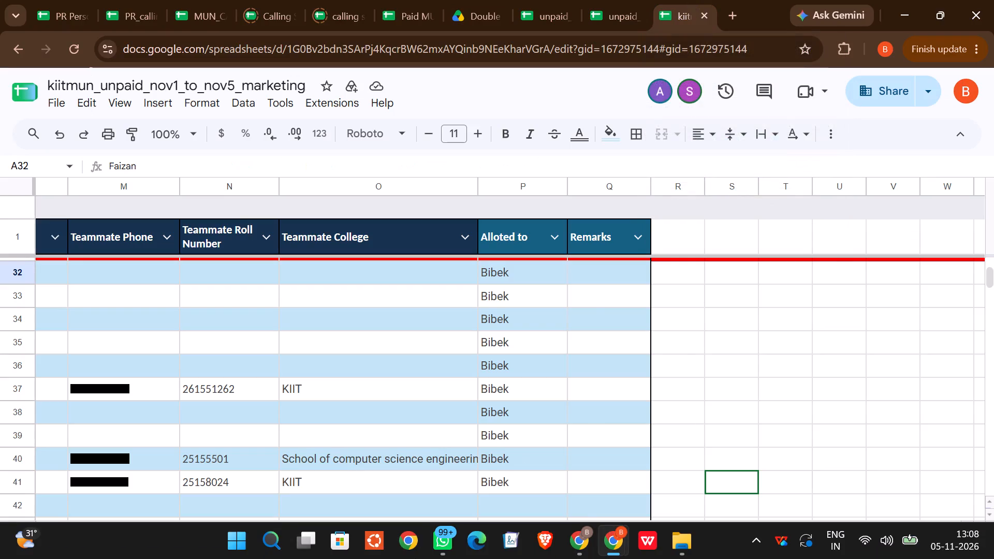
pyautogui.scroll(-1, 415, 558)
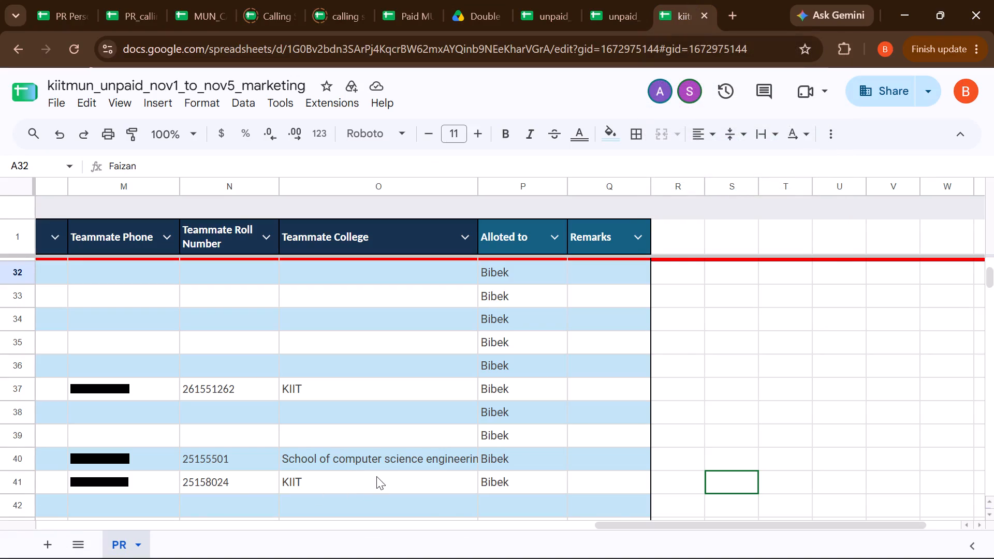
pyautogui.click(376, 476)
pyautogui.scroll(1, 376, 476)
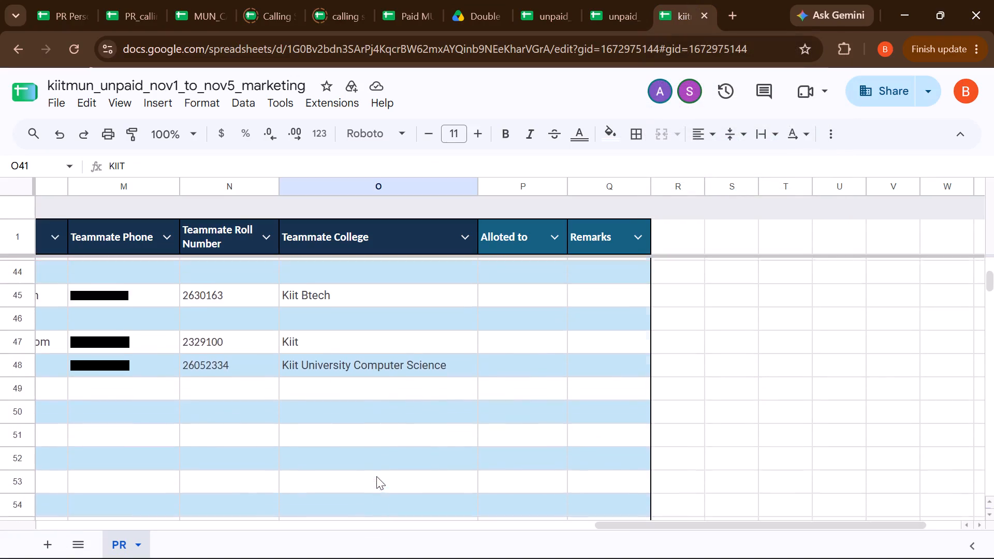
pyautogui.scroll(2, 376, 476)
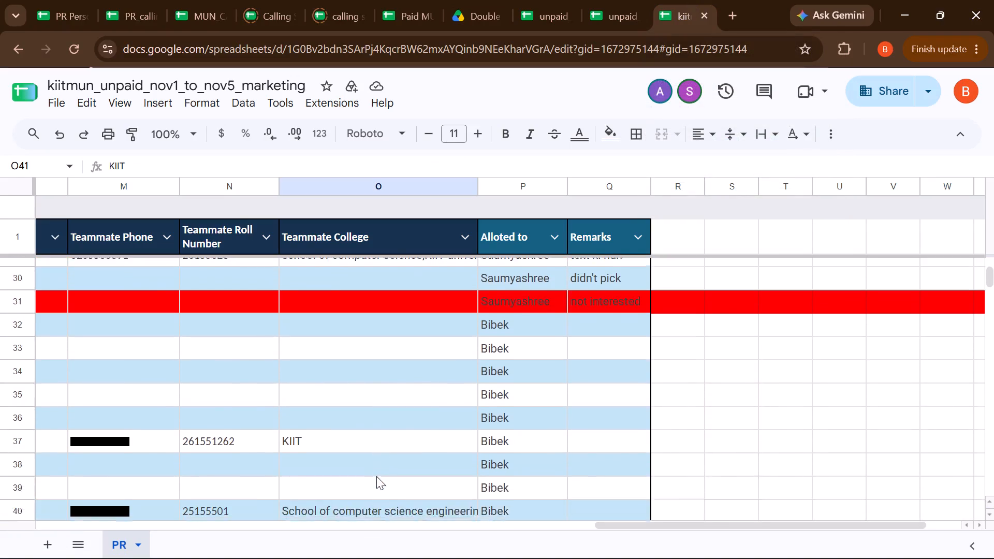
pyautogui.scroll(2, 376, 476)
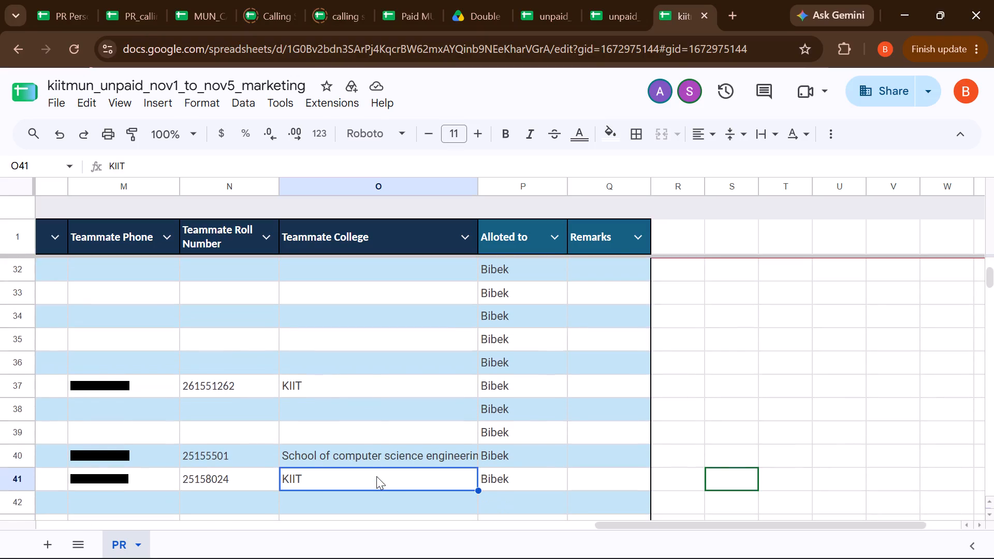
pyautogui.scroll(-4, 376, 476)
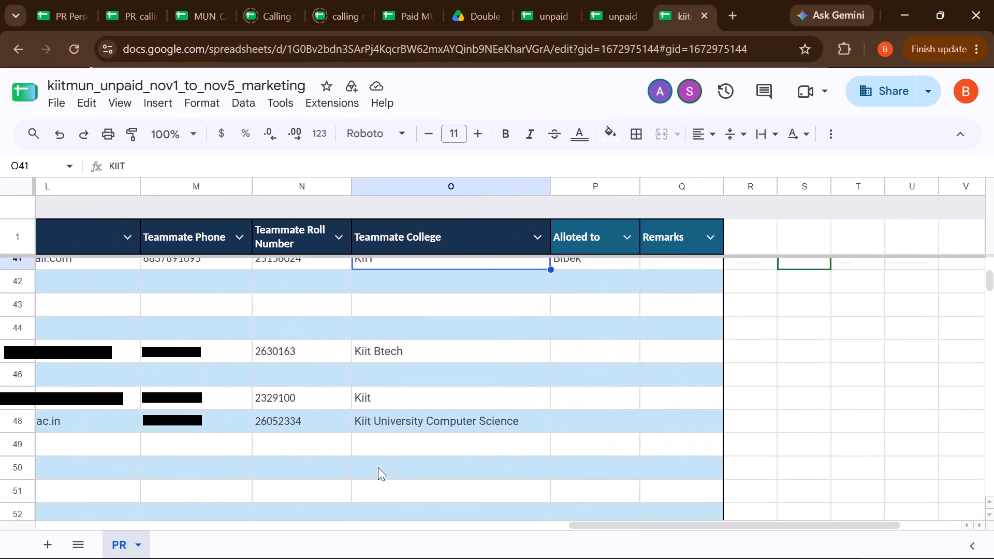
pyautogui.scroll(-4, 378, 467)
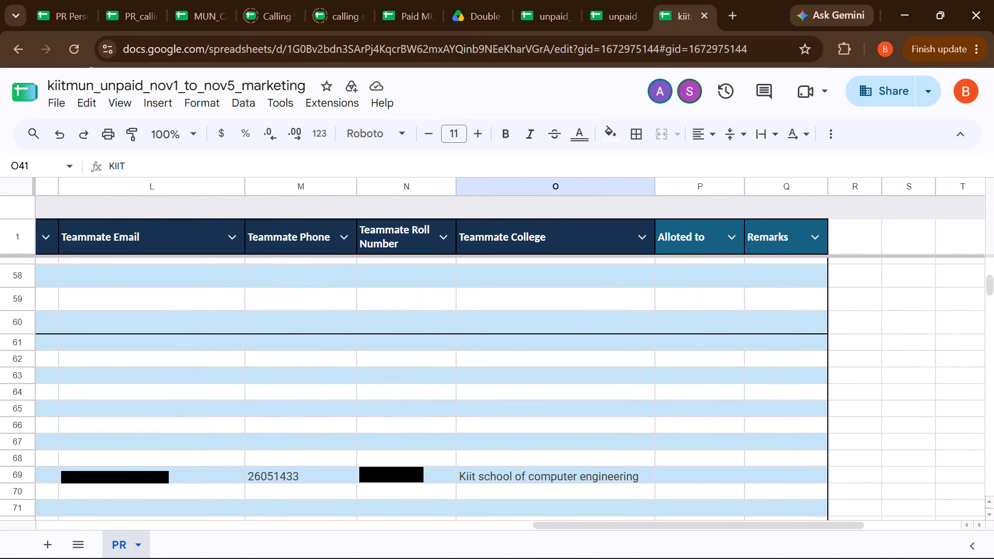
pyautogui.scroll(-7, 378, 467)
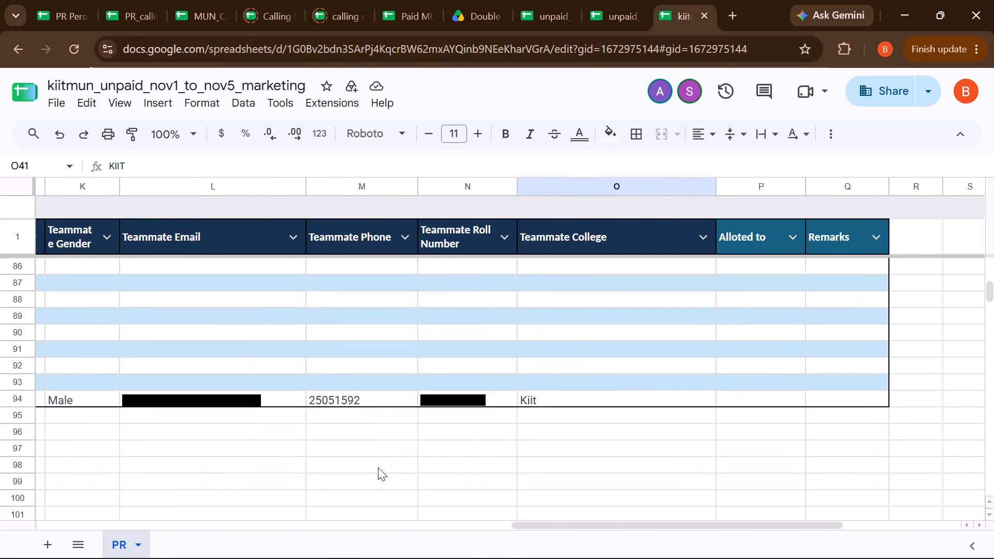
# Examine the names, roll numbers, colleges and hostels of the records from row 94 back up to row 51.
pyautogui.hscroll(6, 378, 467)
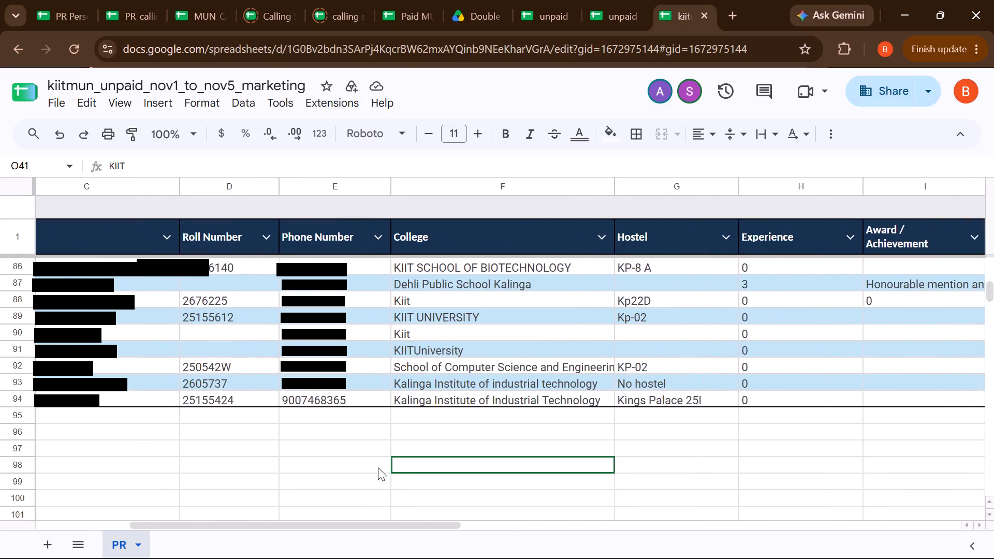
pyautogui.hscroll(4, 378, 467)
pyautogui.scroll(4, 378, 467)
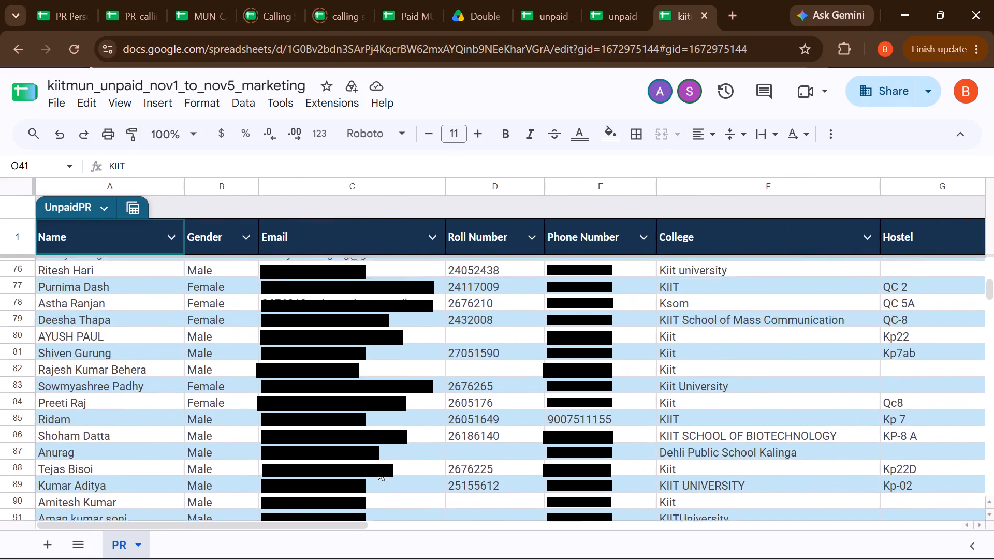
pyautogui.scroll(5, 378, 467)
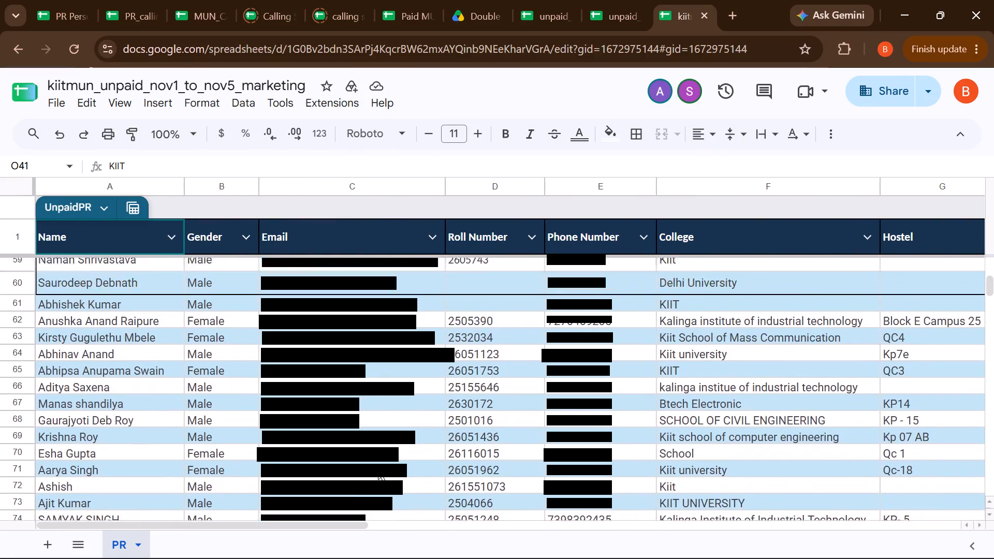
pyautogui.scroll(3, 378, 467)
# Examine the teammate columns of rows 51 to 60, and the Alloted to and Remarks columns back up to row 30.
pyautogui.hscroll(-1, 378, 467)
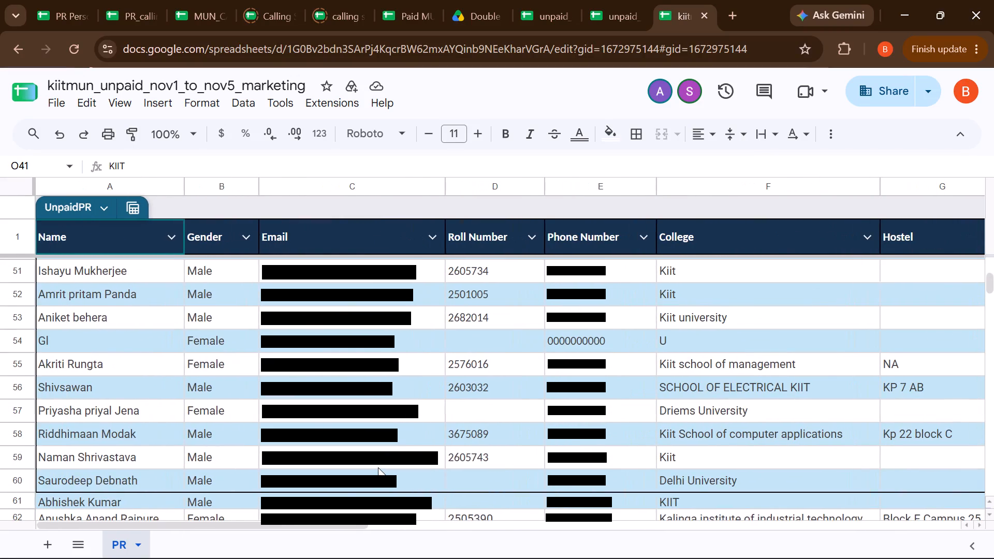
pyautogui.hscroll(-2, 378, 467)
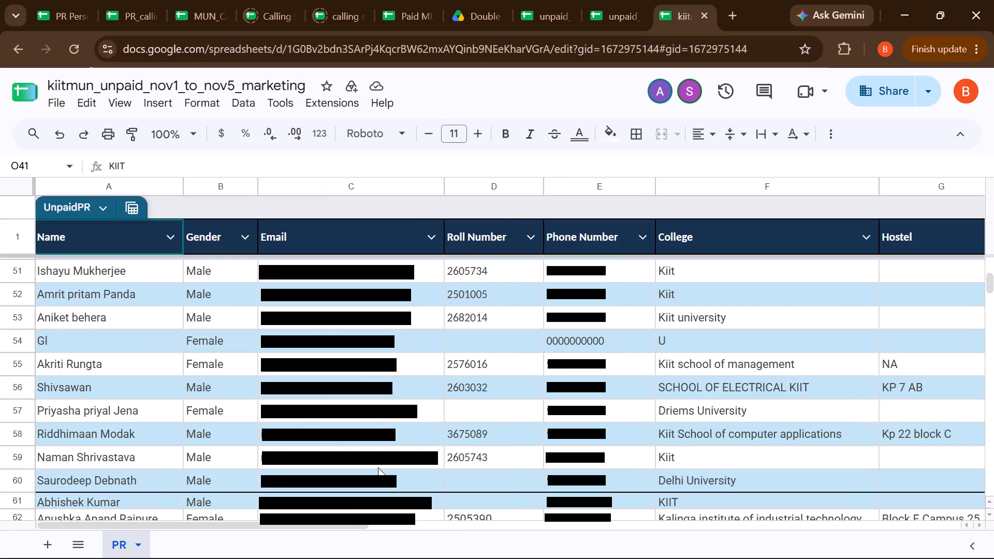
pyautogui.hscroll(-4, 378, 467)
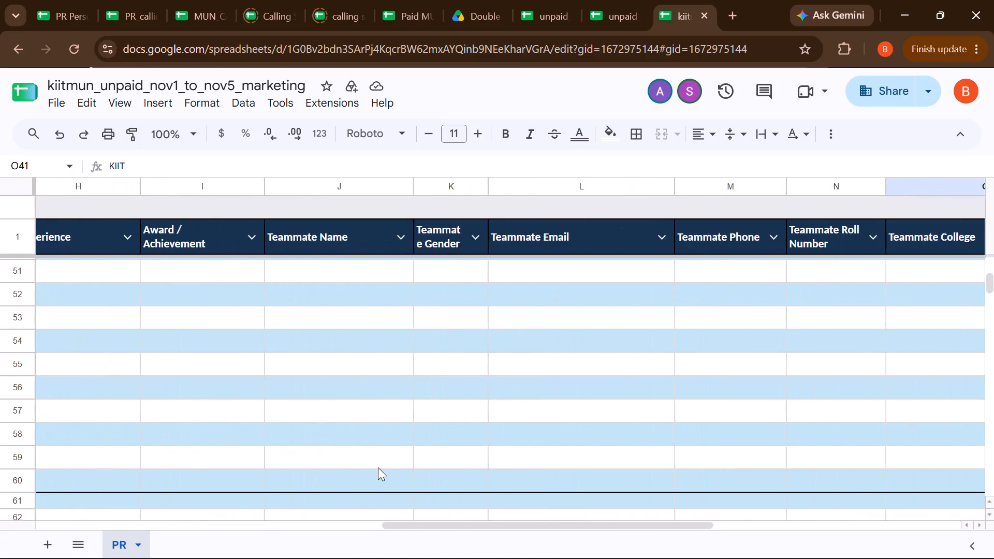
pyautogui.hscroll(-2, 378, 467)
pyautogui.scroll(4, 378, 467)
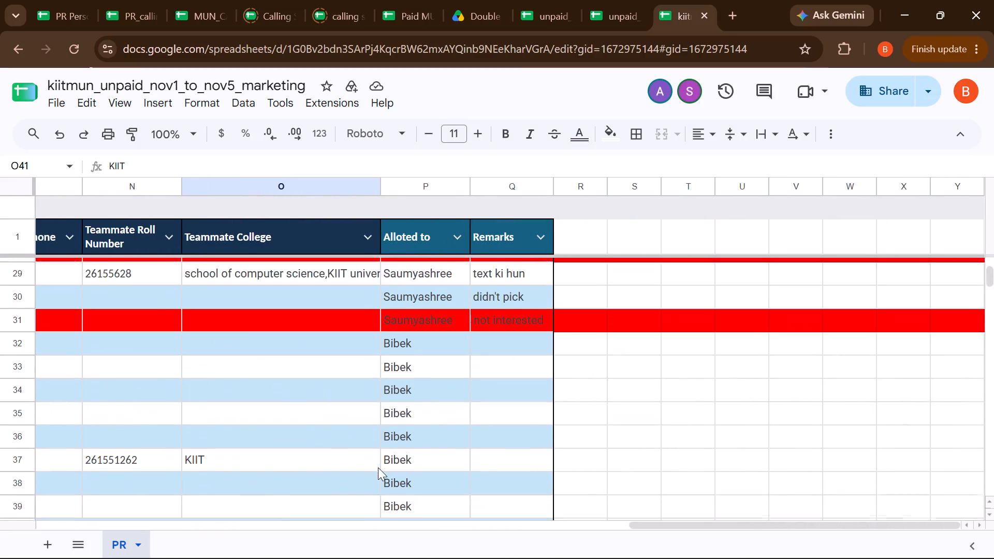
pyautogui.scroll(1, 378, 467)
# Examine the row 32 record, the first one allotted to Bibek, across its columns from Alloted to back to Name.
pyautogui.click(422, 334)
pyautogui.press('Left')
pyautogui.press('Left')
pyautogui.press('Left')
pyautogui.press('Left')
pyautogui.press('Left')
pyautogui.press('Left')
pyautogui.press('Left')
pyautogui.press('Left')
pyautogui.press('Left')
pyautogui.press('Left')
pyautogui.press('Left')
pyautogui.press('Left')
pyautogui.press('Left')
pyautogui.press('Left')
pyautogui.press('Left')
pyautogui.press('Left')
pyautogui.press('Left')
pyautogui.press('Left')
pyautogui.press('Left')
pyautogui.press('Left')
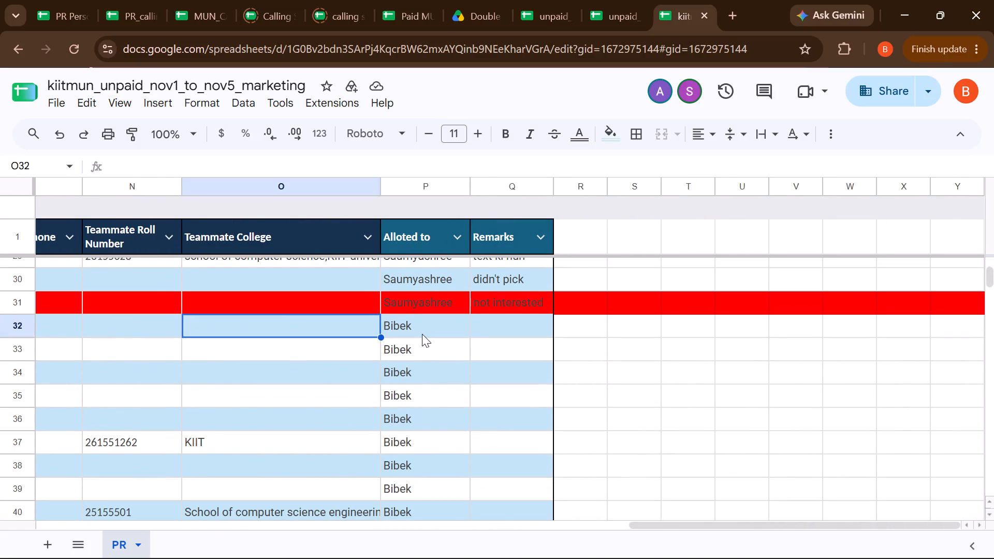
pyautogui.press('Right')
pyautogui.press('Right')
pyautogui.press('Right')
pyautogui.press('Right')
pyautogui.press('Right')
pyautogui.press('Right')
pyautogui.press('Right')
pyautogui.press('Right')
pyautogui.press('Right')
pyautogui.press('Right')
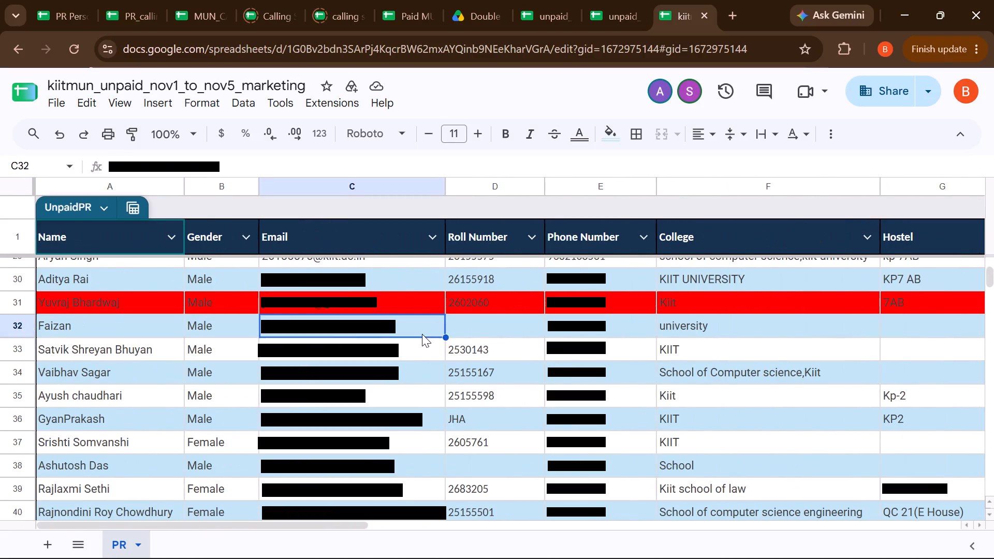
pyautogui.press('Left')
pyautogui.press('Left')
pyautogui.press('Left')
pyautogui.press('Left')
pyautogui.press('Left')
pyautogui.press('Left')
pyautogui.press('Left')
pyautogui.press('Left')
pyautogui.press('Left')
pyautogui.press('Left')
pyautogui.press('Left')
pyautogui.press('Left')
pyautogui.press('Left')
pyautogui.press('Left')
pyautogui.press('Left')
pyautogui.press('Left')
pyautogui.press('Left')
pyautogui.press('Left')
pyautogui.press('Left')
pyautogui.press('Left')
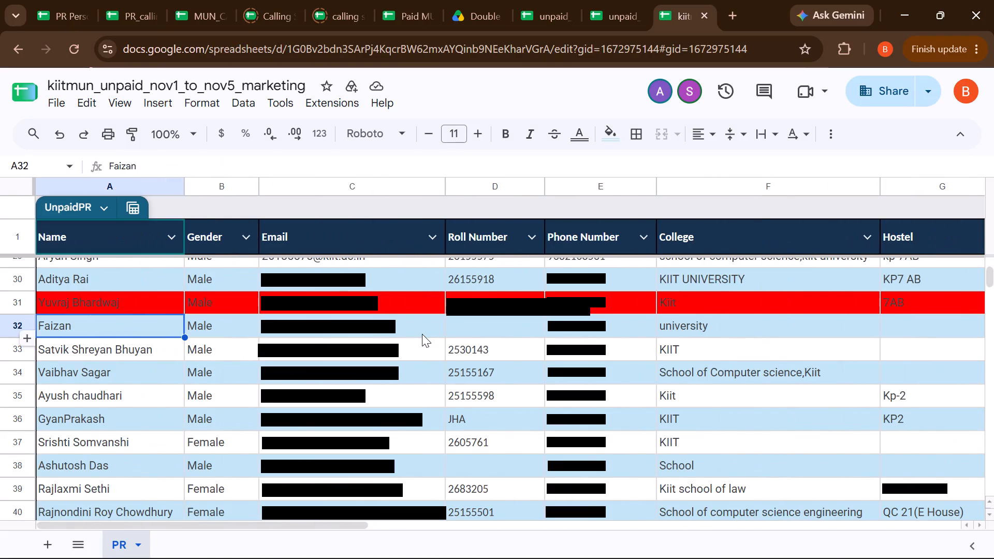
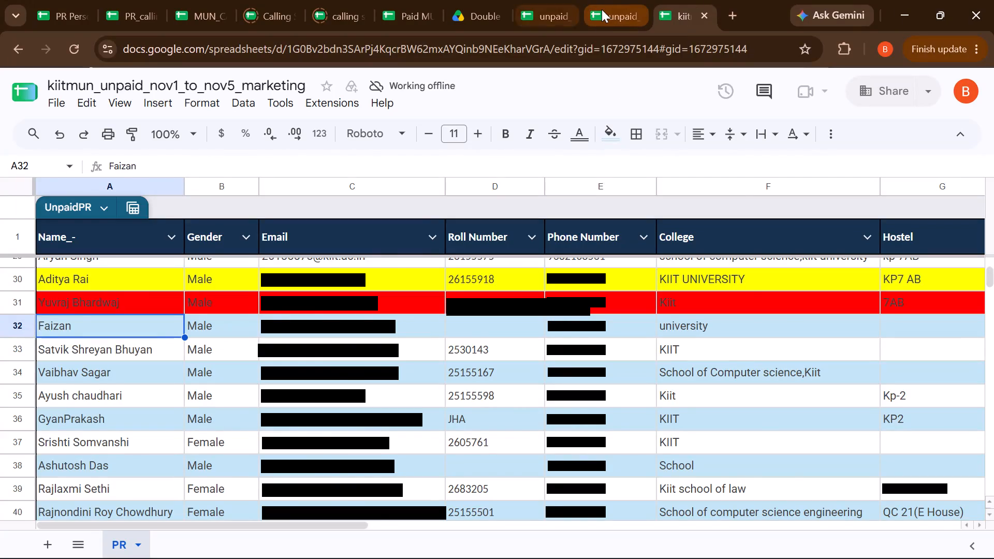
# Switch back to the unpaid_marketing_teams_latest sheet and start a remark beginning with "E" for the row 526 record.
pyautogui.click(606, 9)
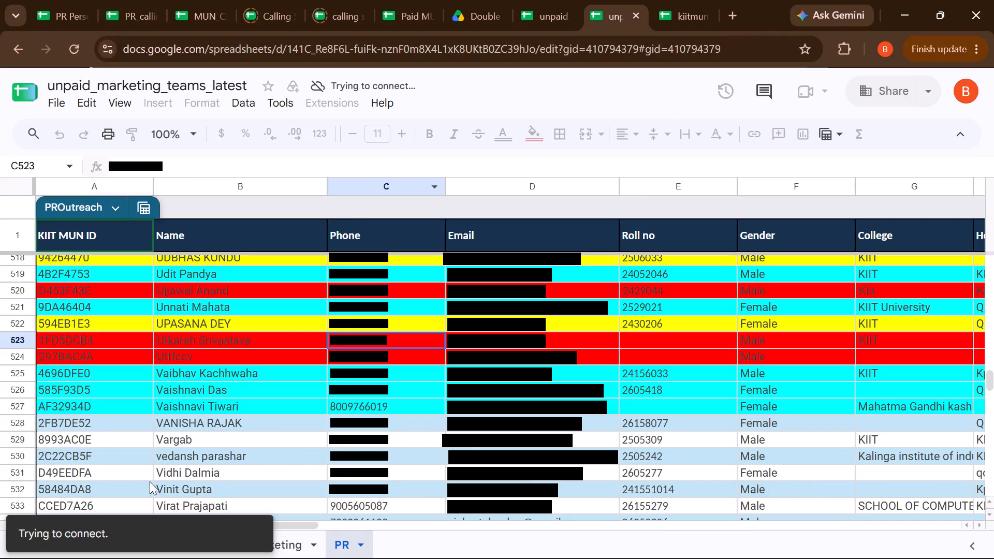
pyautogui.click(182, 384)
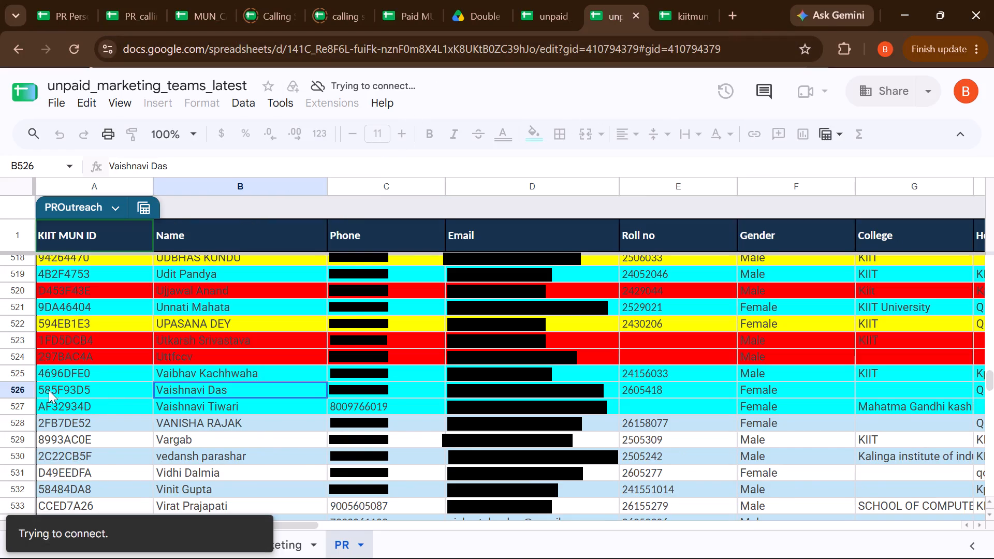
pyautogui.click(52, 390)
pyautogui.press('Right')
pyautogui.press('Right')
pyautogui.press('Right')
pyautogui.press('Right')
pyautogui.press('Right')
pyautogui.press('Right')
pyautogui.press('Right')
pyautogui.press('Right')
pyautogui.press('Right')
pyautogui.press('Right')
pyautogui.press('Right')
pyautogui.press('Right')
pyautogui.press('Right')
pyautogui.press('Right')
pyautogui.press('Right')
pyautogui.press('Right')
pyautogui.press('Right')
pyautogui.press('Right')
pyautogui.press('Right')
pyautogui.press('Right')
pyautogui.press('Right')
pyautogui.press('Right')
pyautogui.press('Right')
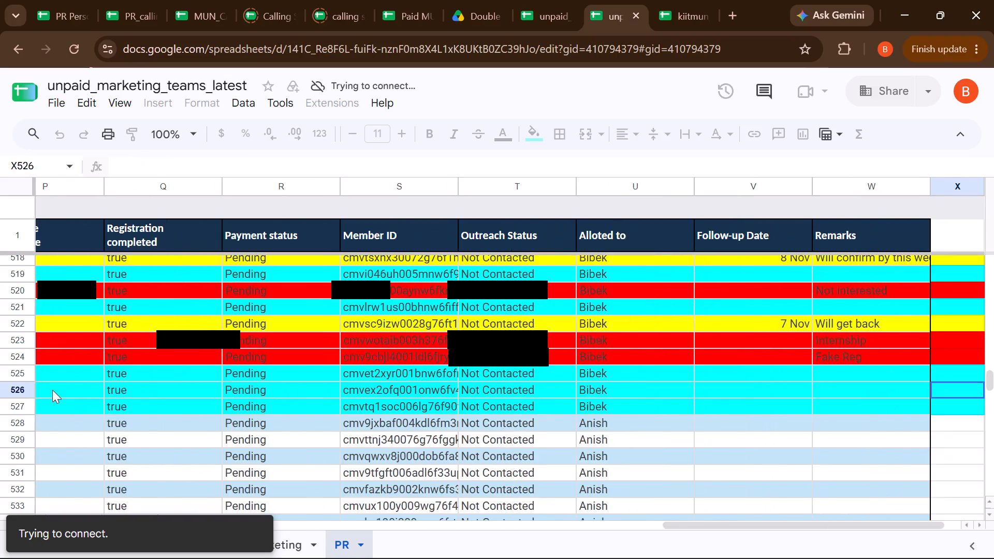
pyautogui.press('Right')
pyautogui.press('Right')
pyautogui.press('Left')
pyautogui.press('Left')
pyautogui.hotkey('shift', 'e')
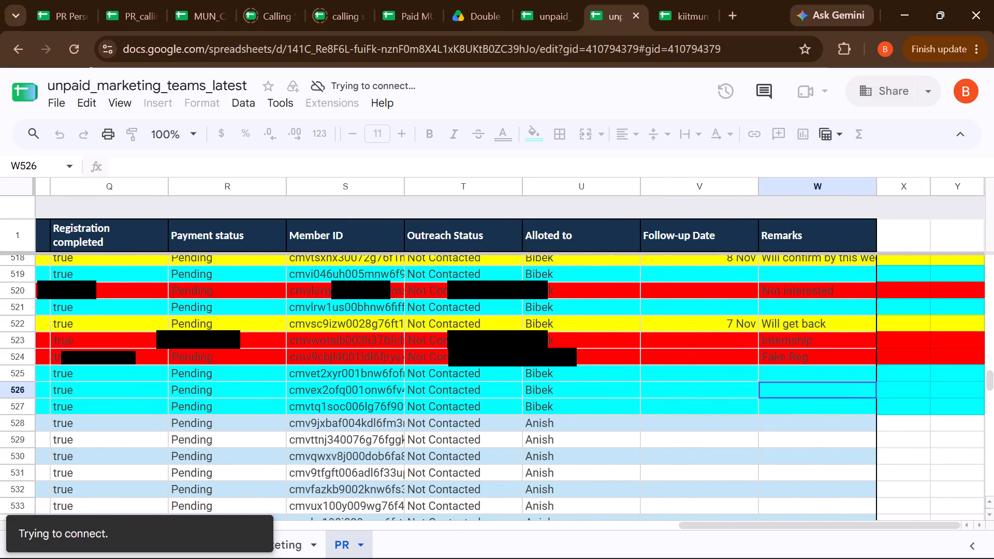
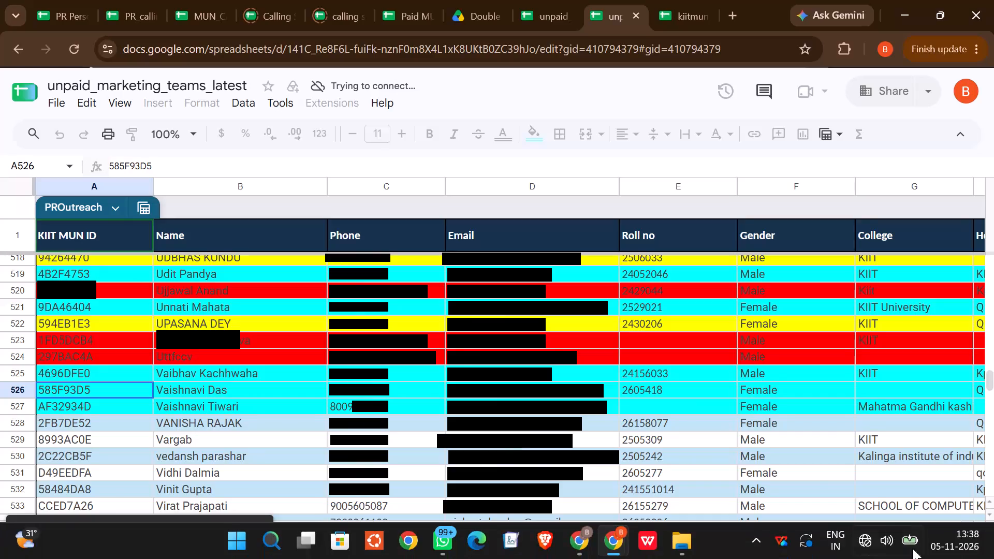
# Switch to the Windows quick settings and bring up the available Wi-Fi networks to reconnect to the internet.
pyautogui.click(863, 539)
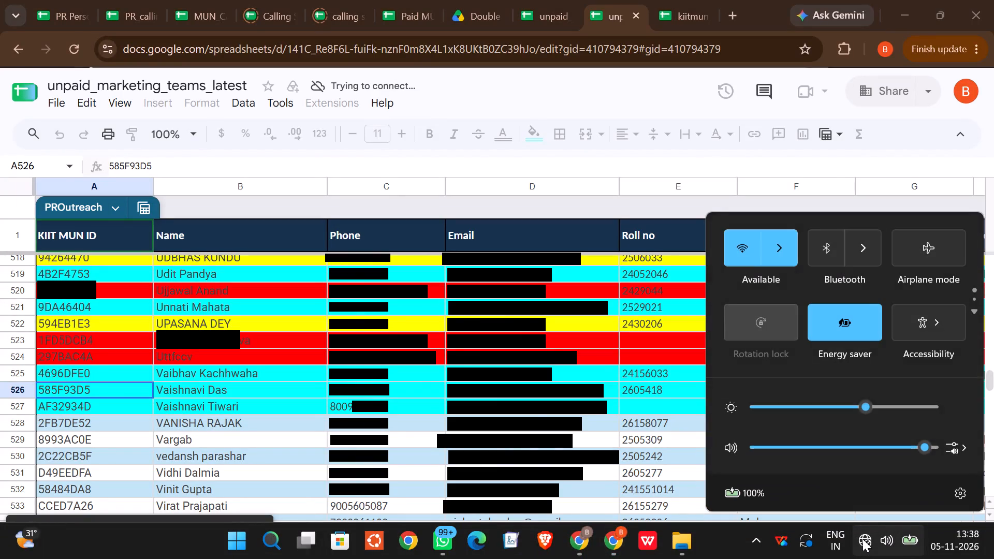
pyautogui.click(775, 264)
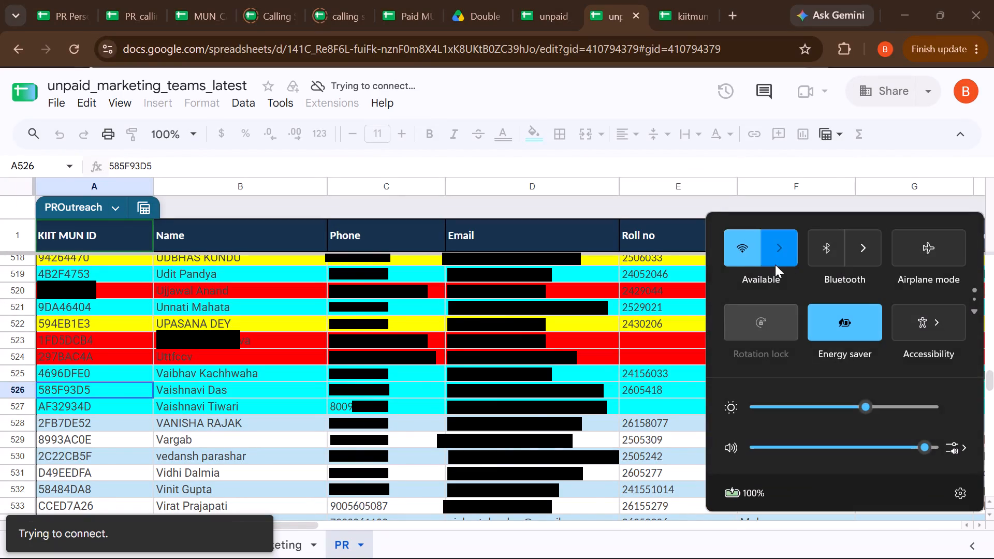
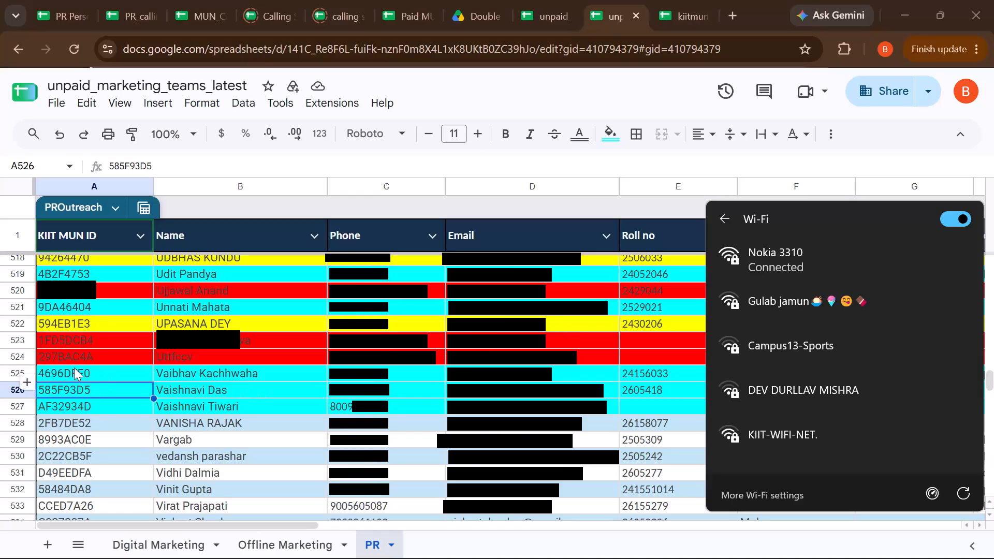
# Fill the whole row 526 record with red.
pyautogui.click(13, 390)
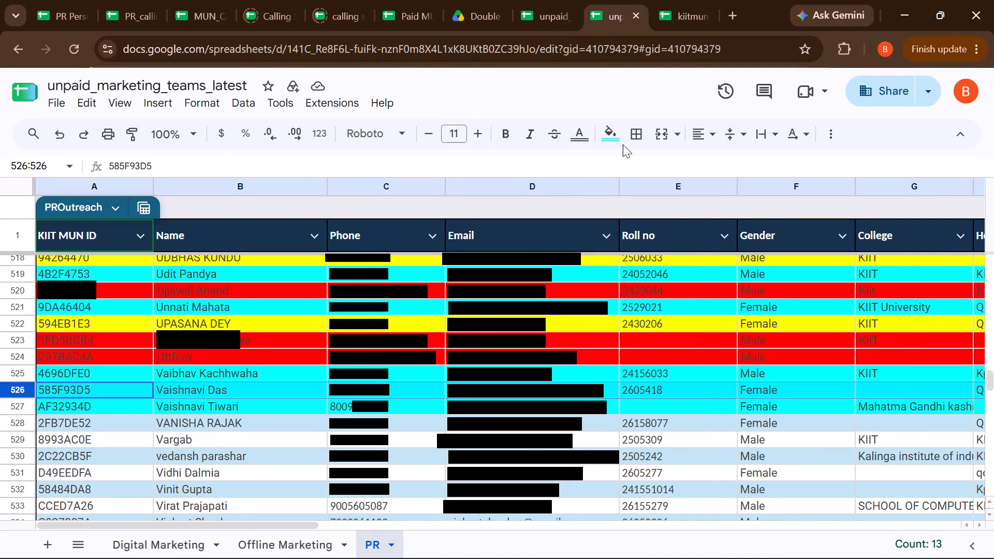
pyautogui.click(619, 134)
pyautogui.click(631, 204)
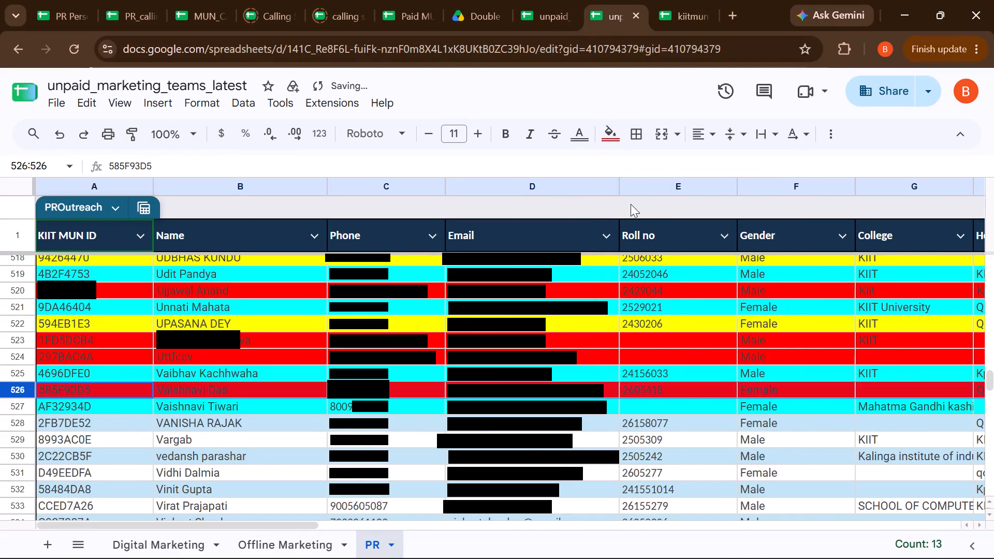
# Enter the remark "Exams" in the Remarks column for the row 526 record.
pyautogui.press('Right')
pyautogui.press('Right')
pyautogui.press('Right')
pyautogui.press('Right')
pyautogui.press('Right')
pyautogui.press('Right')
pyautogui.press('Right')
pyautogui.press('Right')
pyautogui.press('Right')
pyautogui.press('Right')
pyautogui.press('Right')
pyautogui.press('Right')
pyautogui.press('Right')
pyautogui.press('Right')
pyautogui.press('Right')
pyautogui.press('Right')
pyautogui.press('Right')
pyautogui.press('Right')
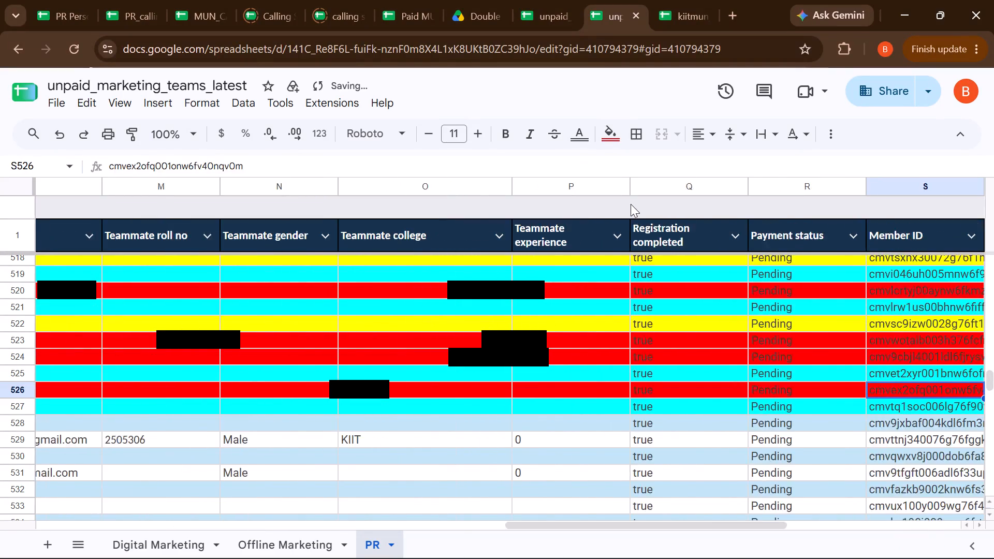
pyautogui.press('Right')
pyautogui.press('Right')
pyautogui.press('Right')
pyautogui.press('Right')
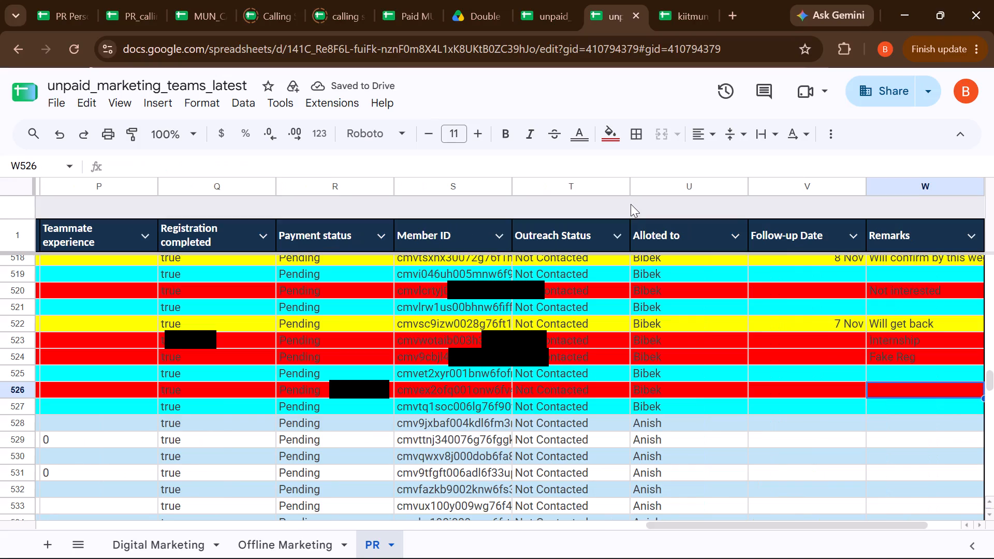